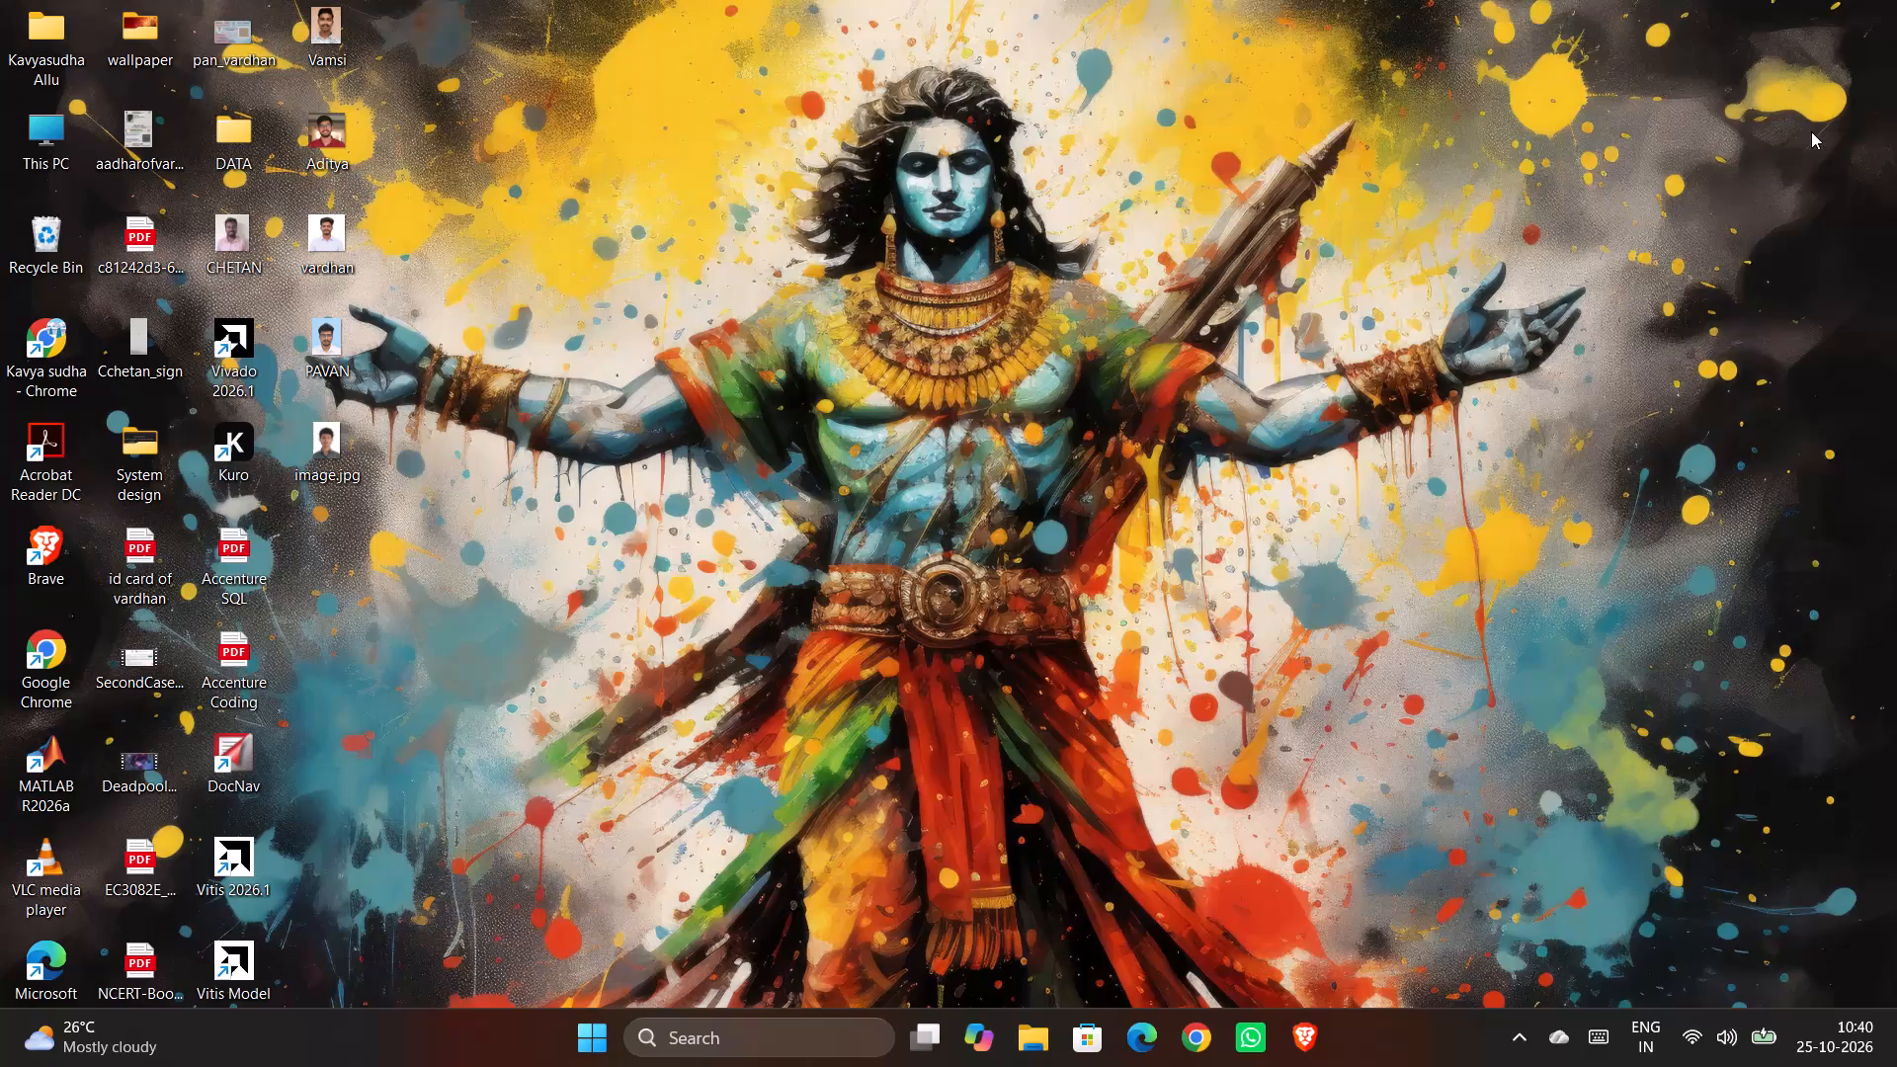
# Turn off Bluetooth in the system quick settings and return to the desktop.
pyautogui.click(1701, 1063)
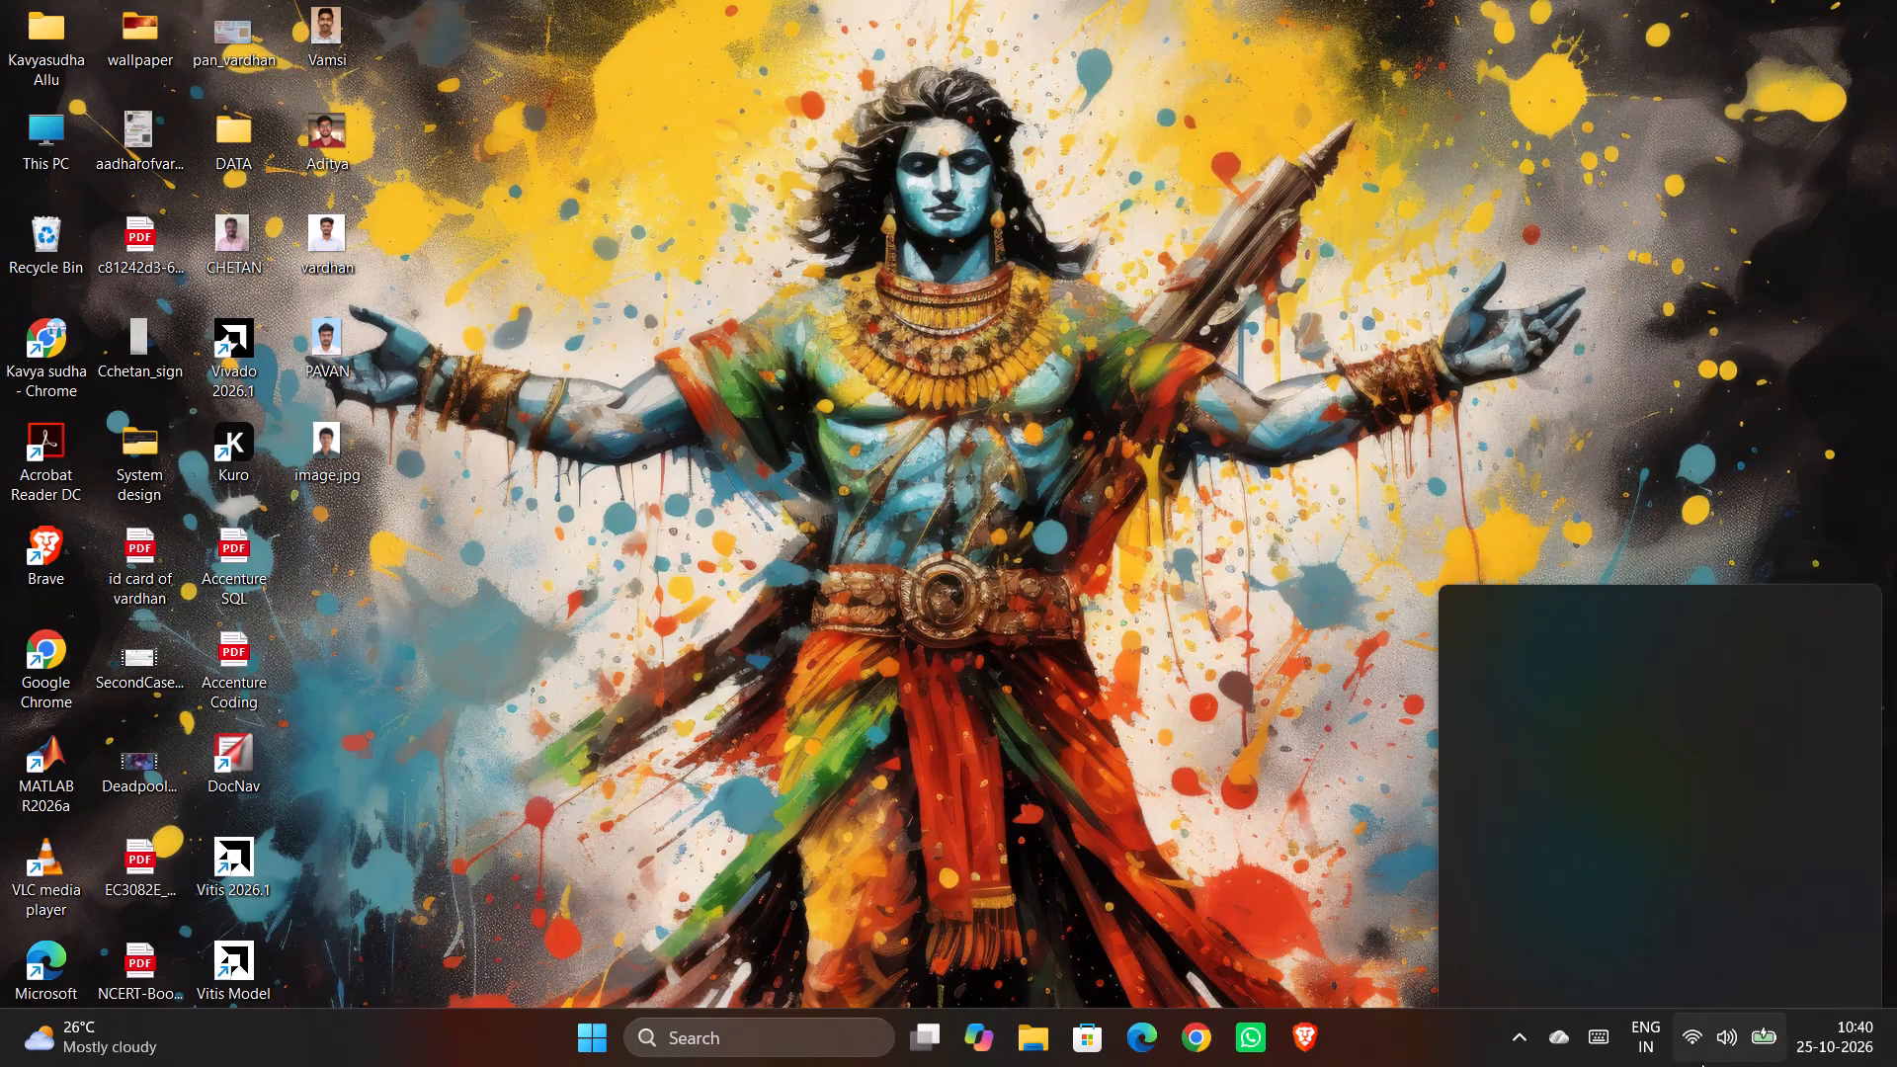
pyautogui.click(1312, 638)
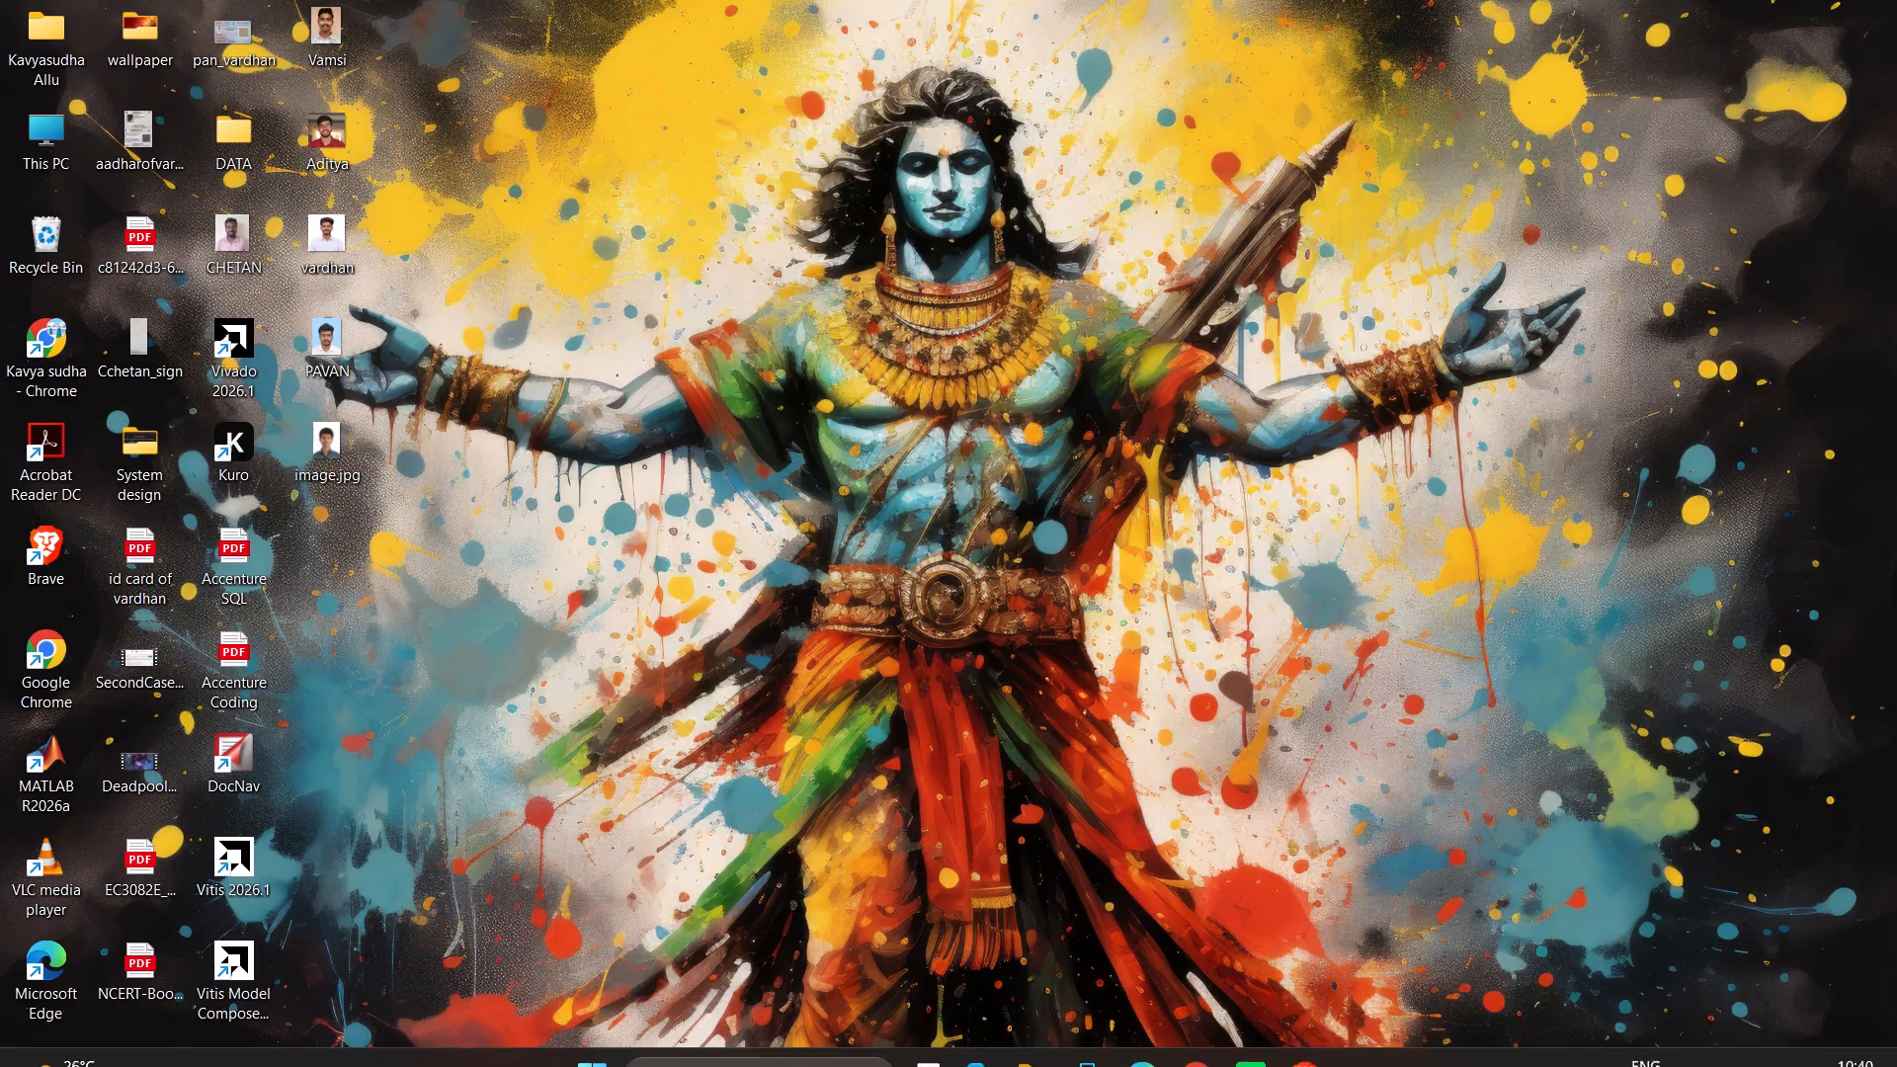
pyautogui.click(1735, 1026)
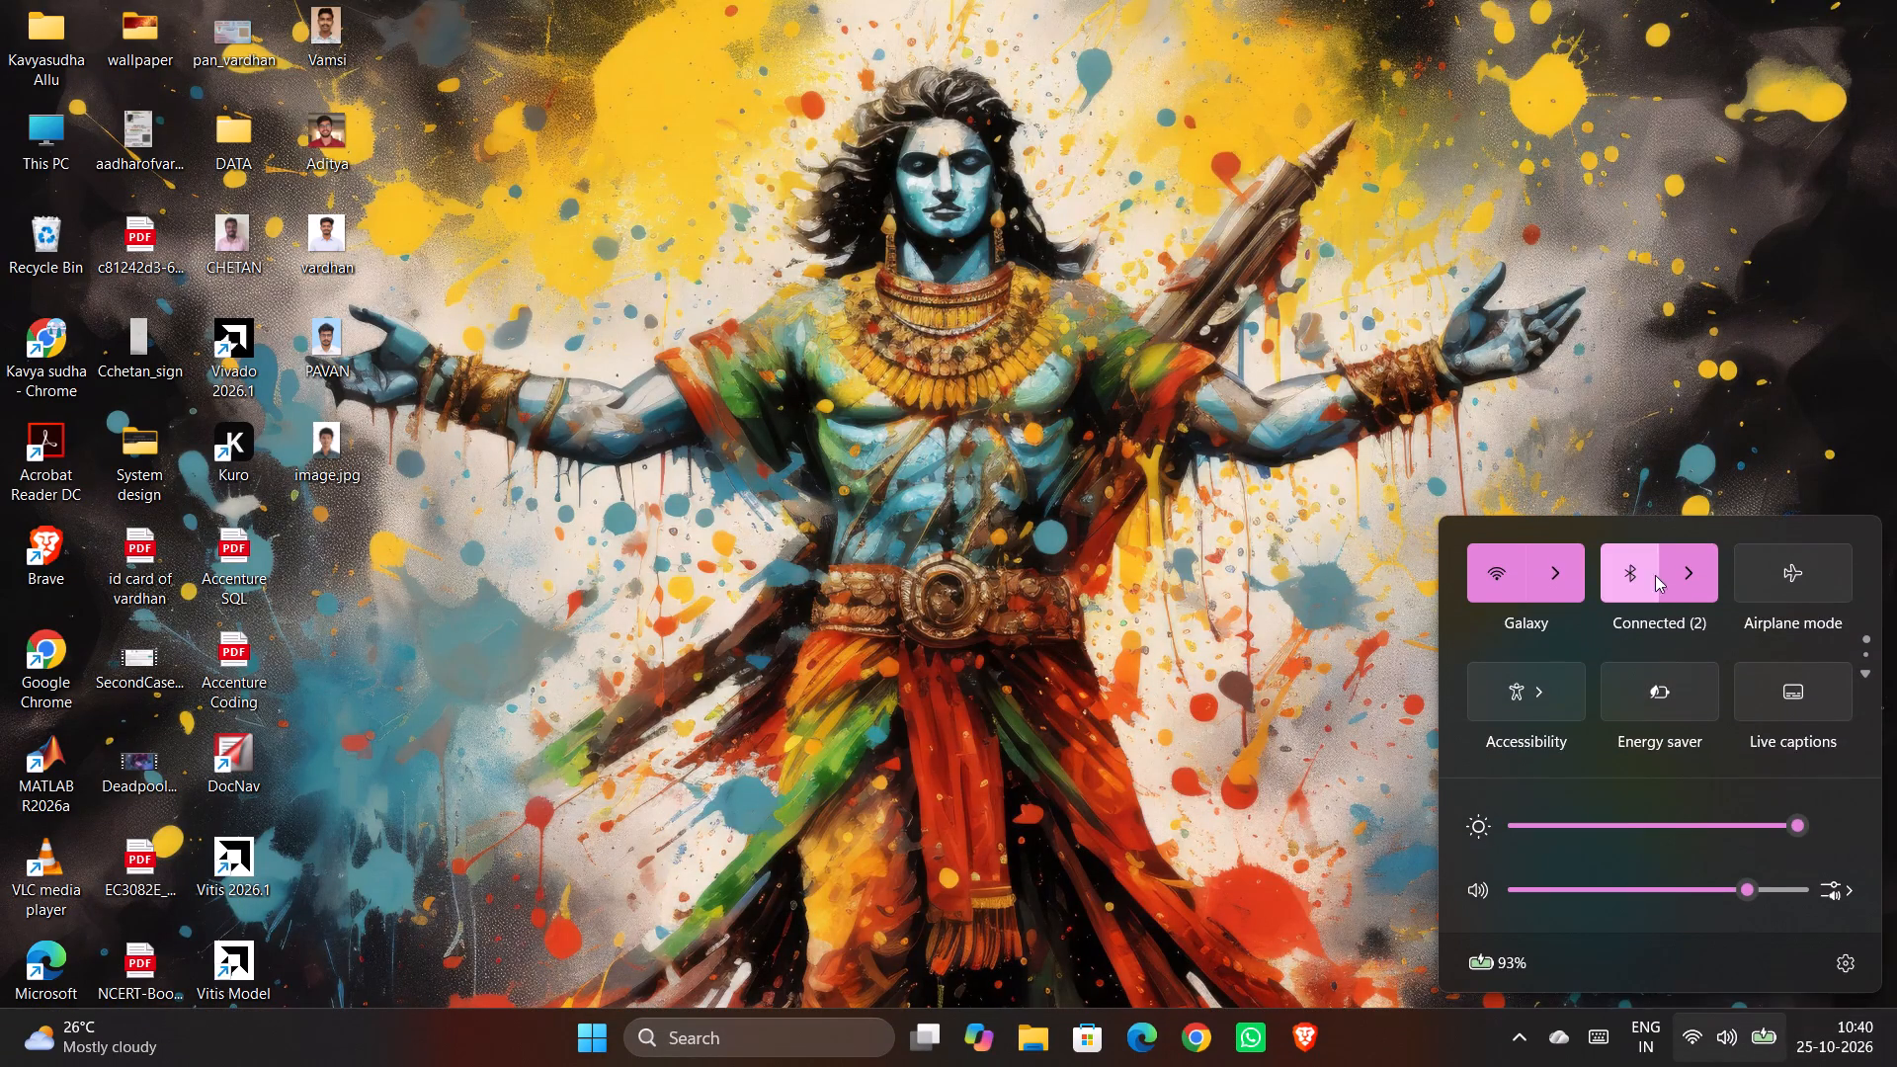
pyautogui.click(1638, 563)
pyautogui.click(1351, 344)
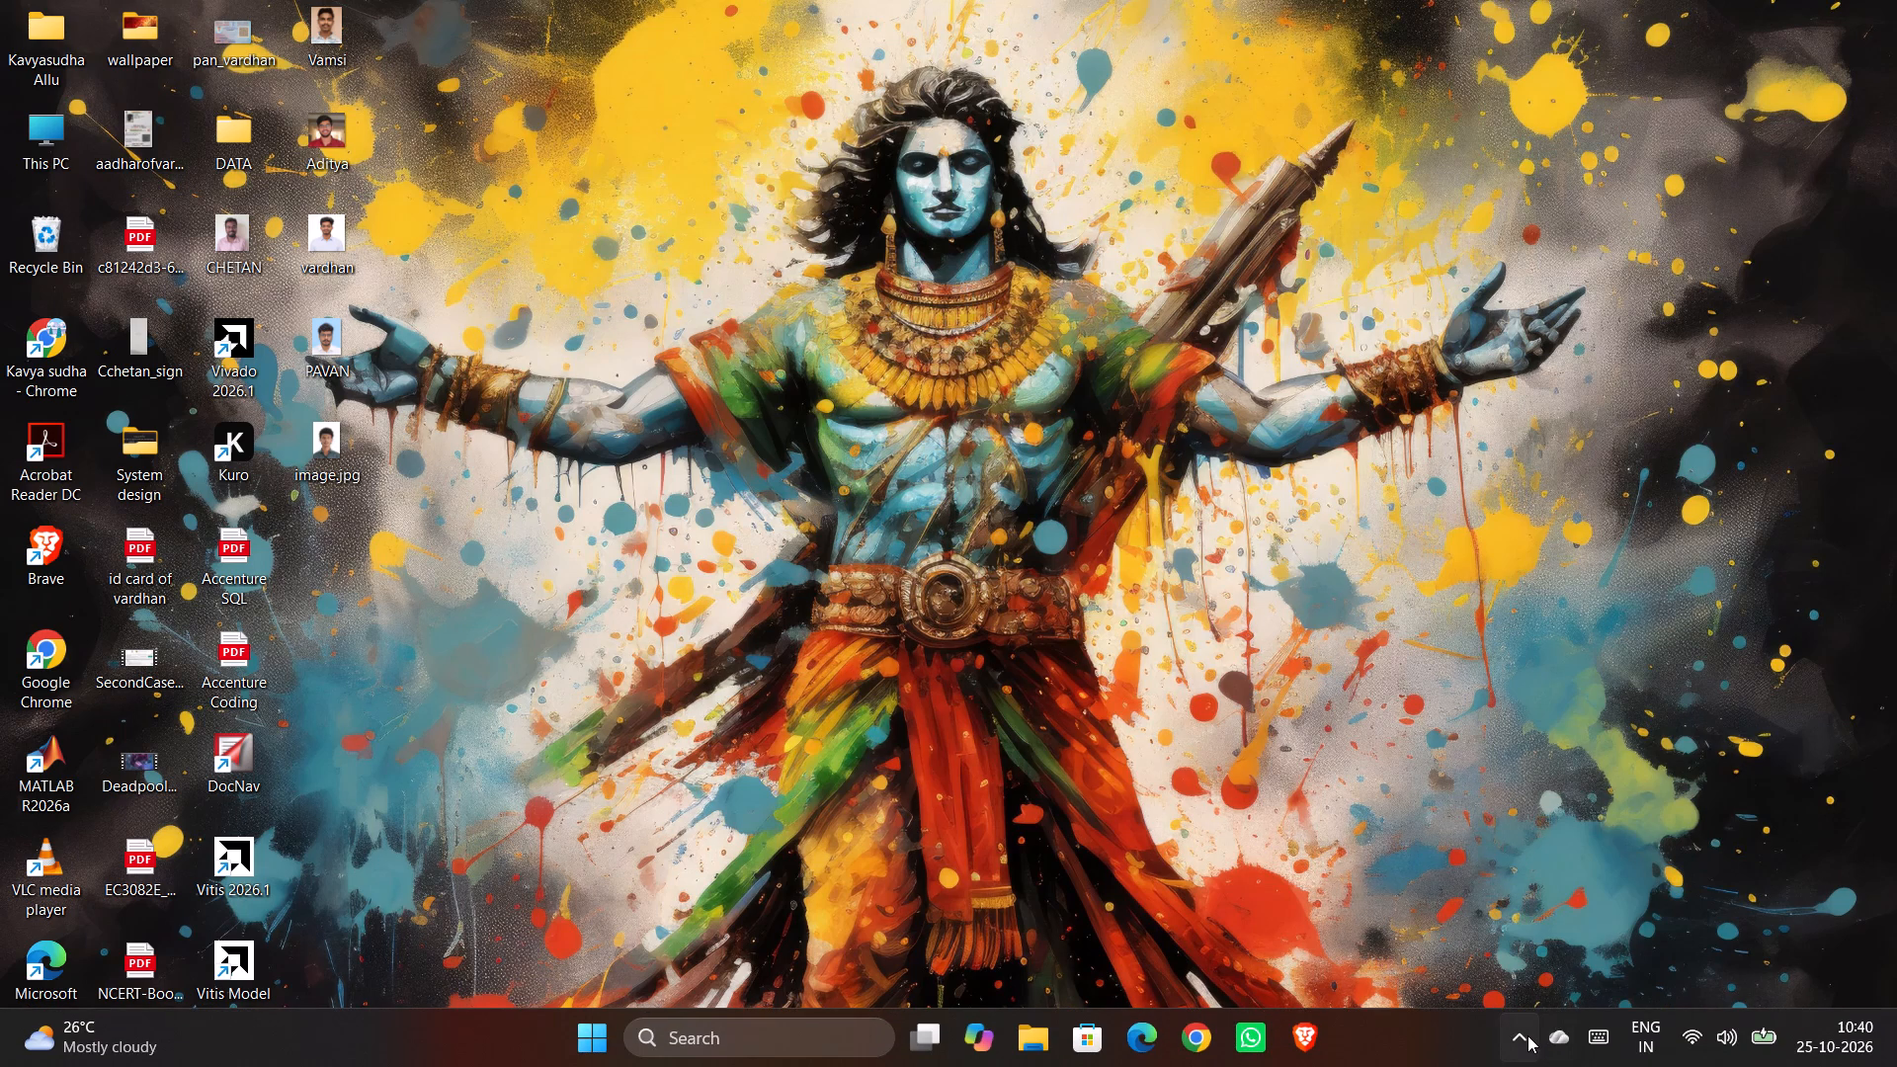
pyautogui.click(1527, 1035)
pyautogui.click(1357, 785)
# Open Google Chrome with the Vardhan profile and maximize its window.
pyautogui.click(1205, 1032)
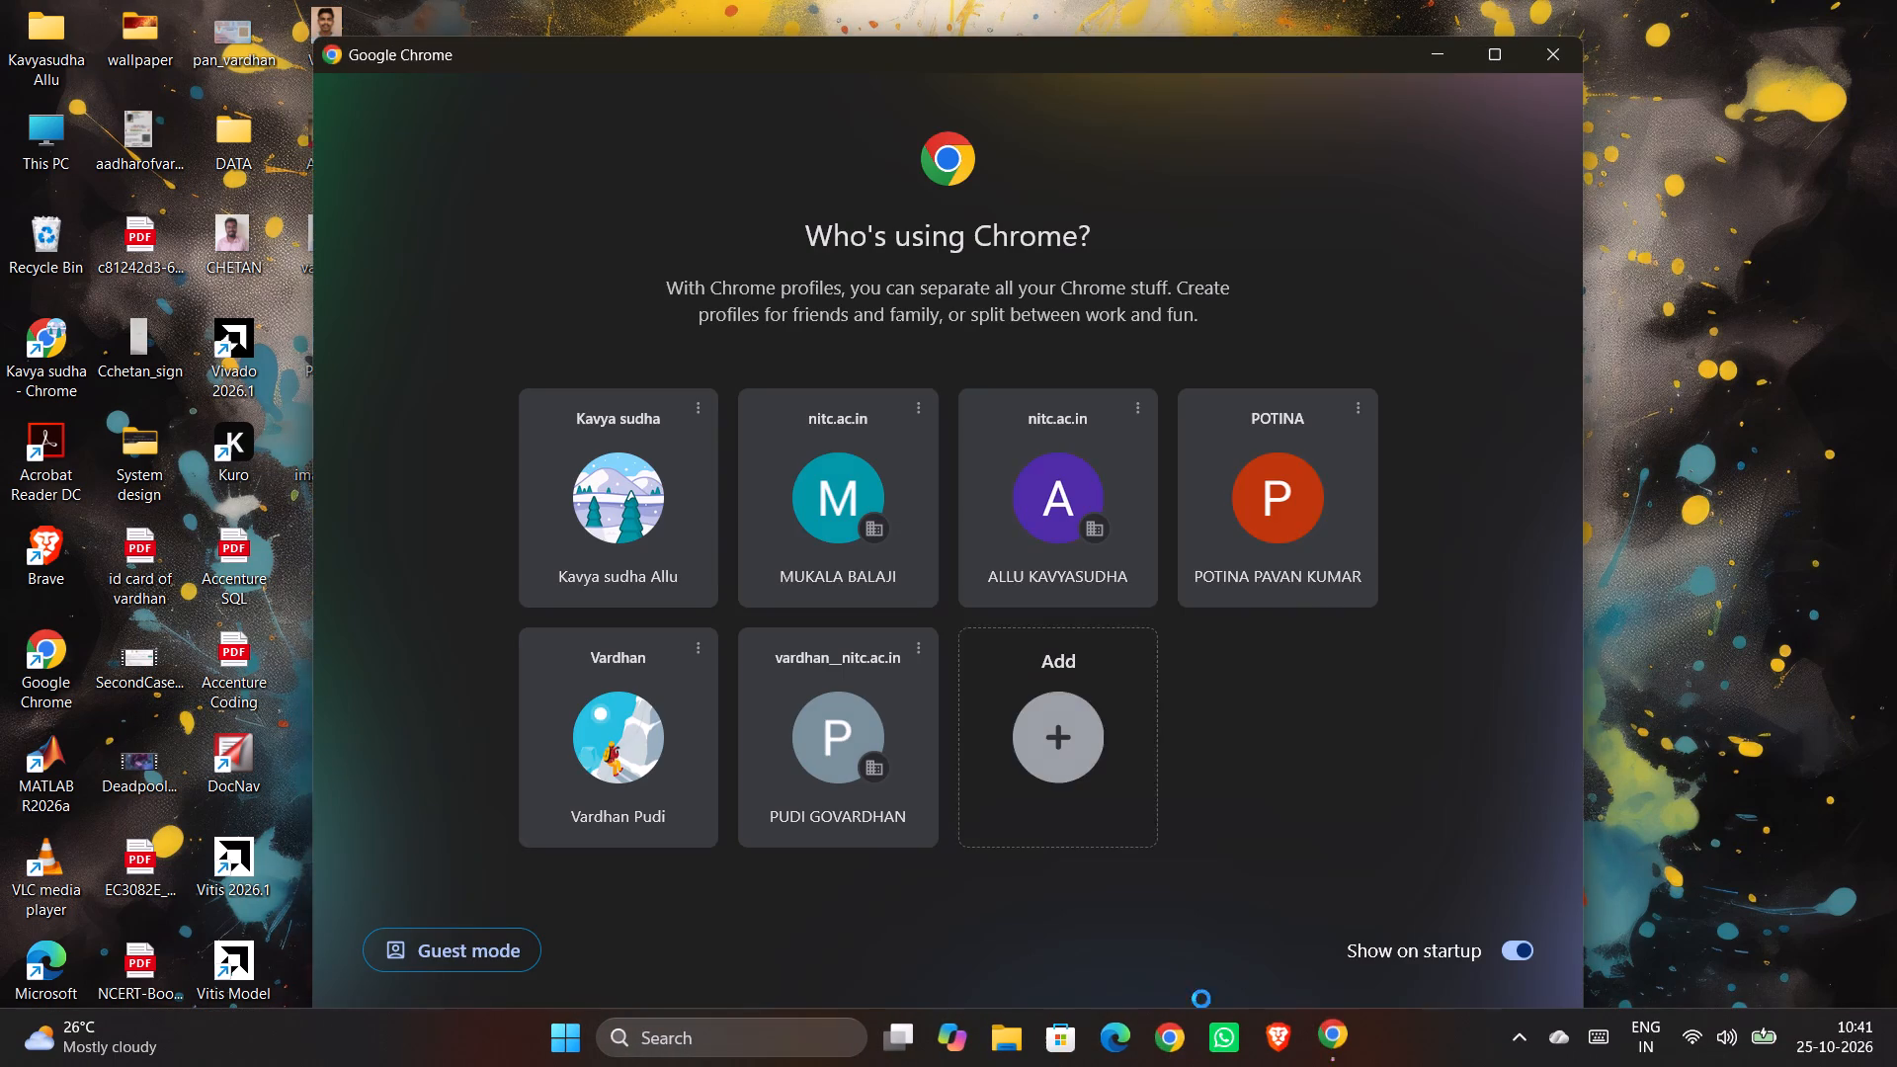
pyautogui.doubleClick(598, 758)
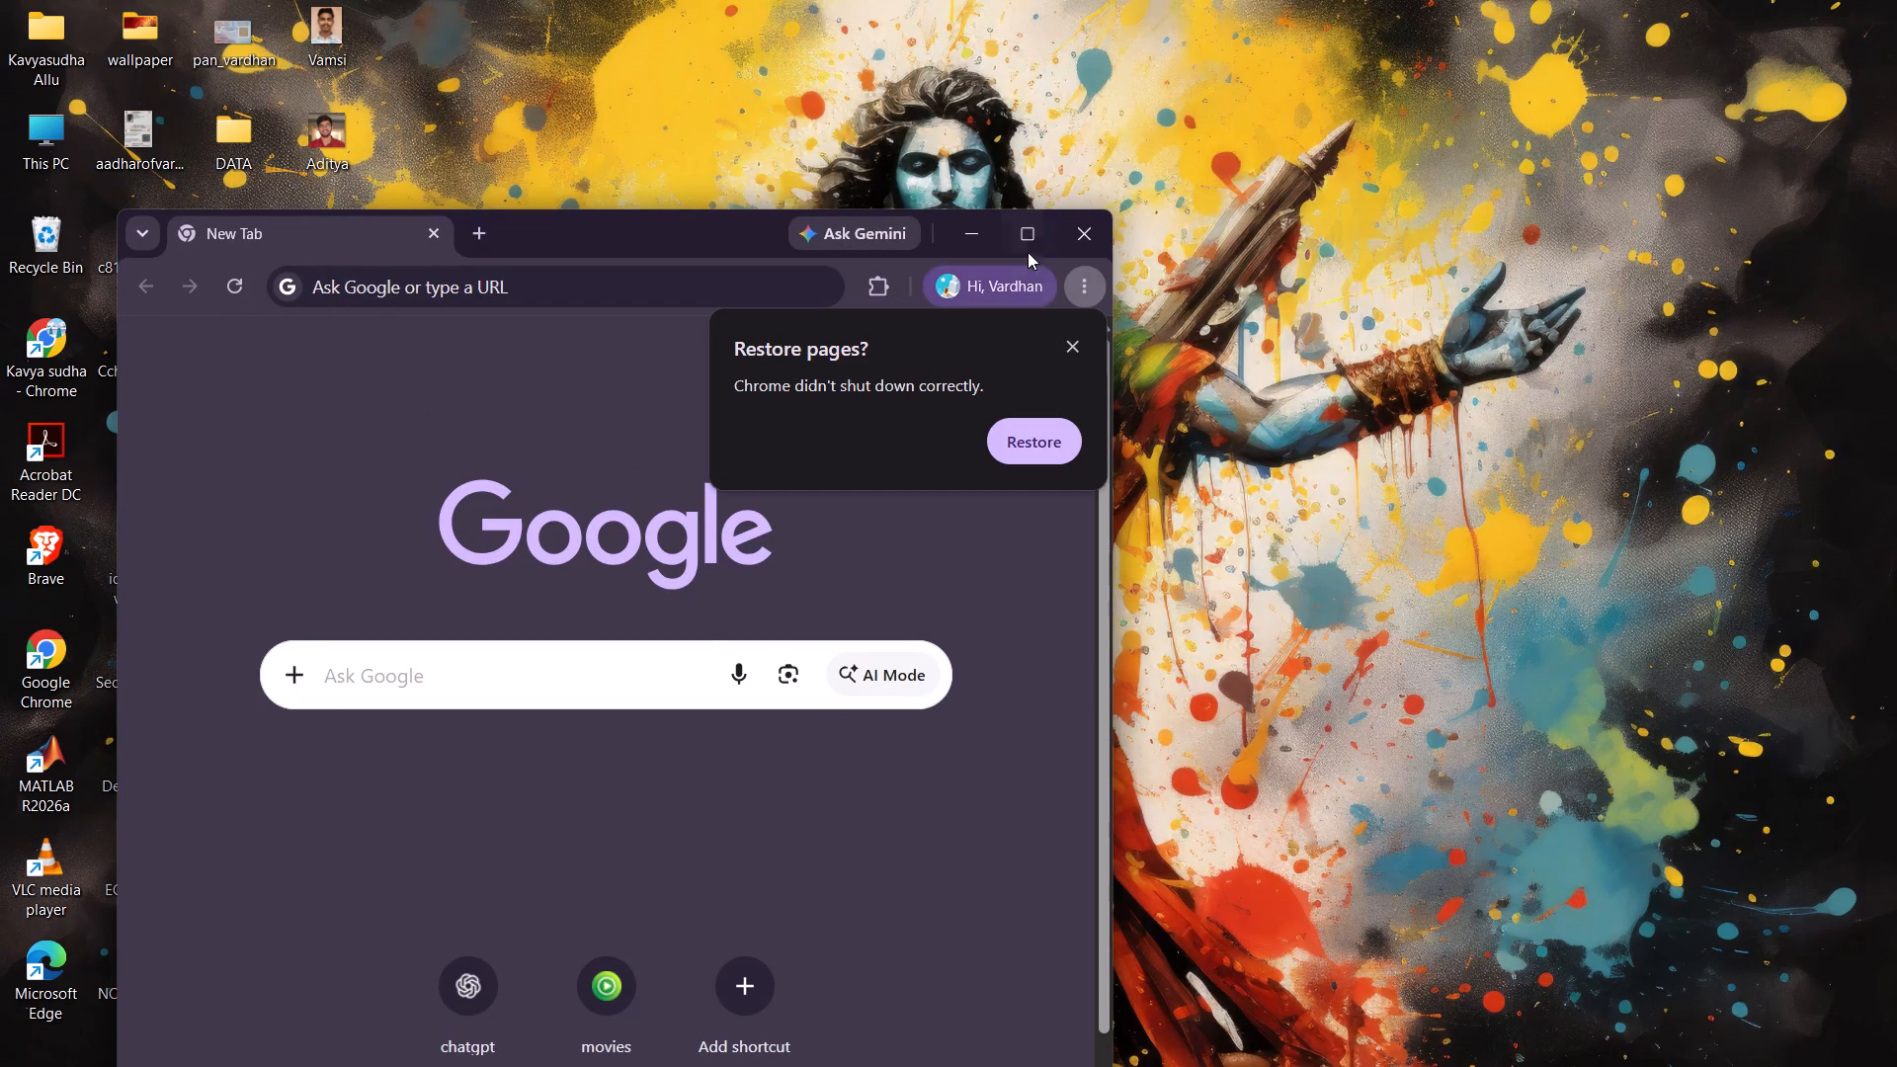
pyautogui.click(1029, 244)
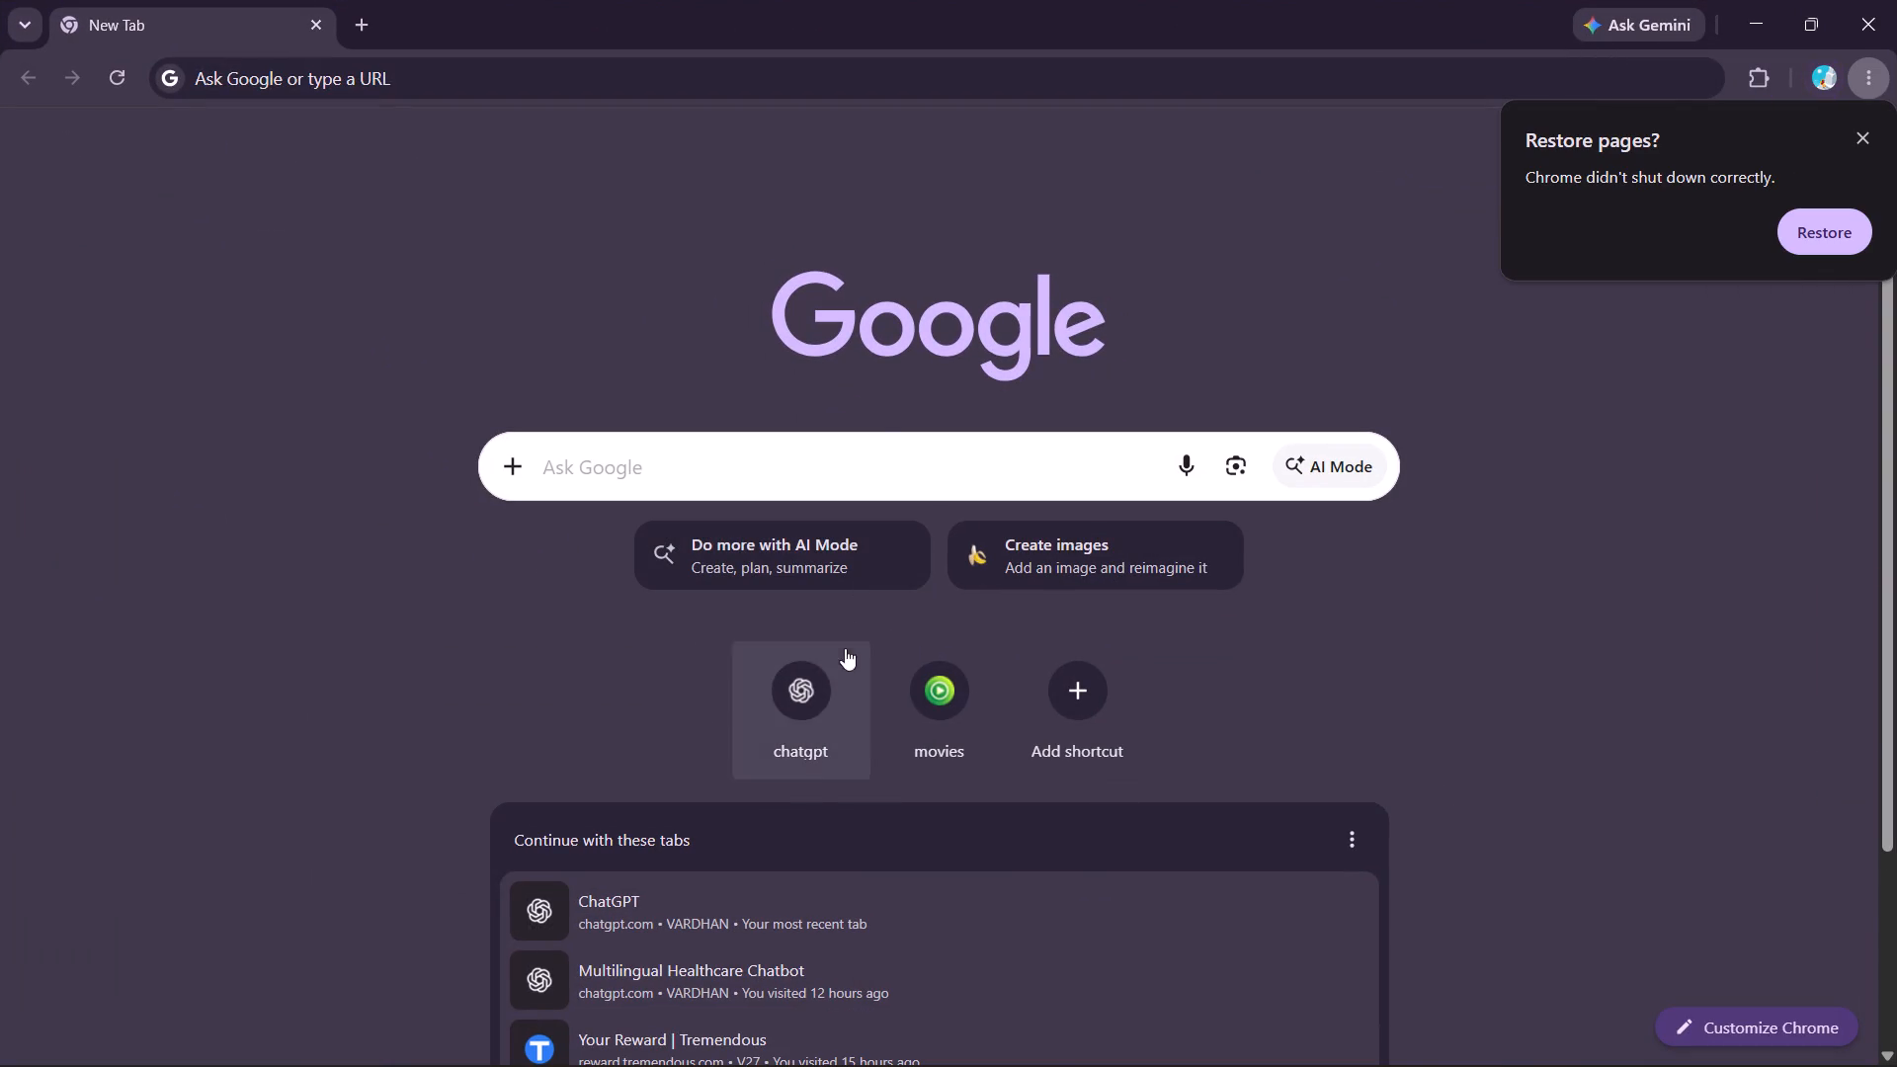
# Search Google for overleaf and dismiss the offer to restore the previous pages.
pyautogui.click(871, 455)
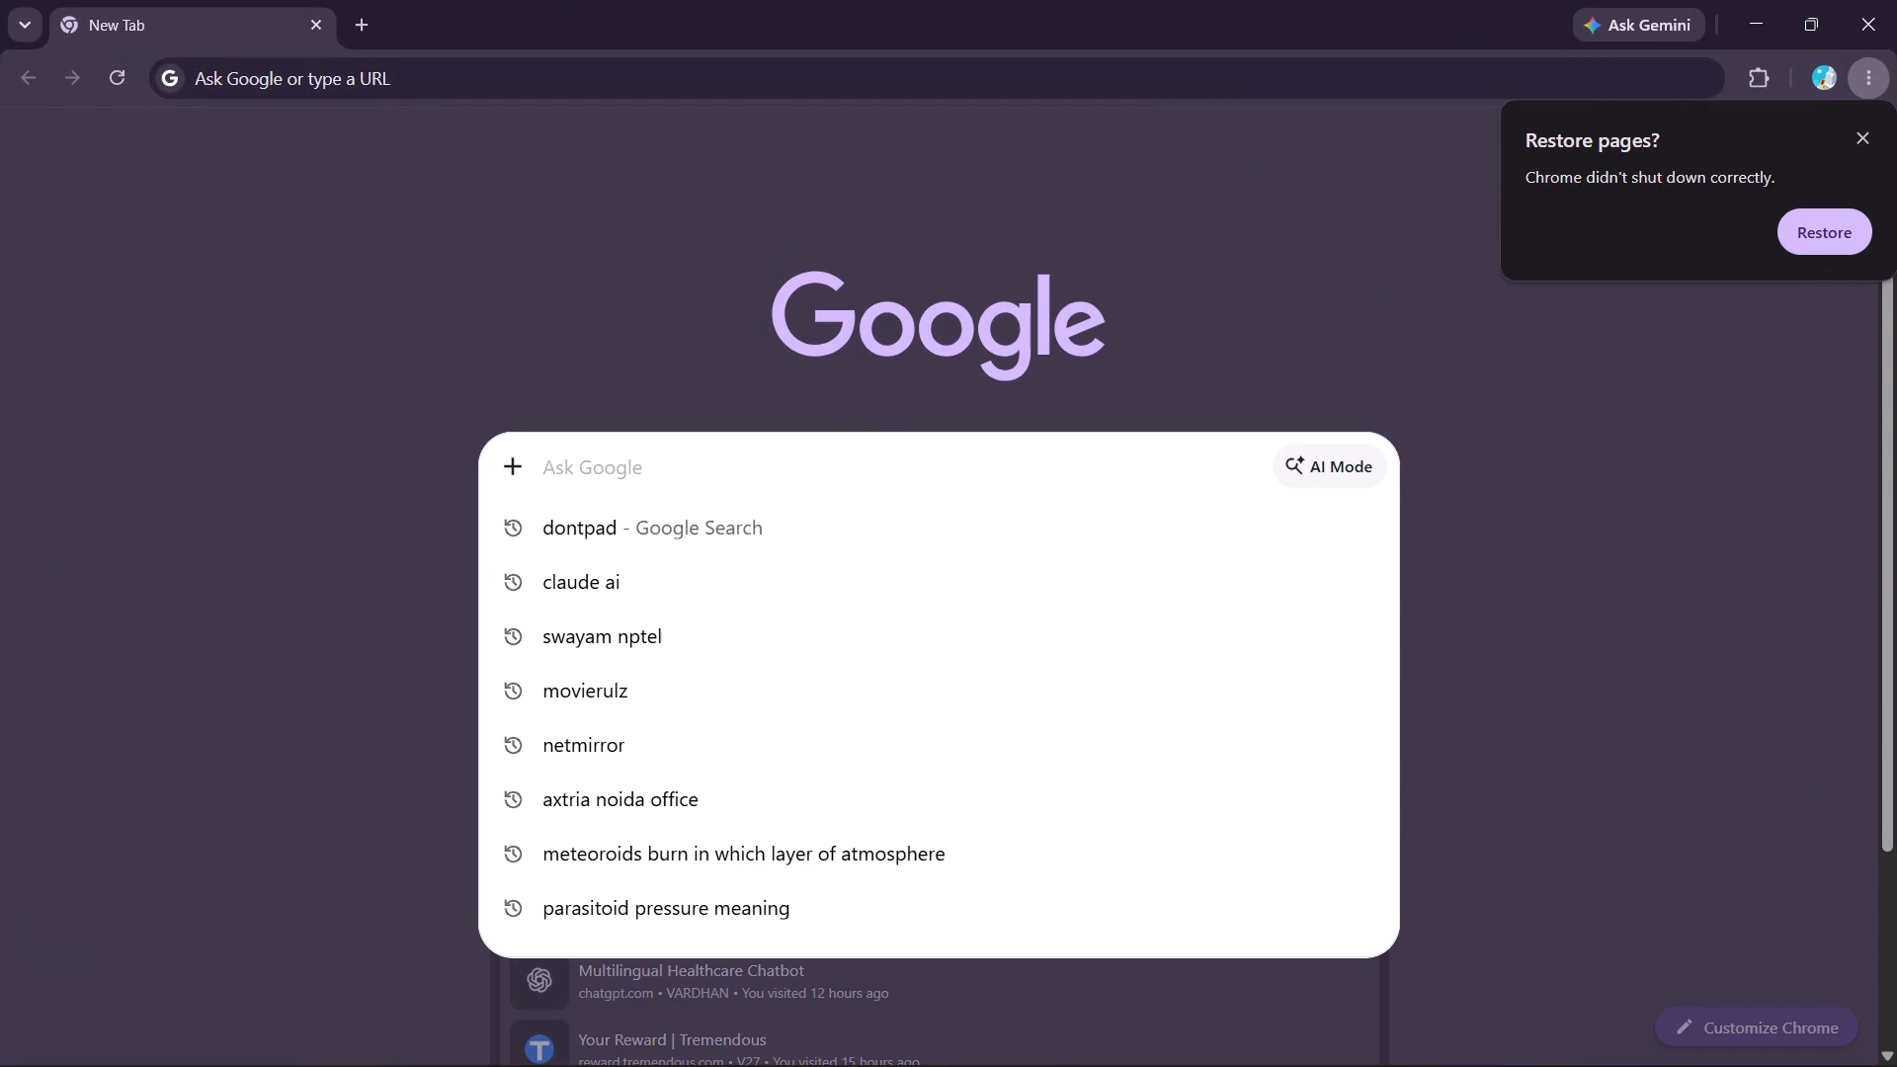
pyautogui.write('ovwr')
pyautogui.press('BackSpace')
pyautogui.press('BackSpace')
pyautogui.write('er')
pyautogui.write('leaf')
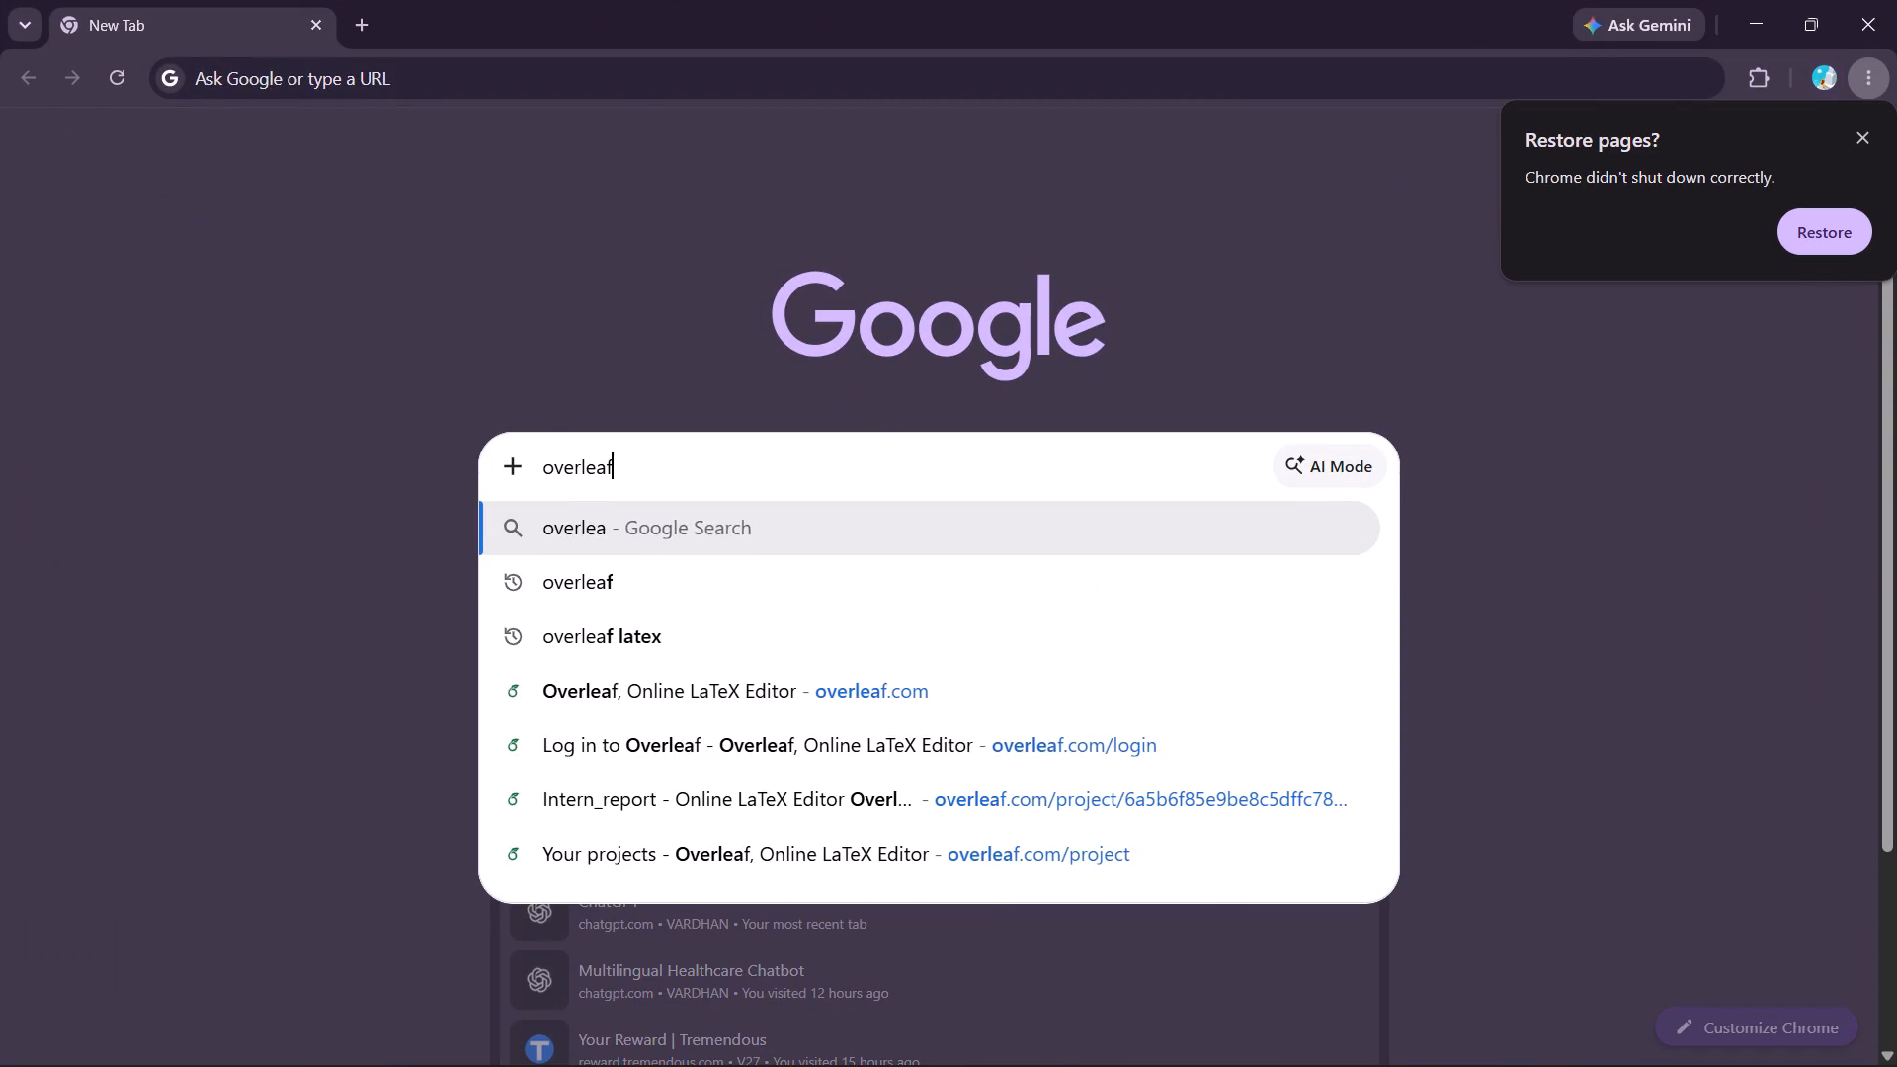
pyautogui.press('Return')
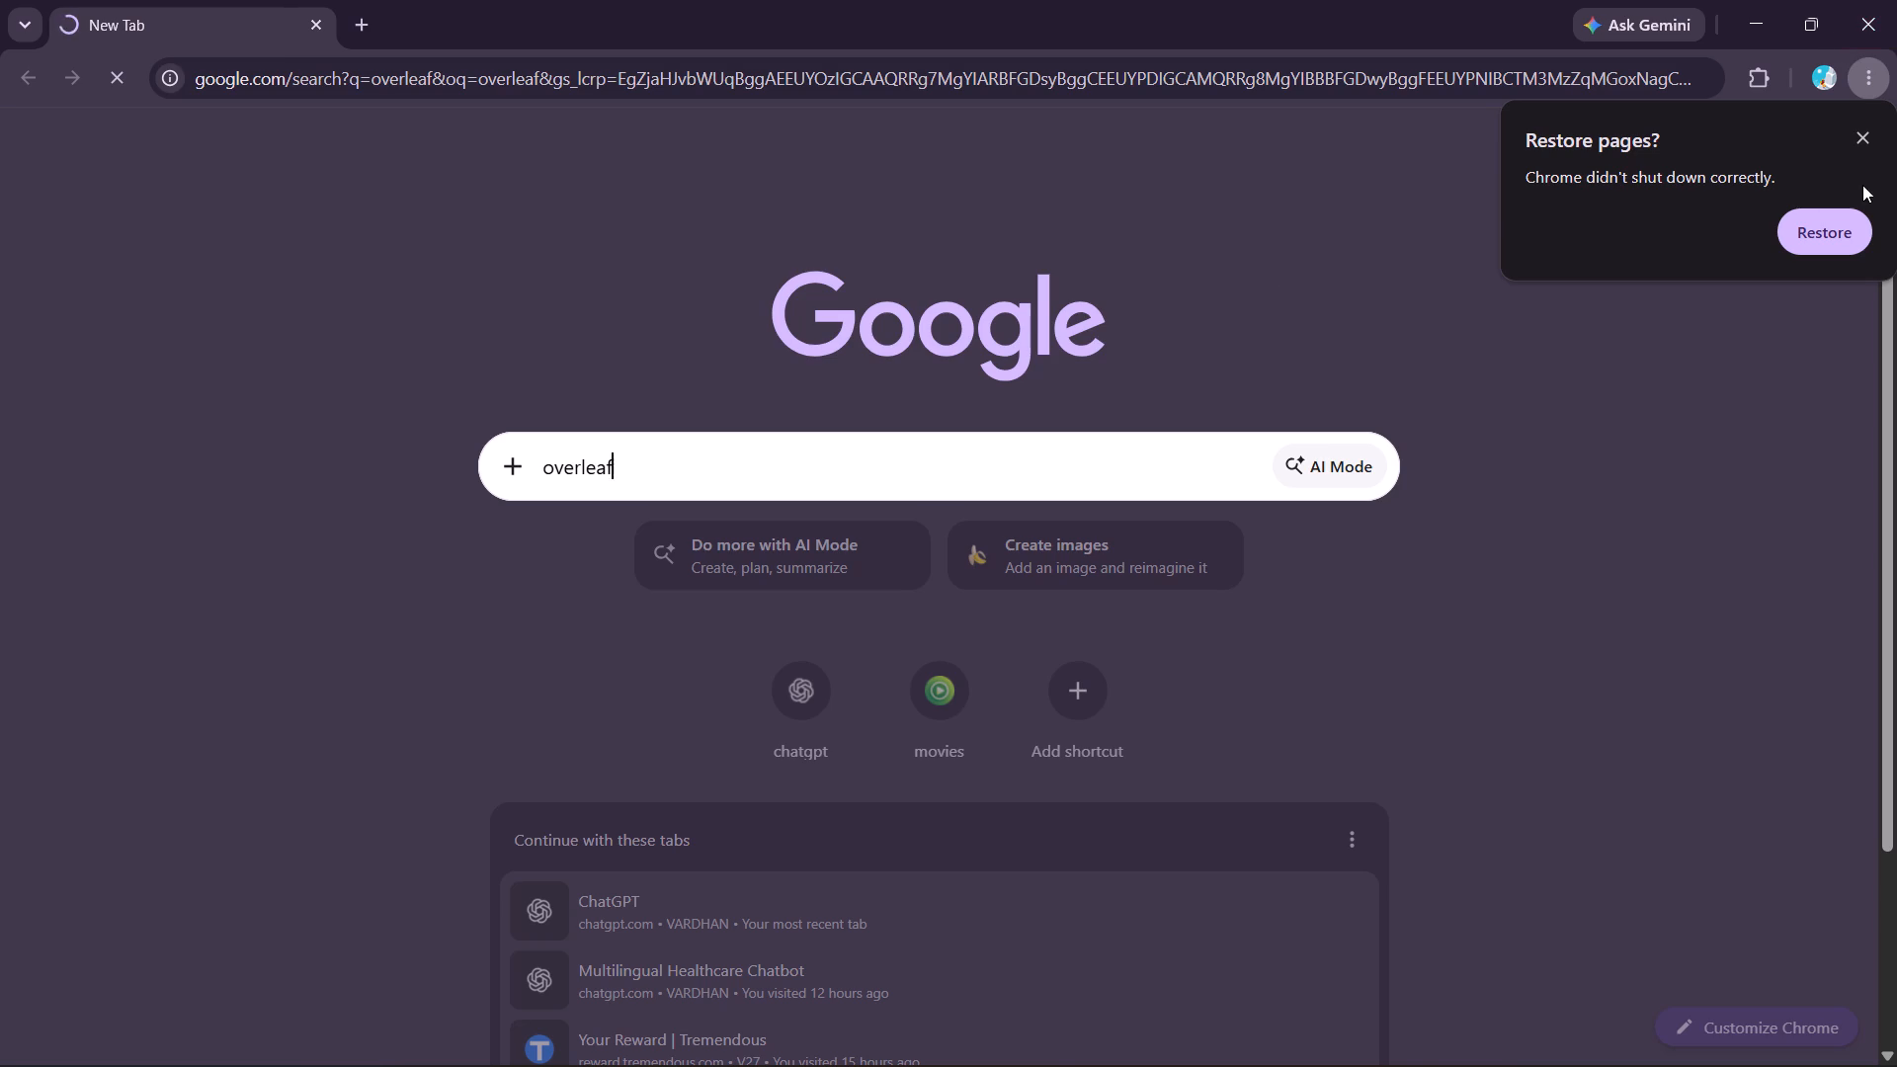
pyautogui.click(1865, 134)
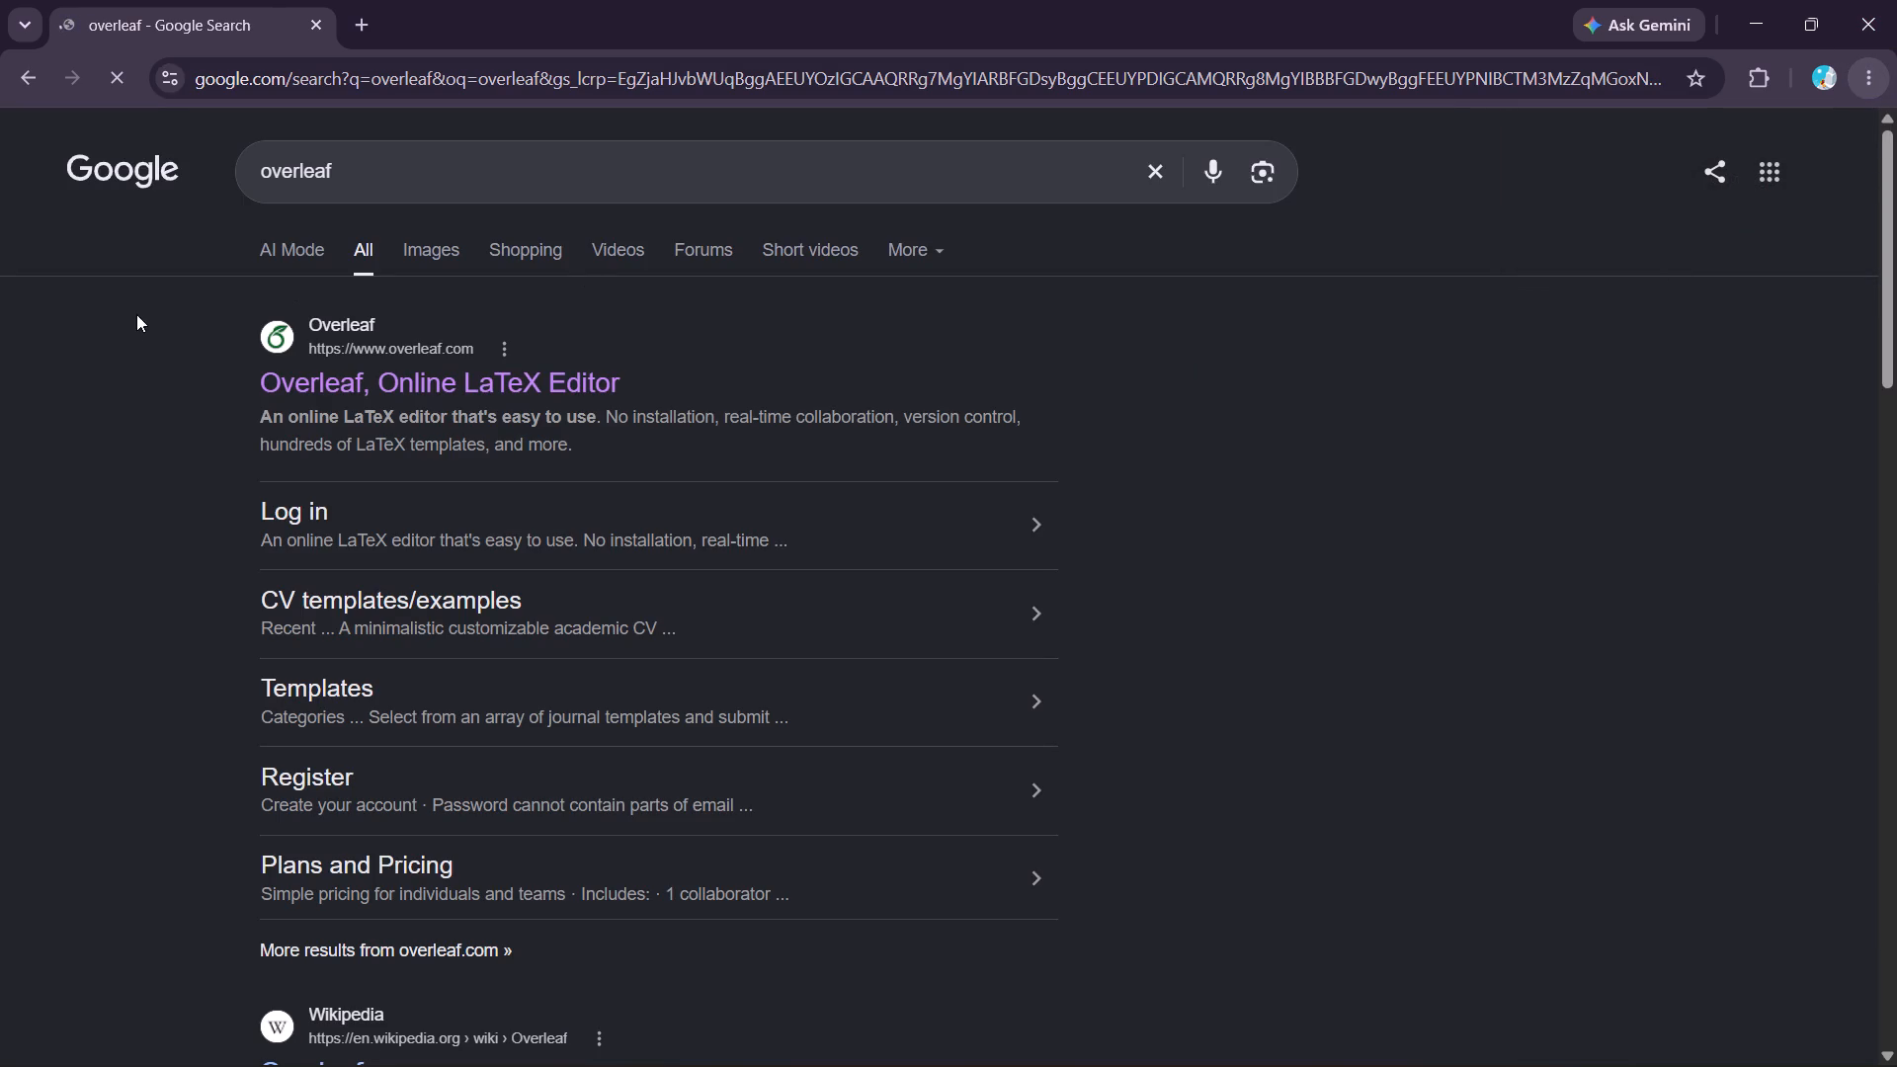
# Open the Overleaf, Online LaTeX Editor website from the search results.
pyautogui.click(297, 381)
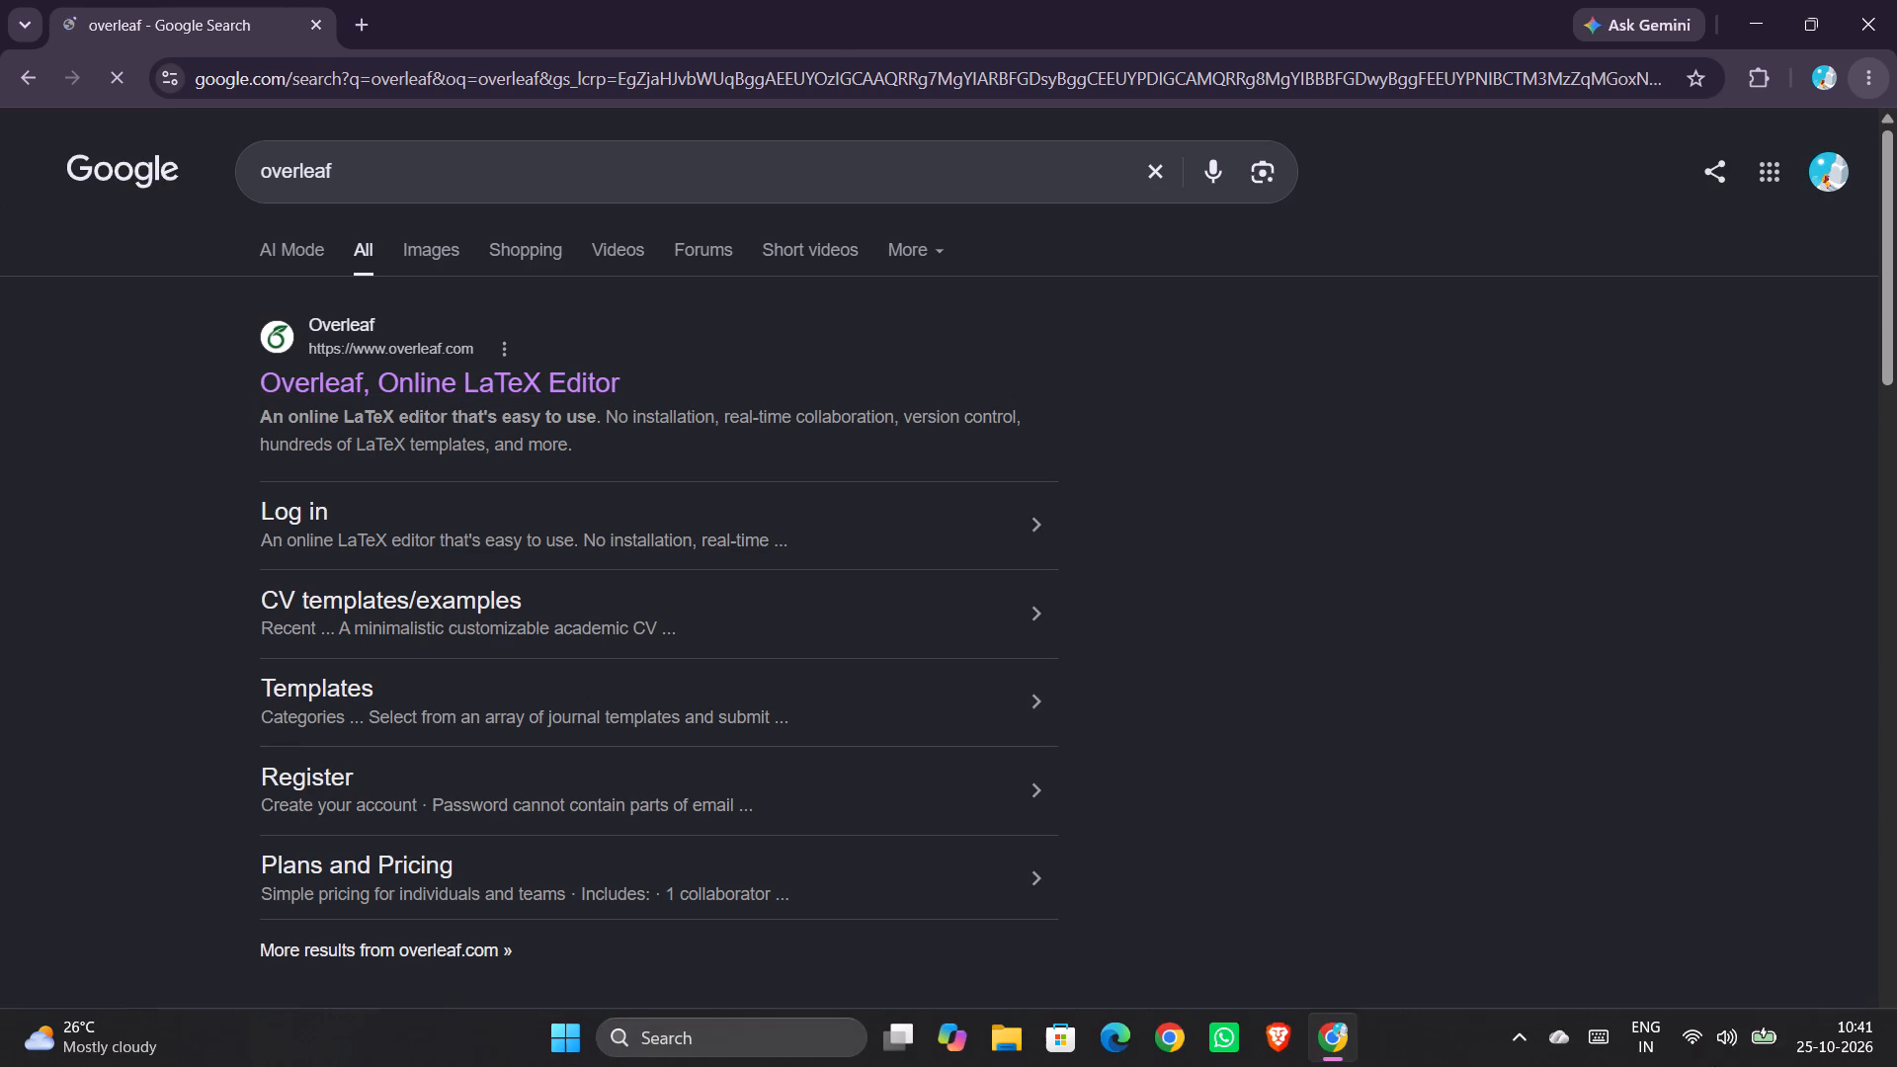
# Check the computer's Wi-Fi connection in the quick settings, then return to the Overleaf projects page.
pyautogui.click(1702, 1030)
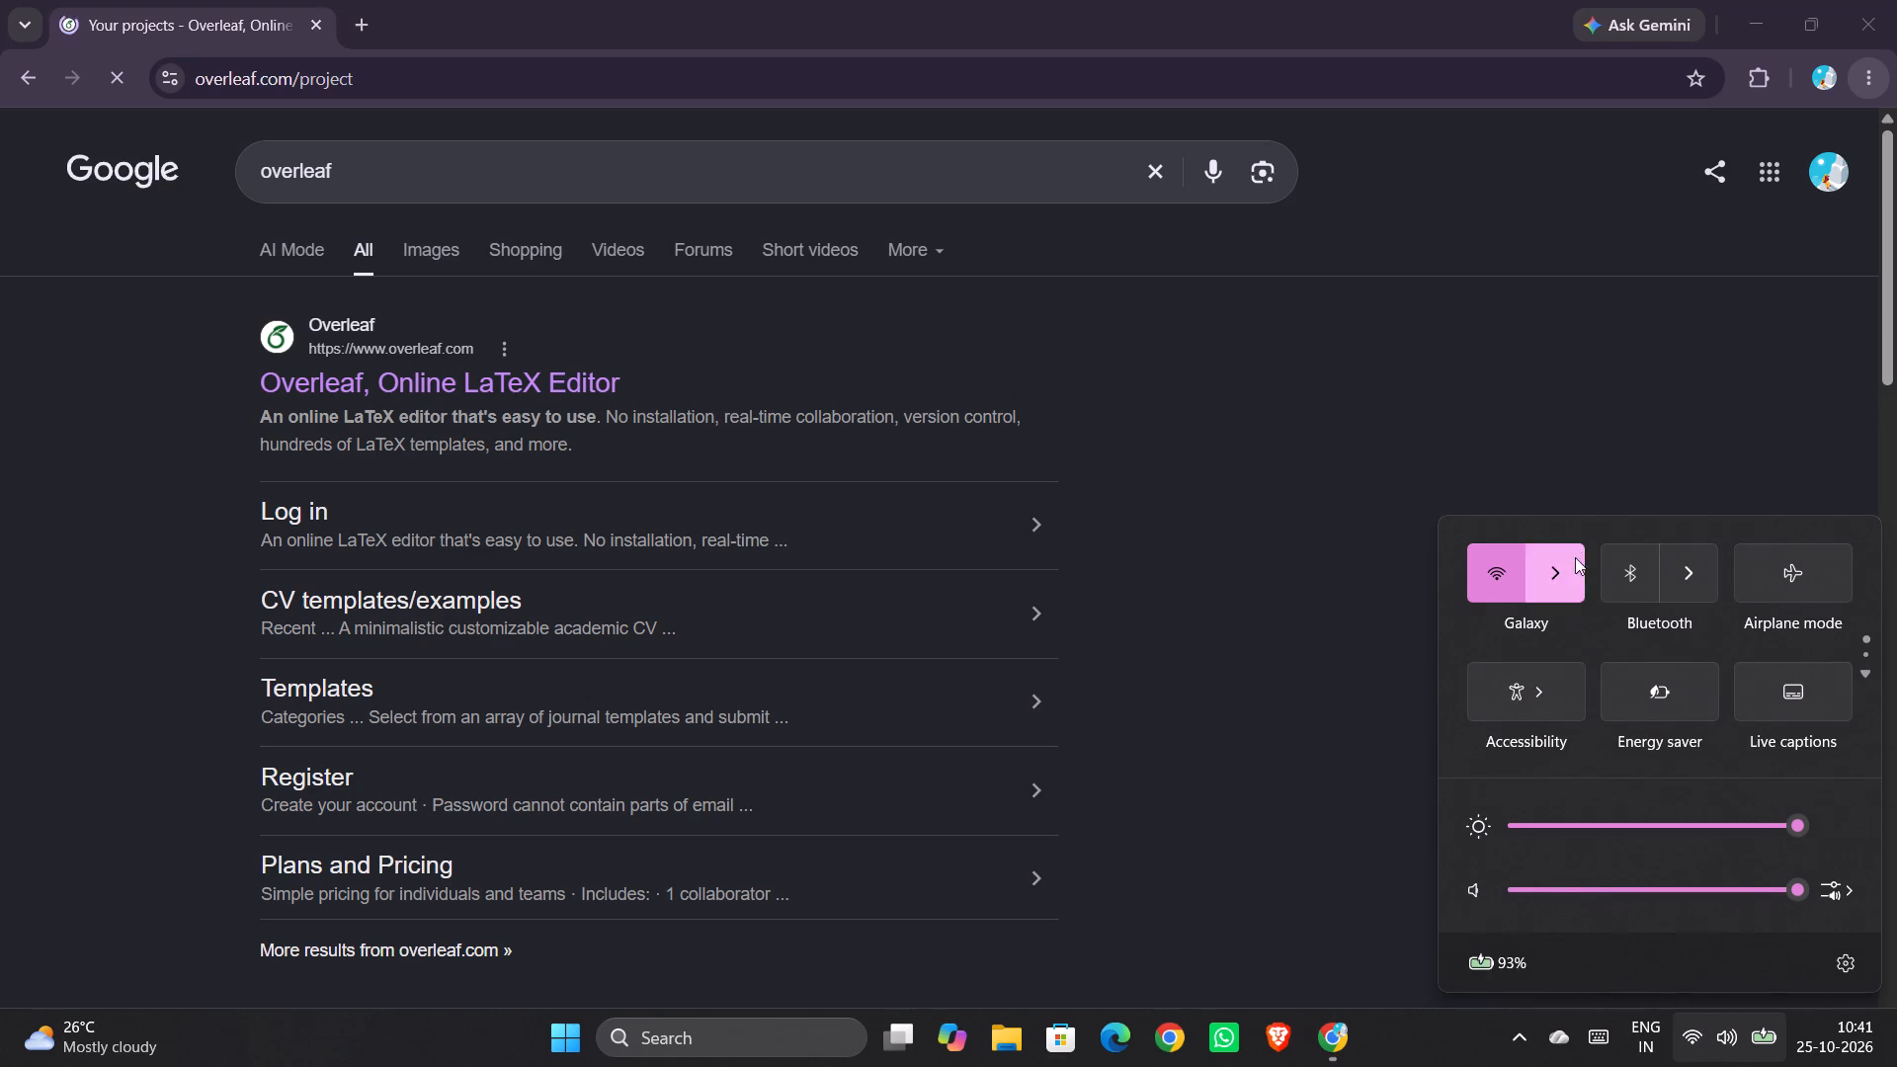
pyautogui.click(1553, 553)
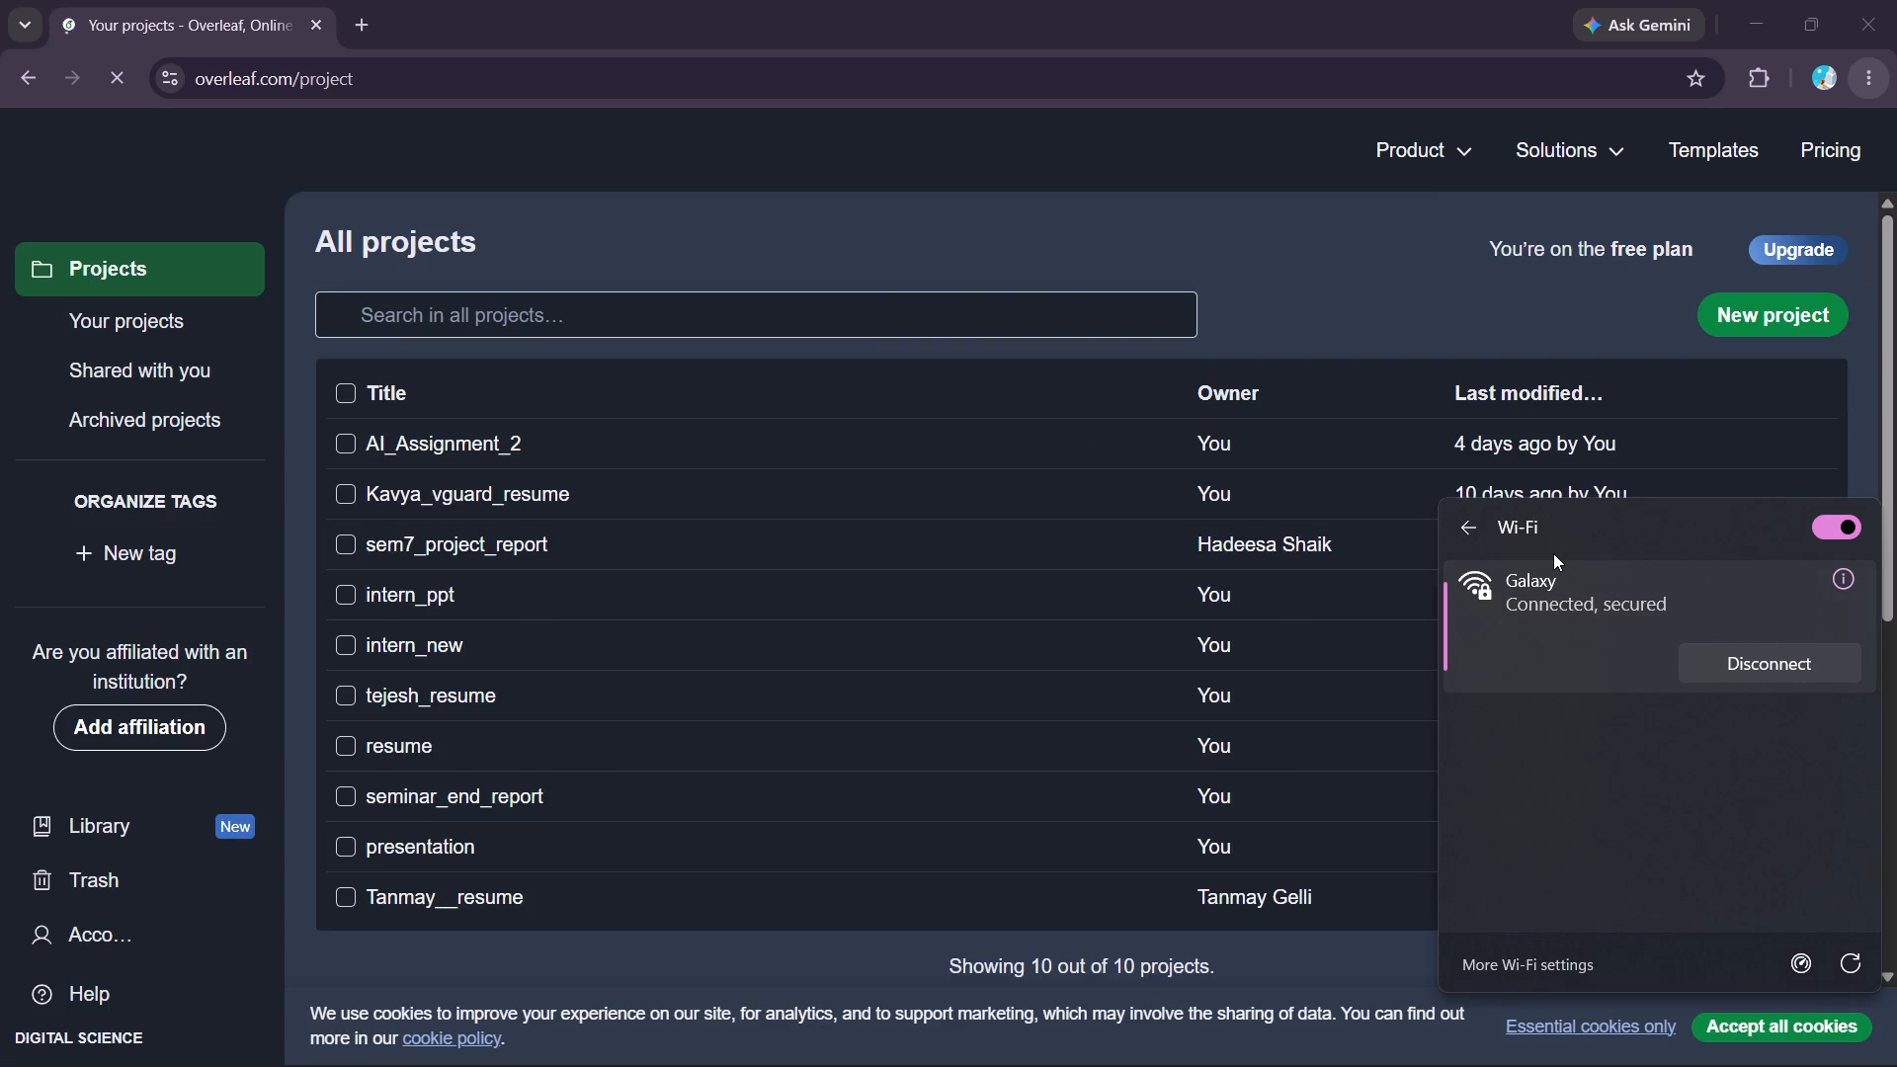
pyautogui.click(1256, 239)
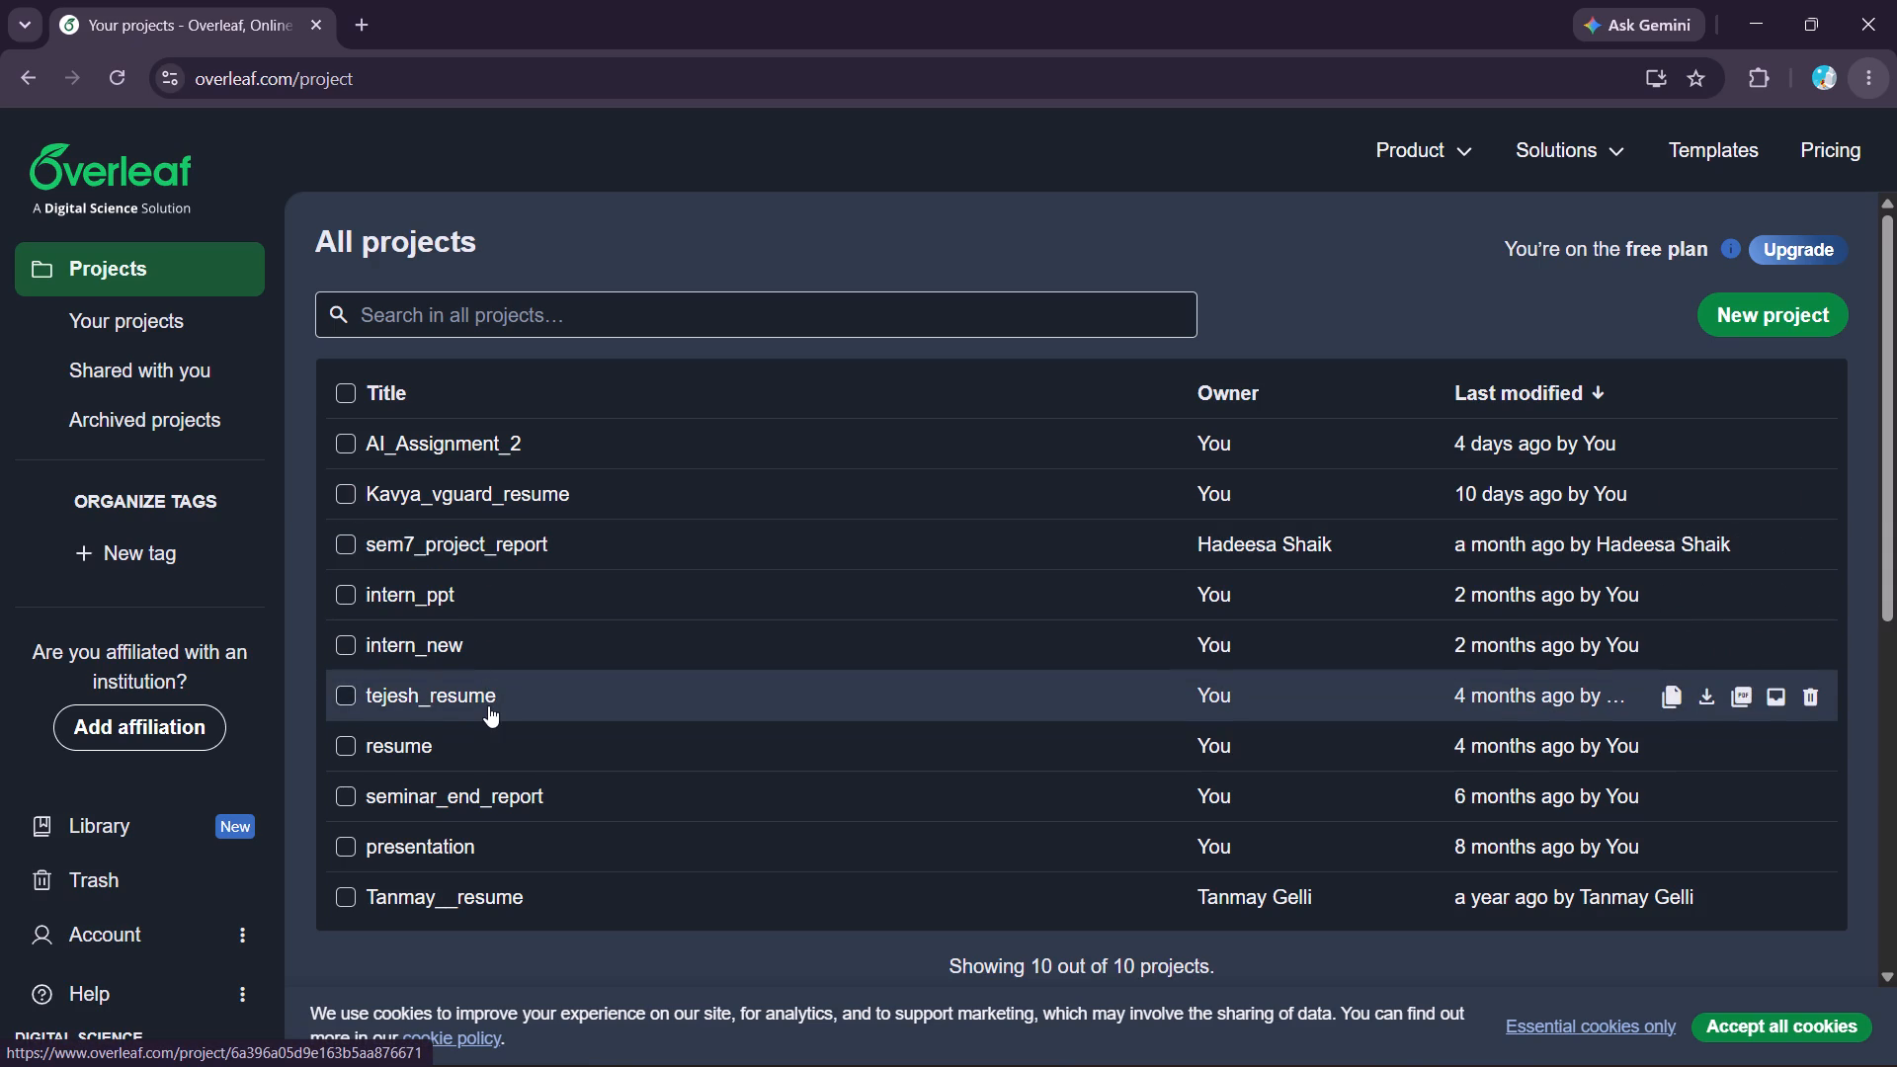
# Open the project named resume from the Overleaf project list.
pyautogui.doubleClick(470, 760)
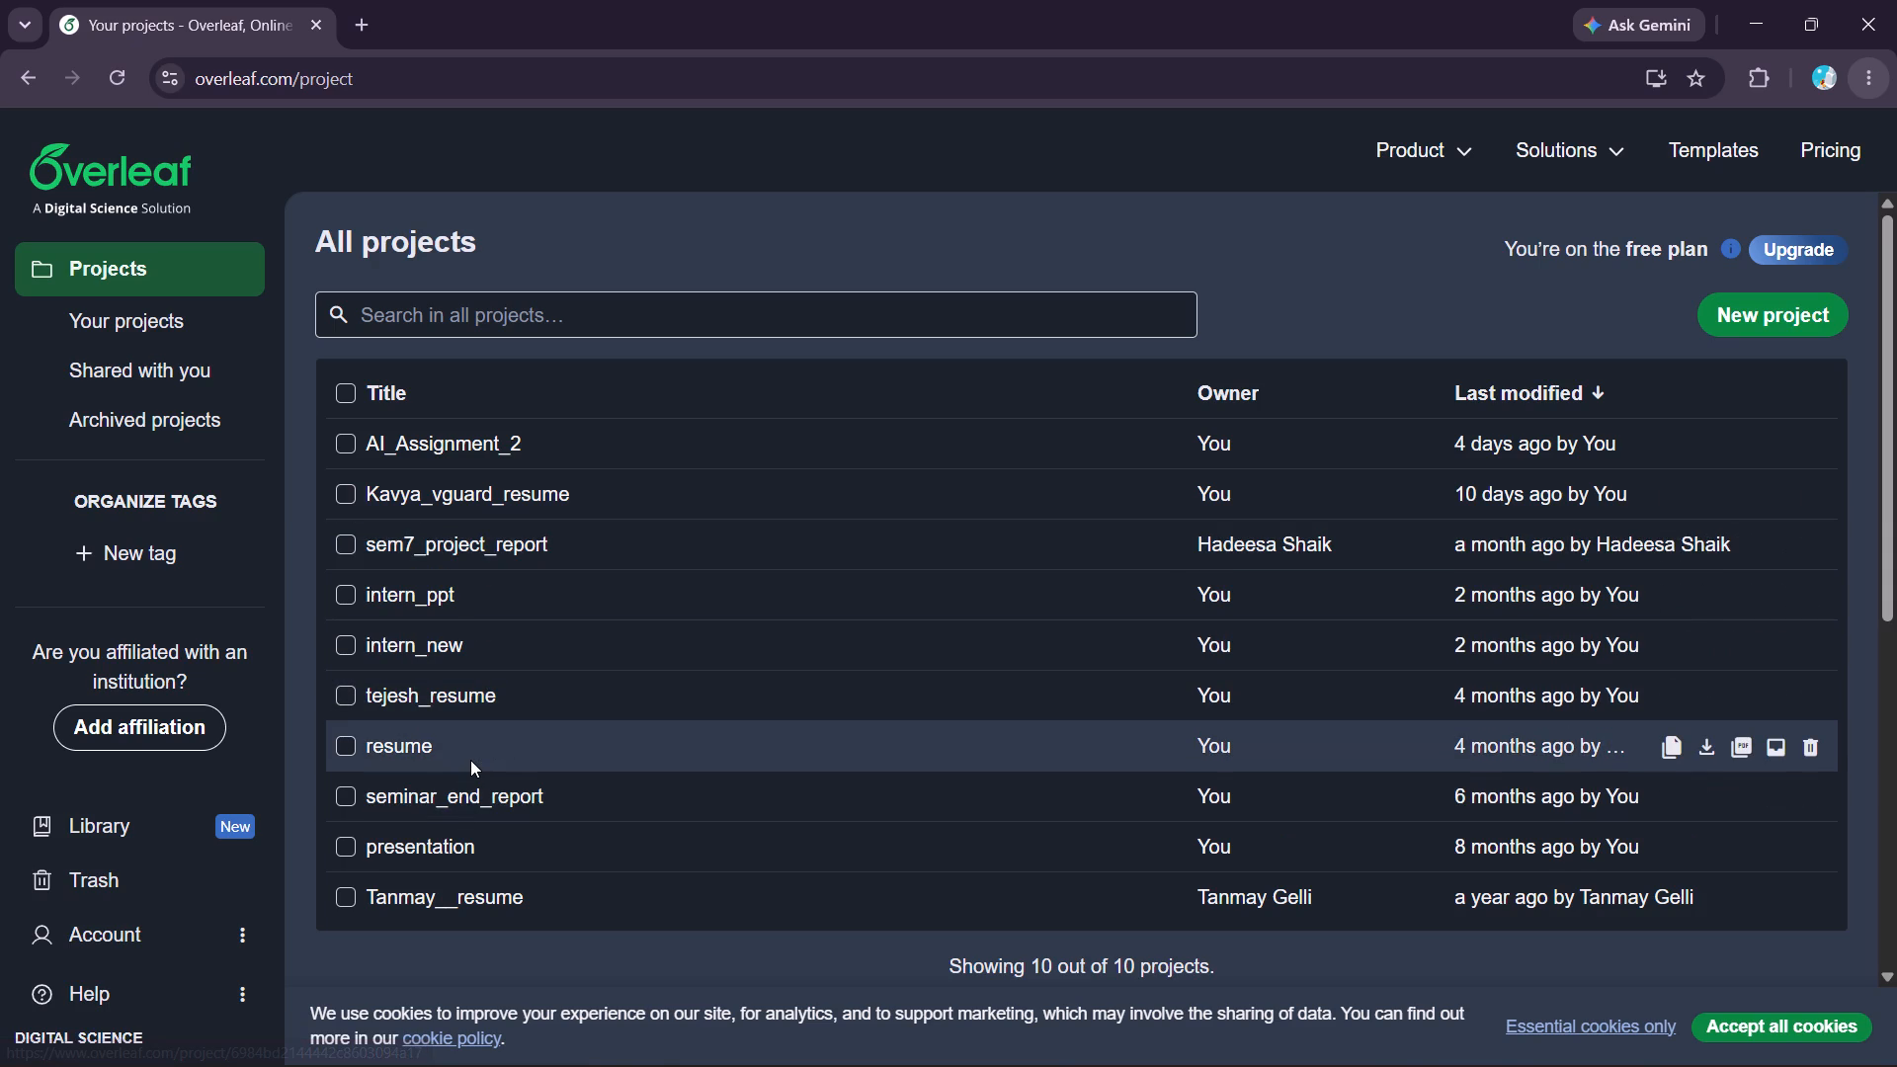
pyautogui.doubleClick(398, 746)
pyautogui.click(386, 746)
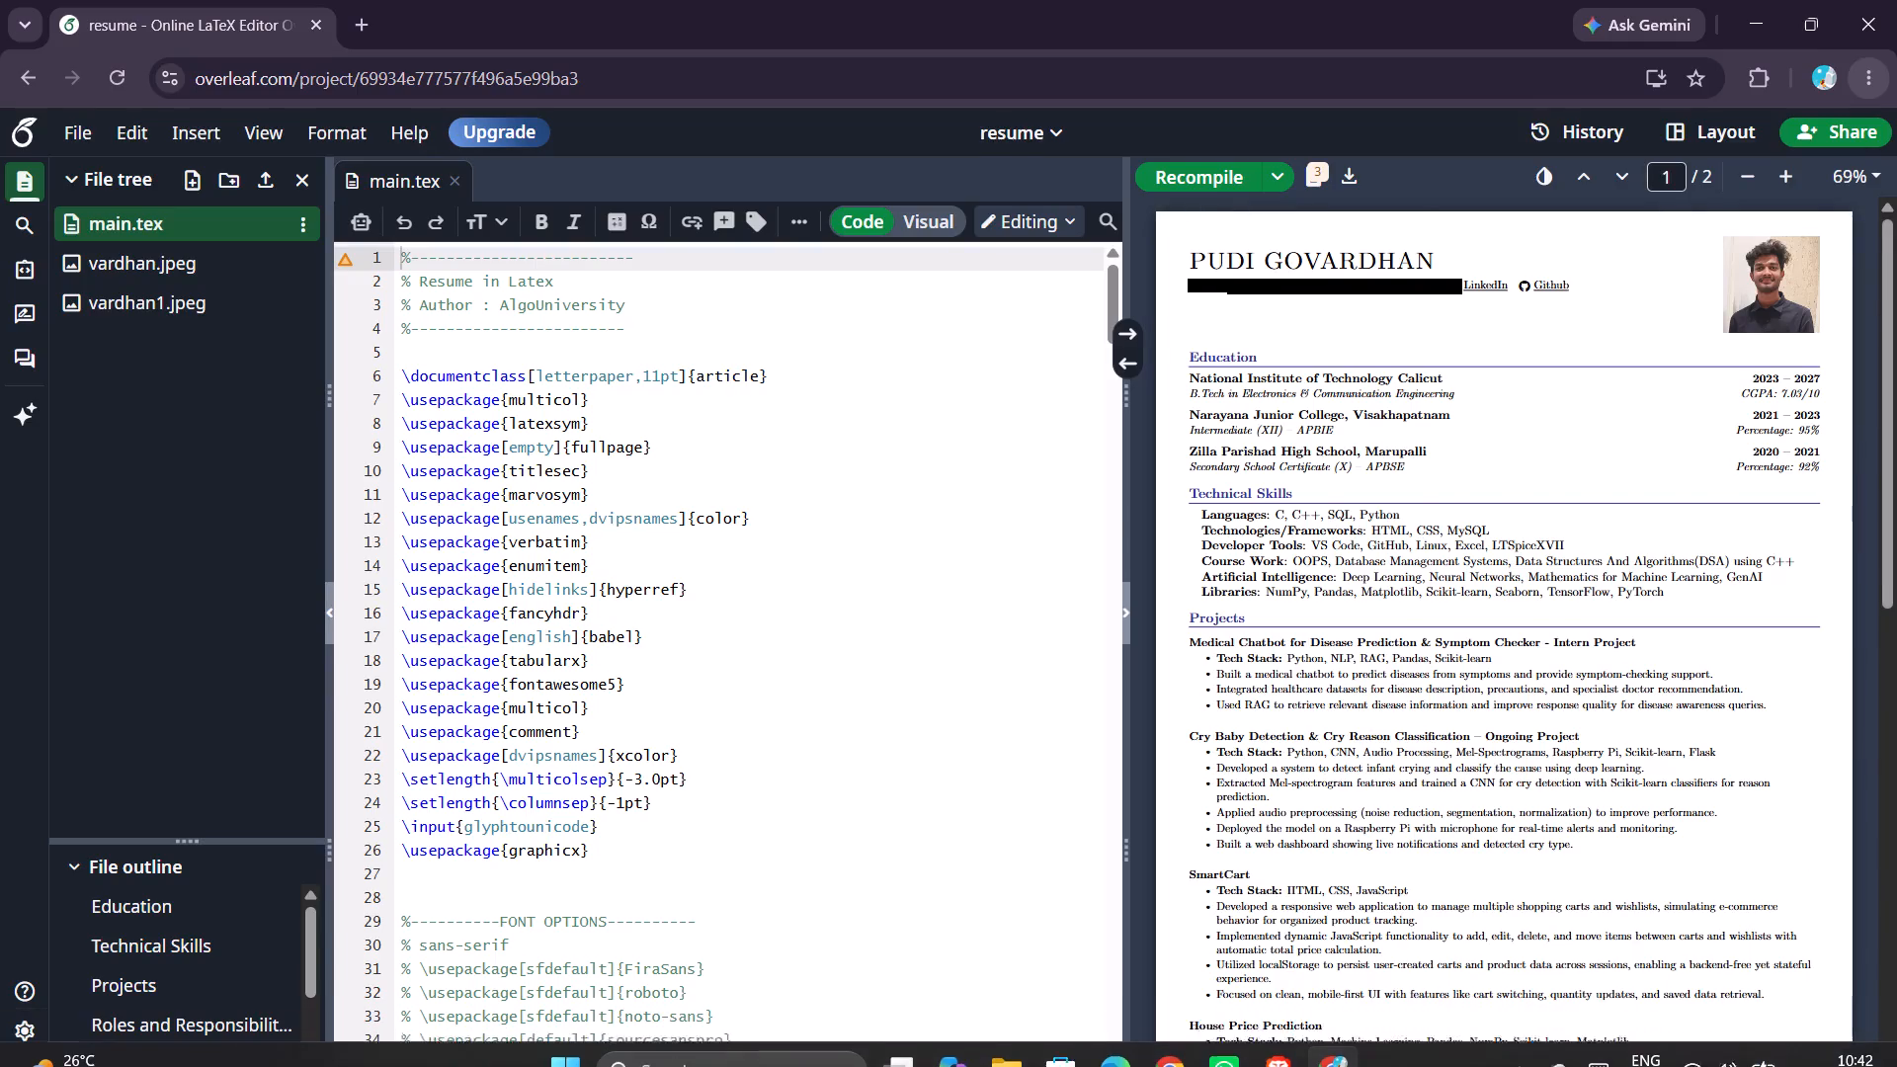
# Look over the compiled resume and copy the entire LaTeX source of main.tex.
pyautogui.scroll(-9, 1559, 824)
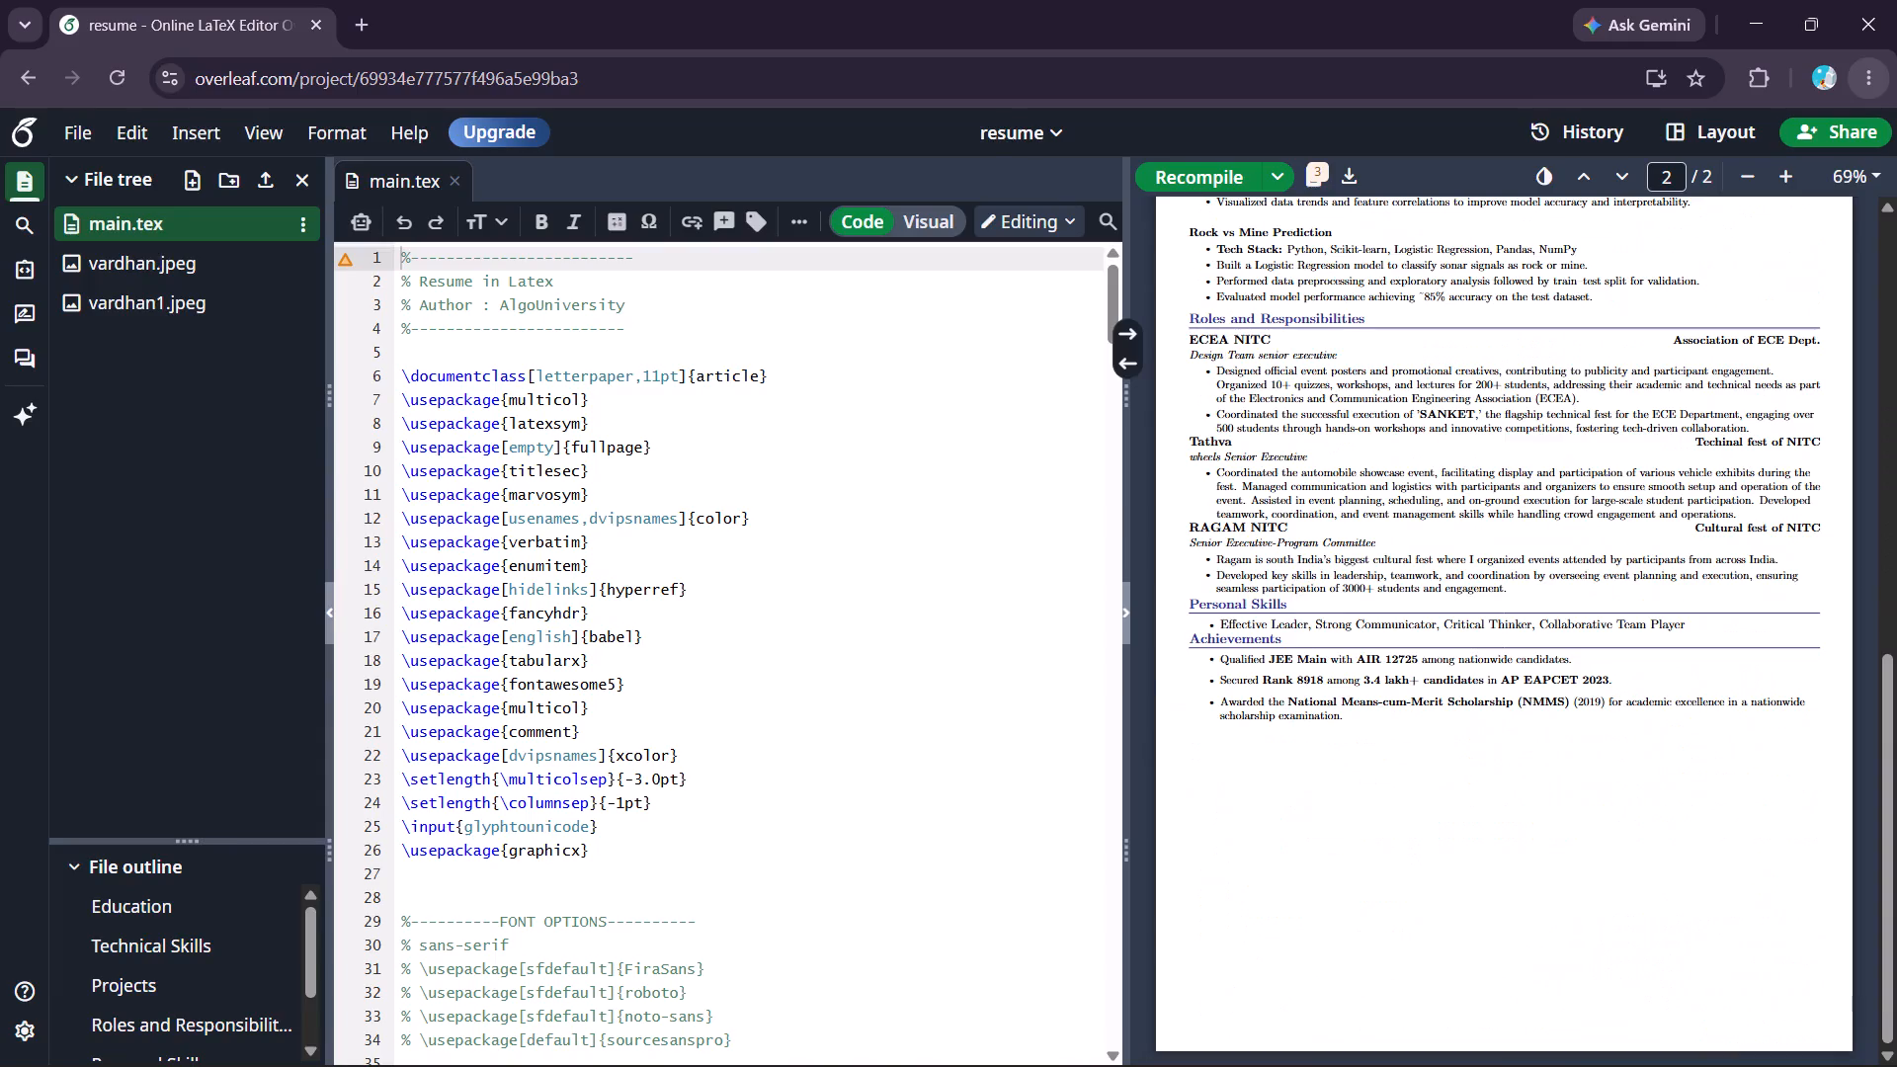
pyautogui.scroll(6, 1559, 824)
pyautogui.scroll(-5, 1559, 824)
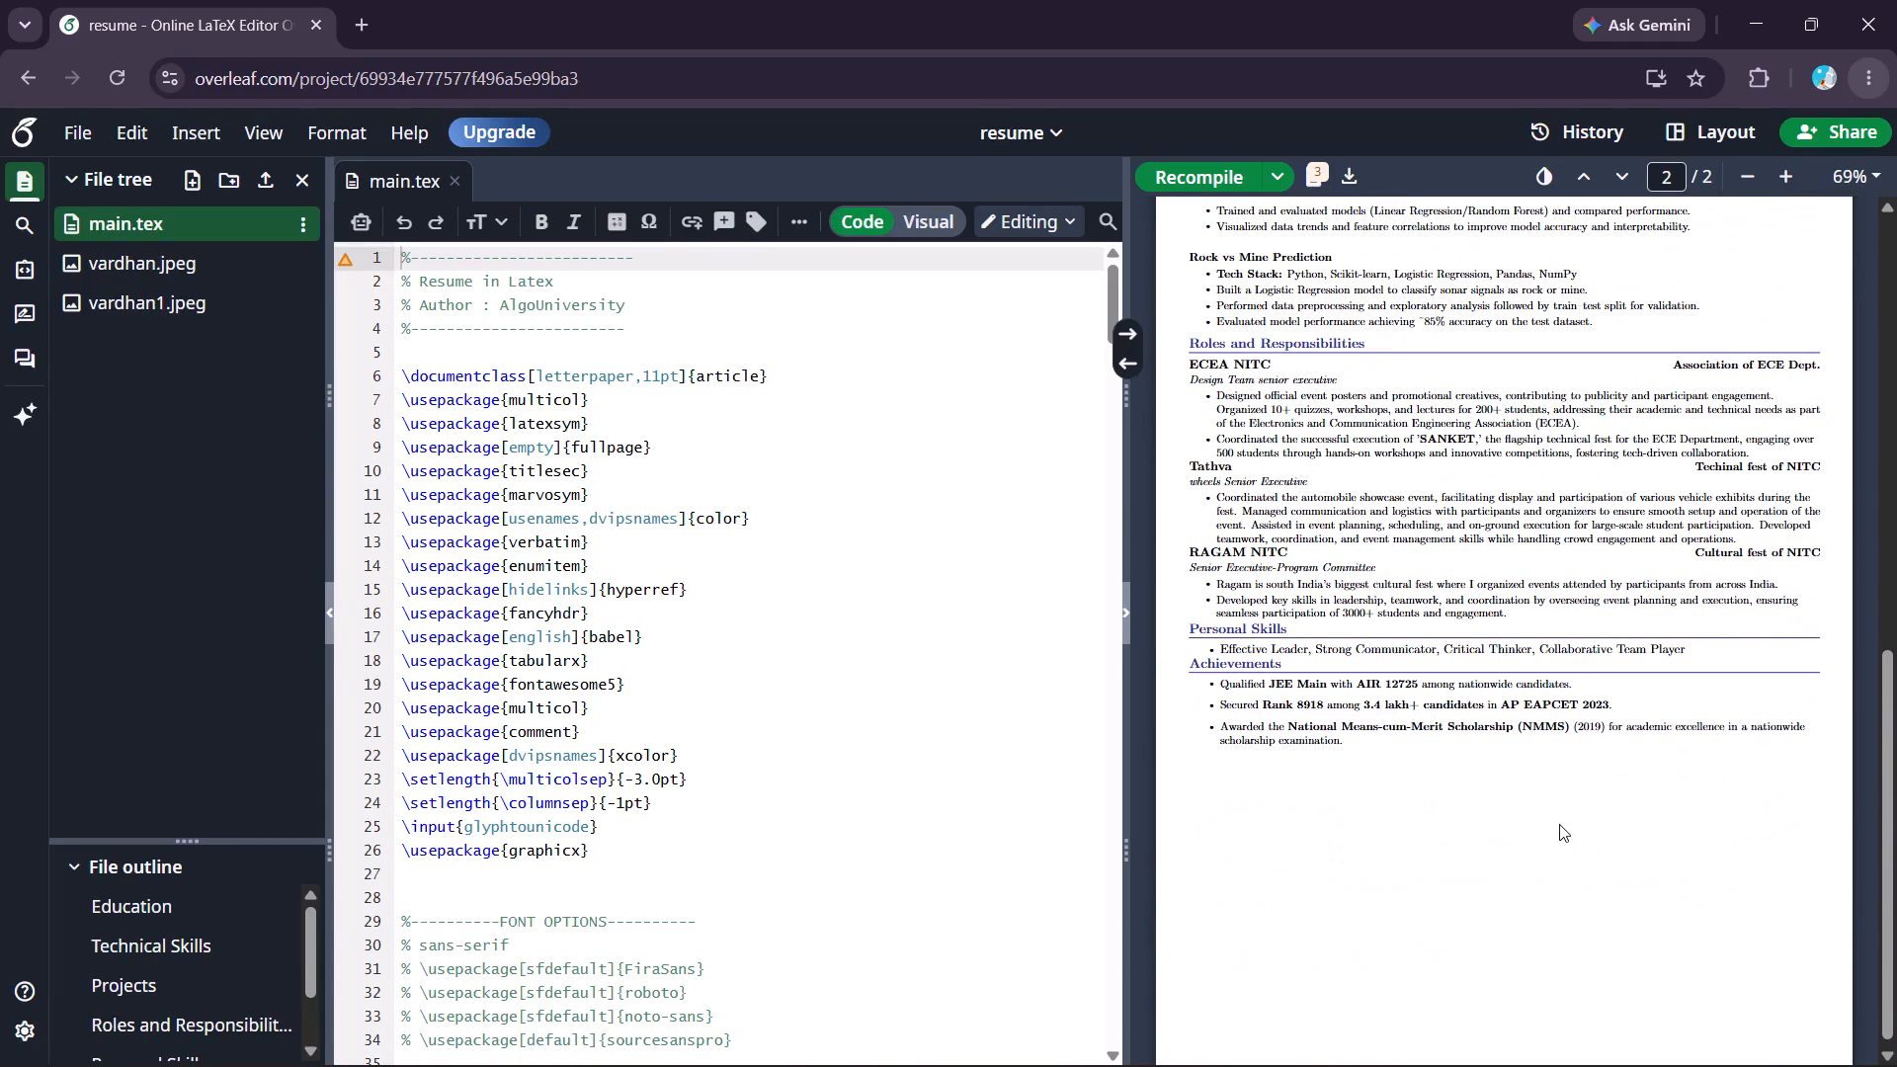
pyautogui.click(724, 715)
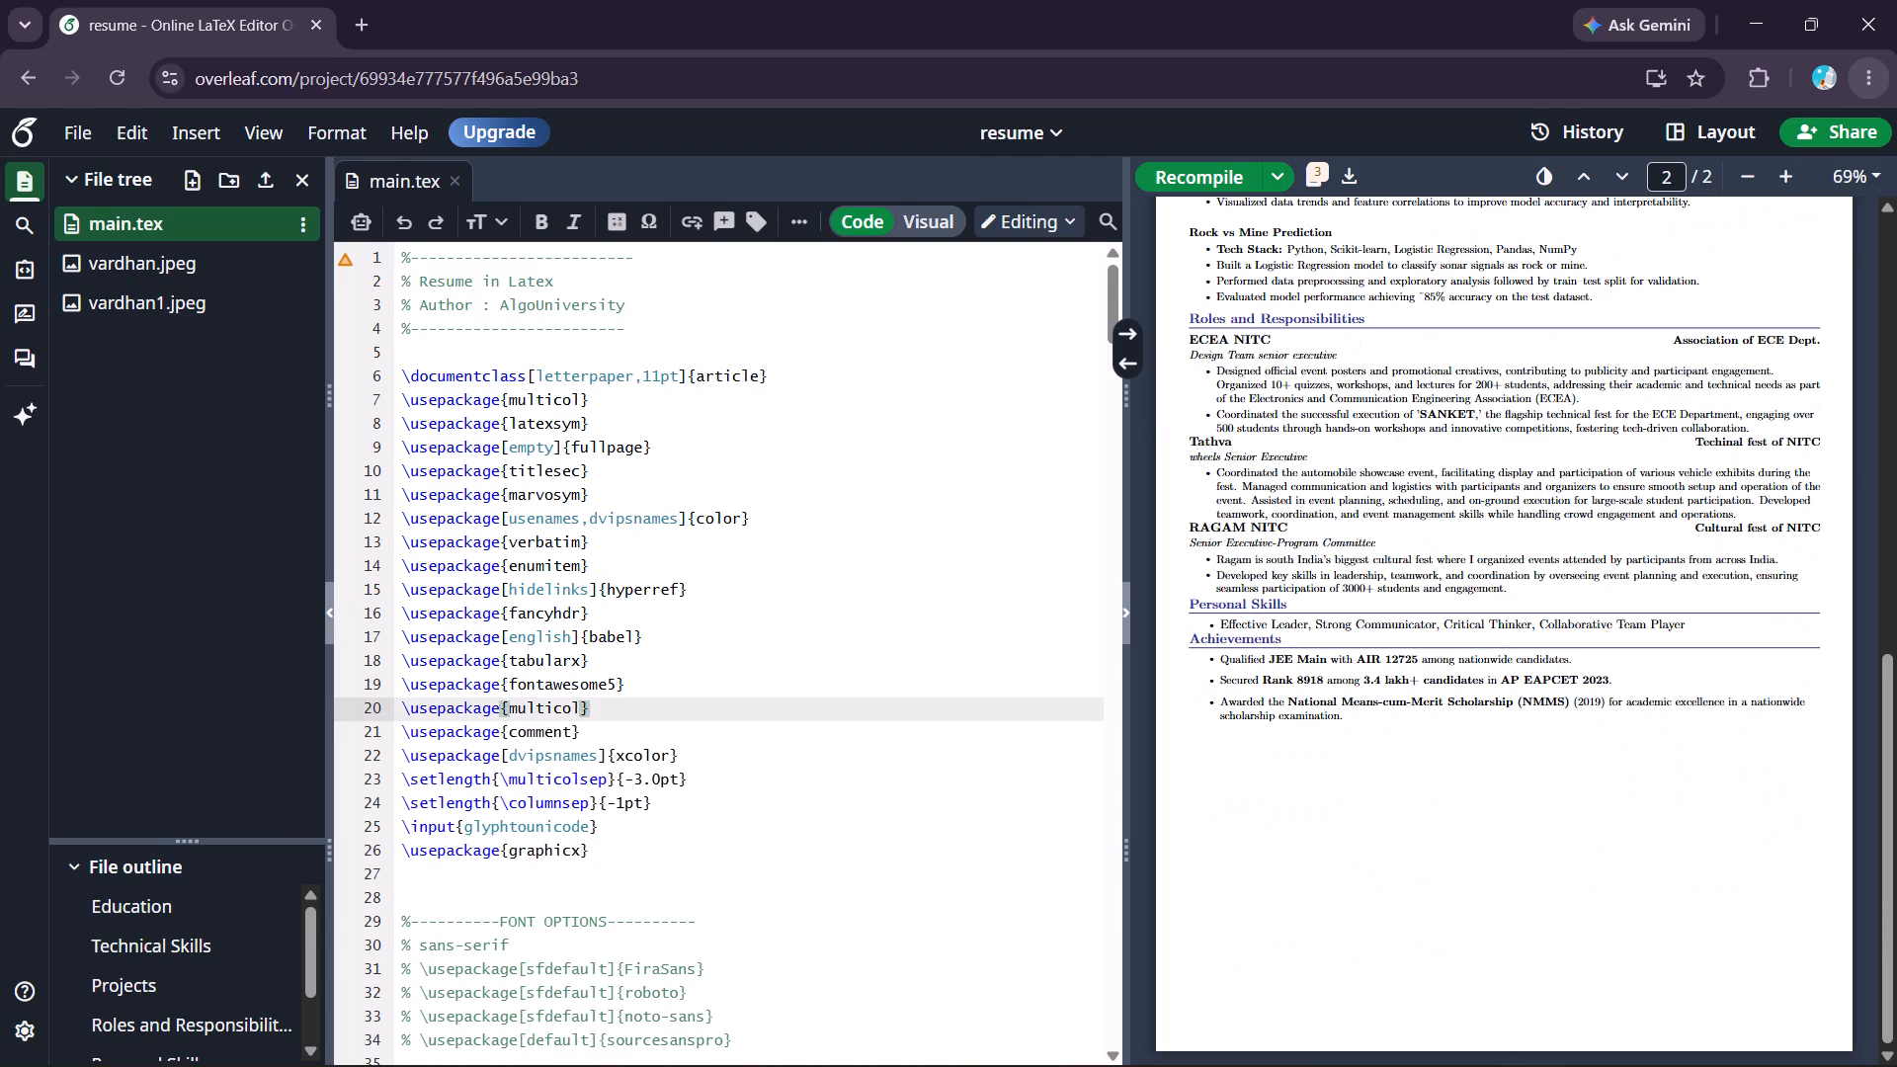
pyautogui.hotkey('ctrl', 'a')
pyautogui.hotkey('ctrl', 'c')
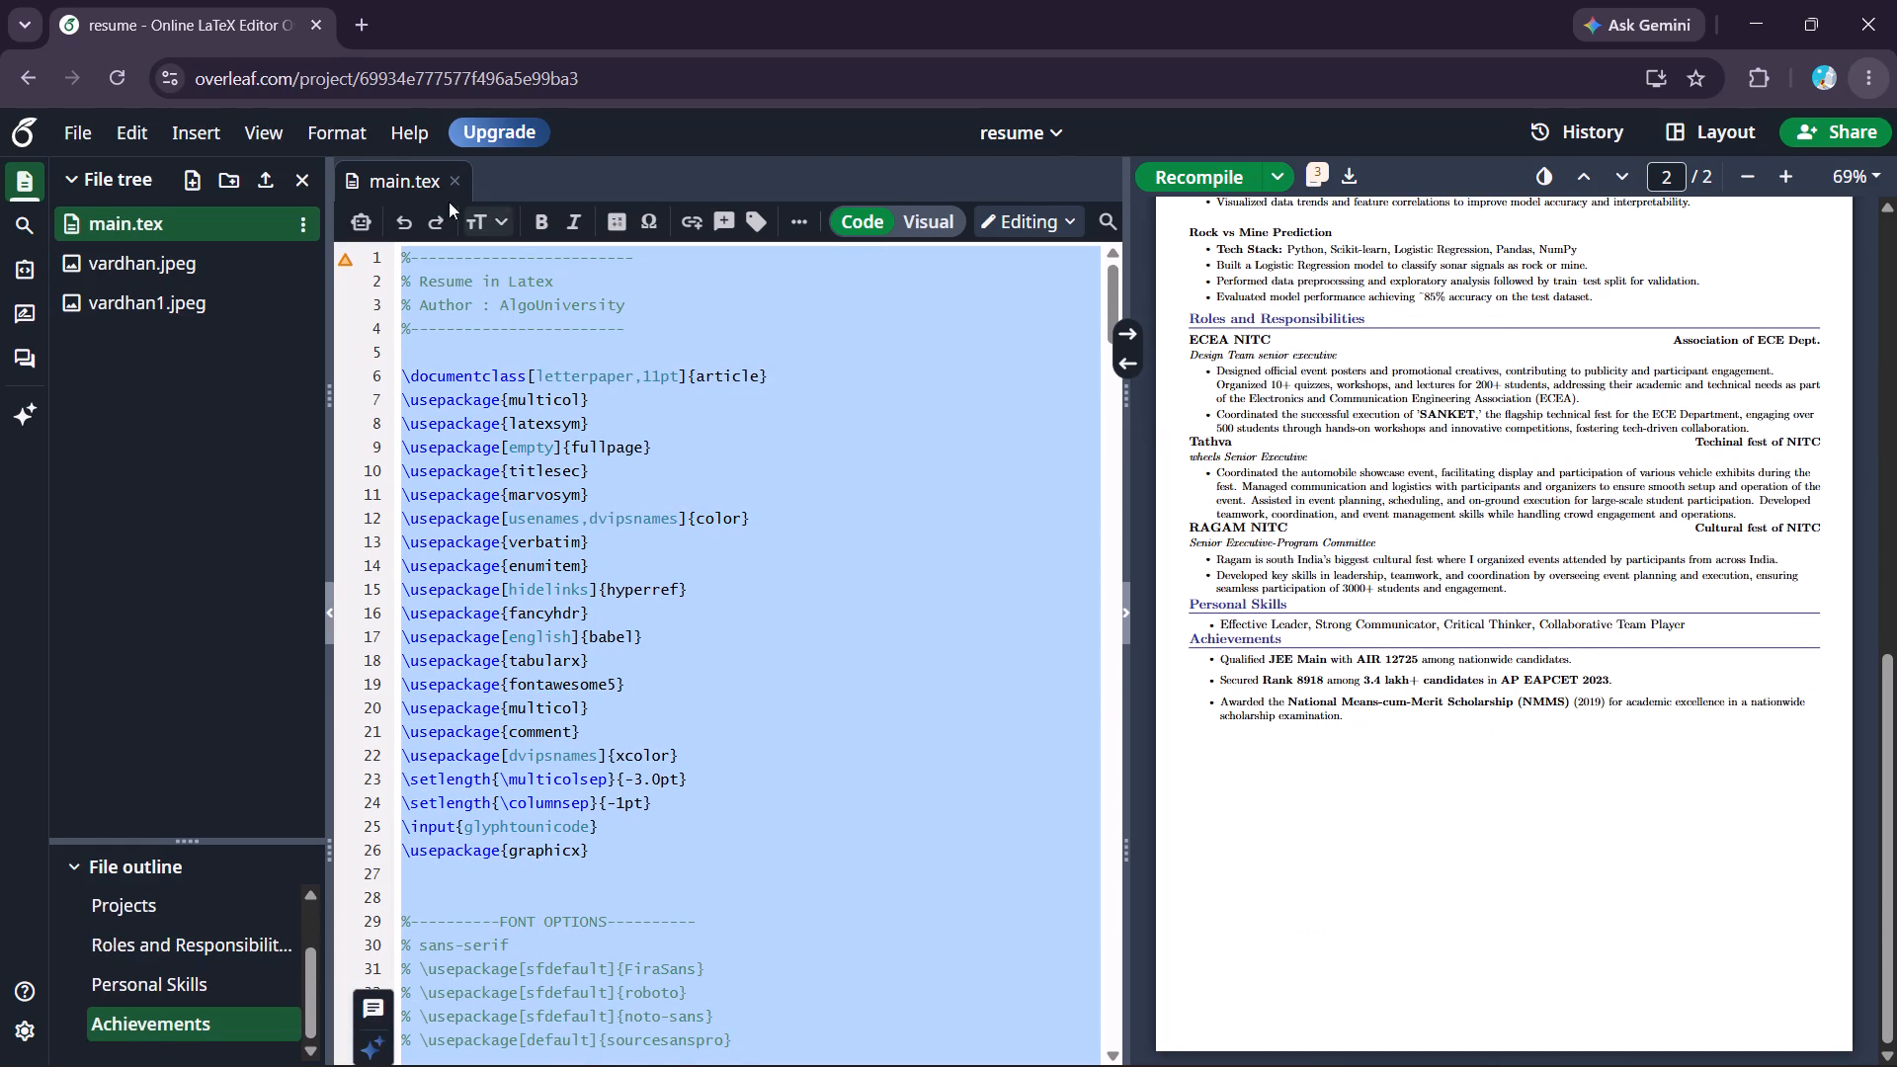
# Open the Overleaf project list in a new browser tab through a Google search for overleaf.
pyautogui.click(366, 18)
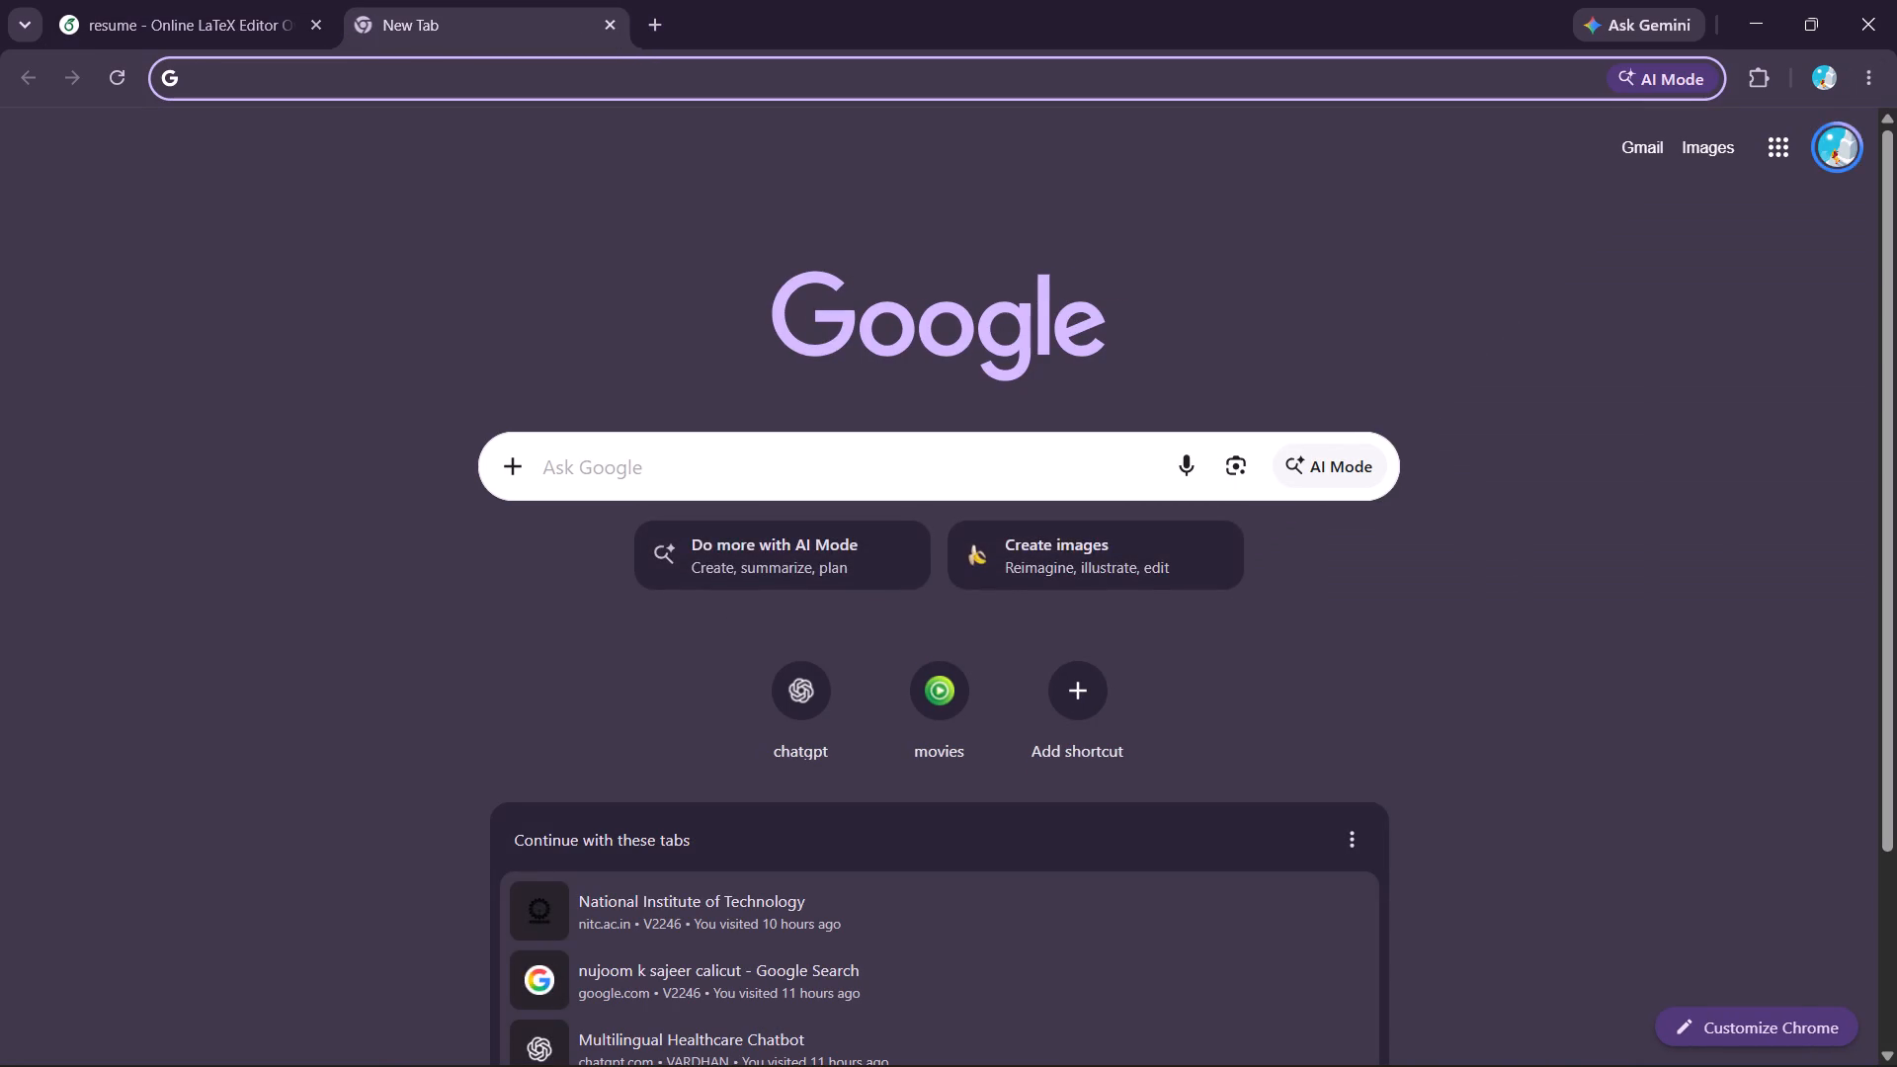
pyautogui.click(662, 472)
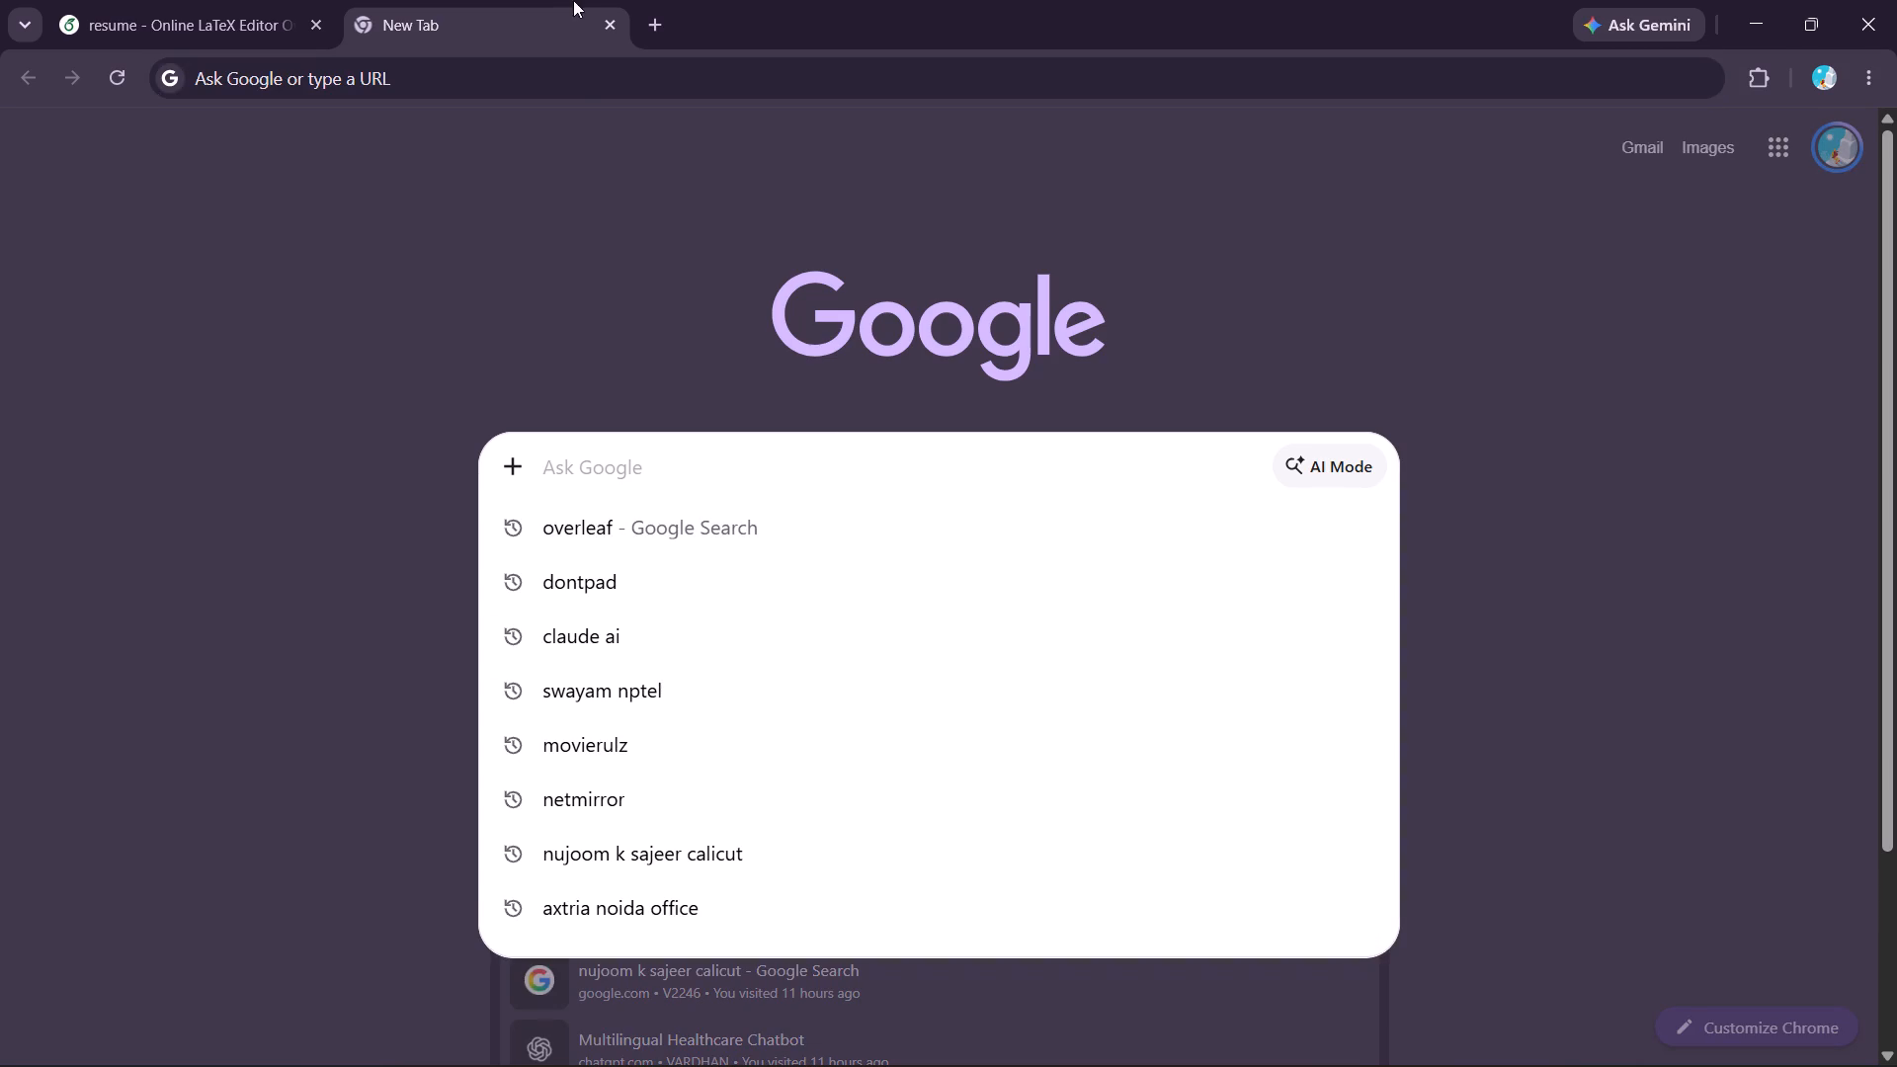
pyautogui.click(626, 20)
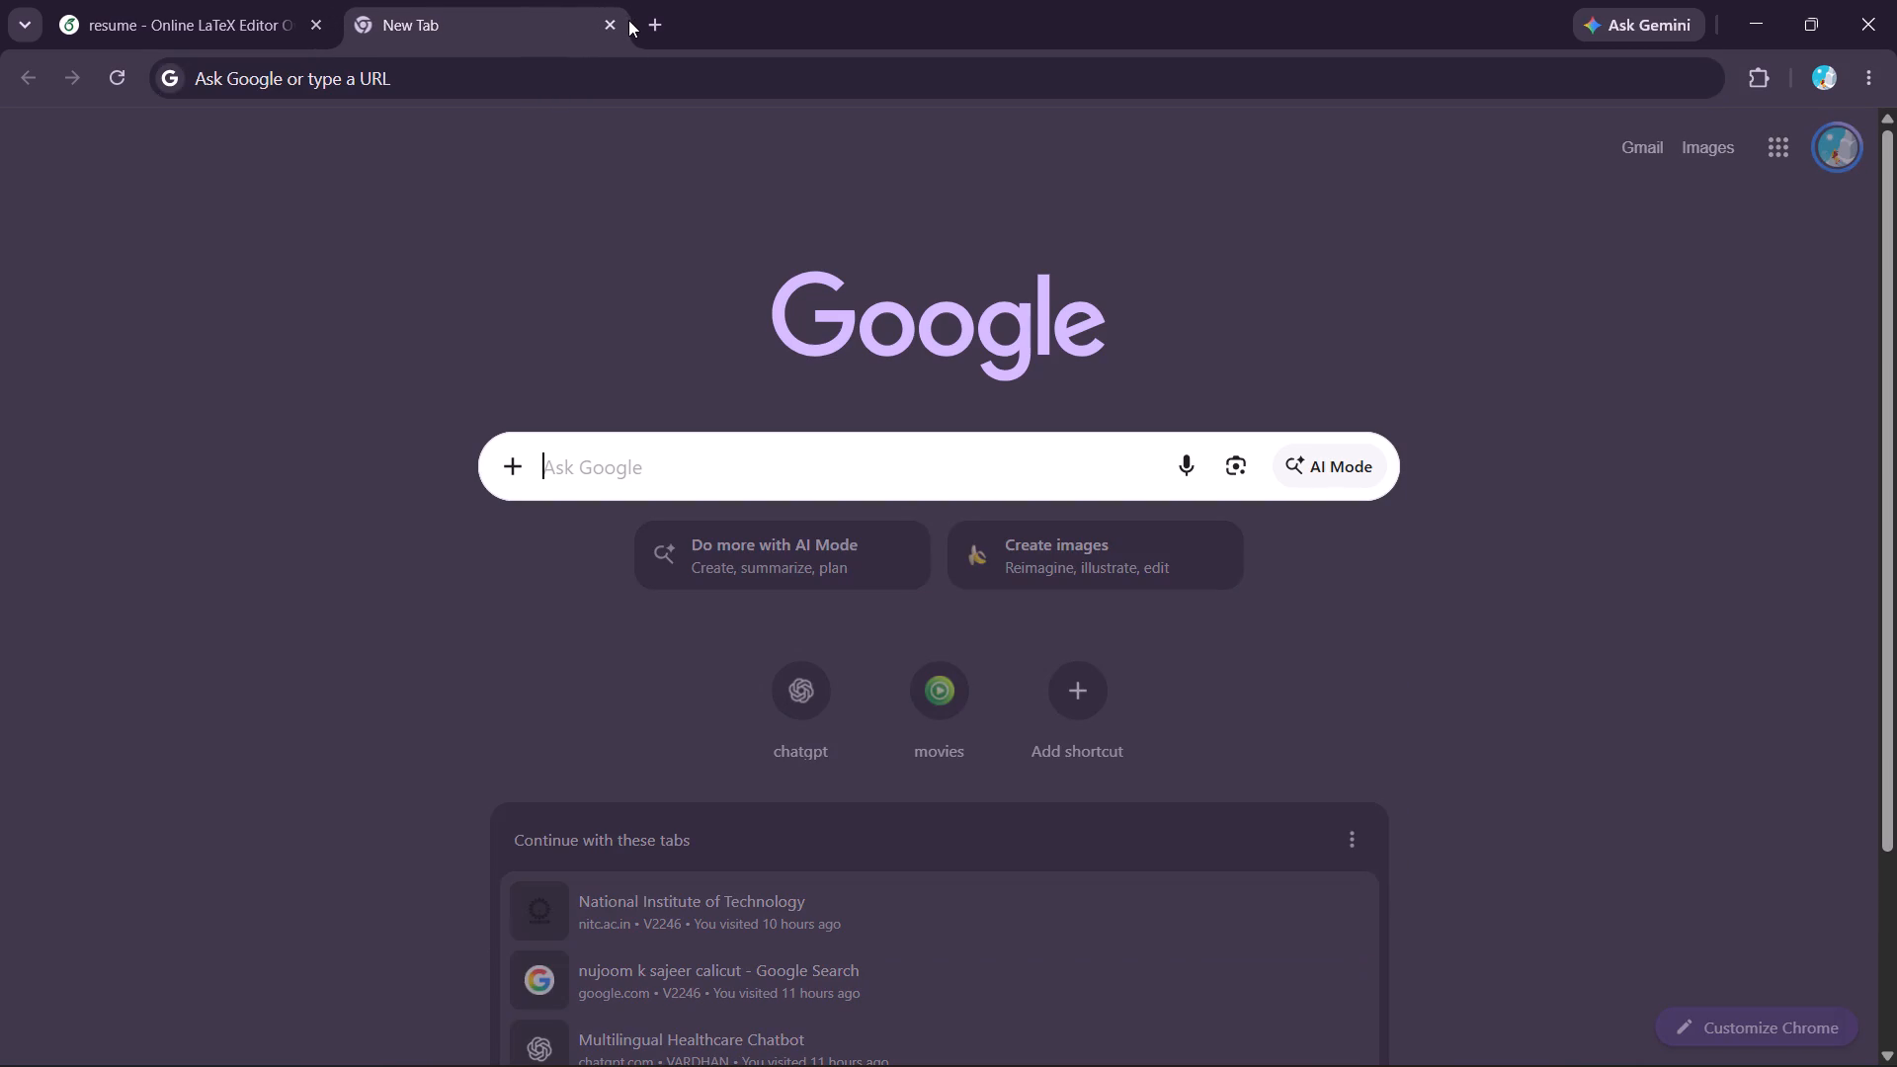
pyautogui.click(657, 437)
pyautogui.click(655, 529)
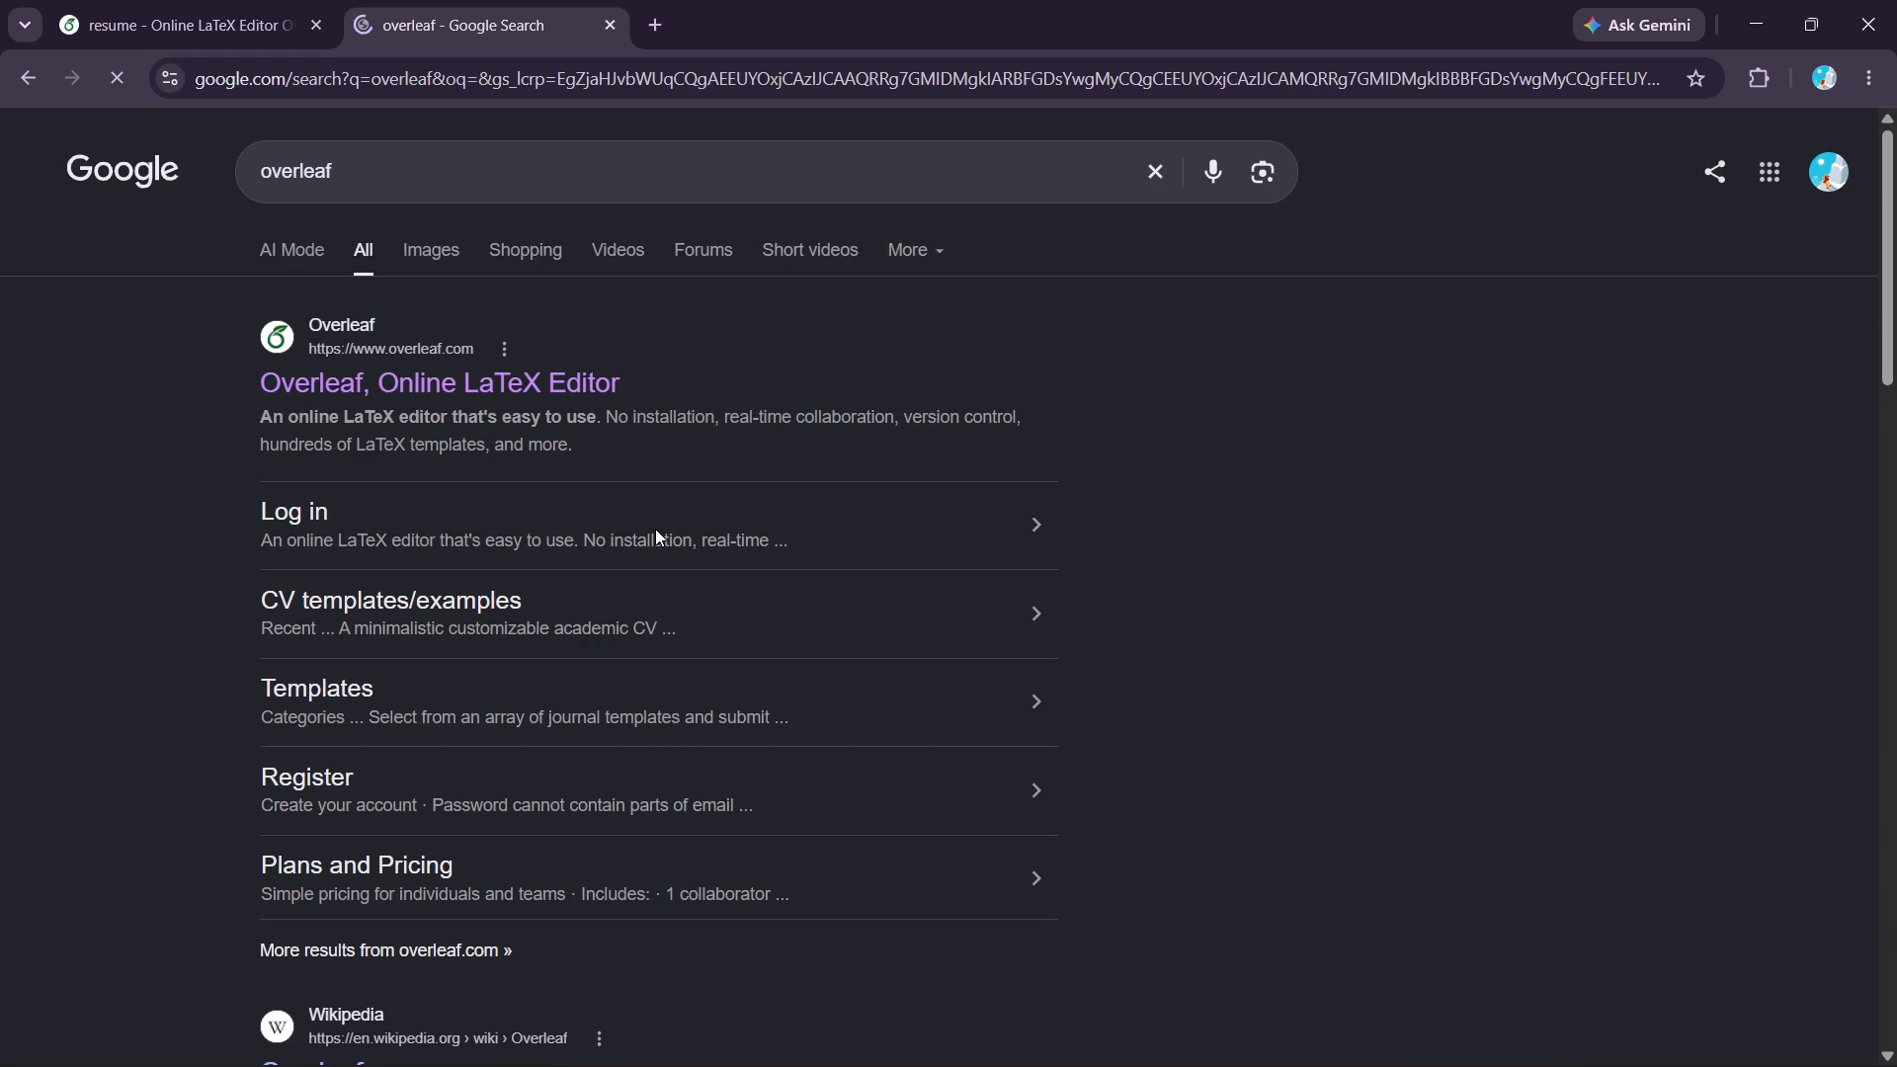
pyautogui.click(462, 377)
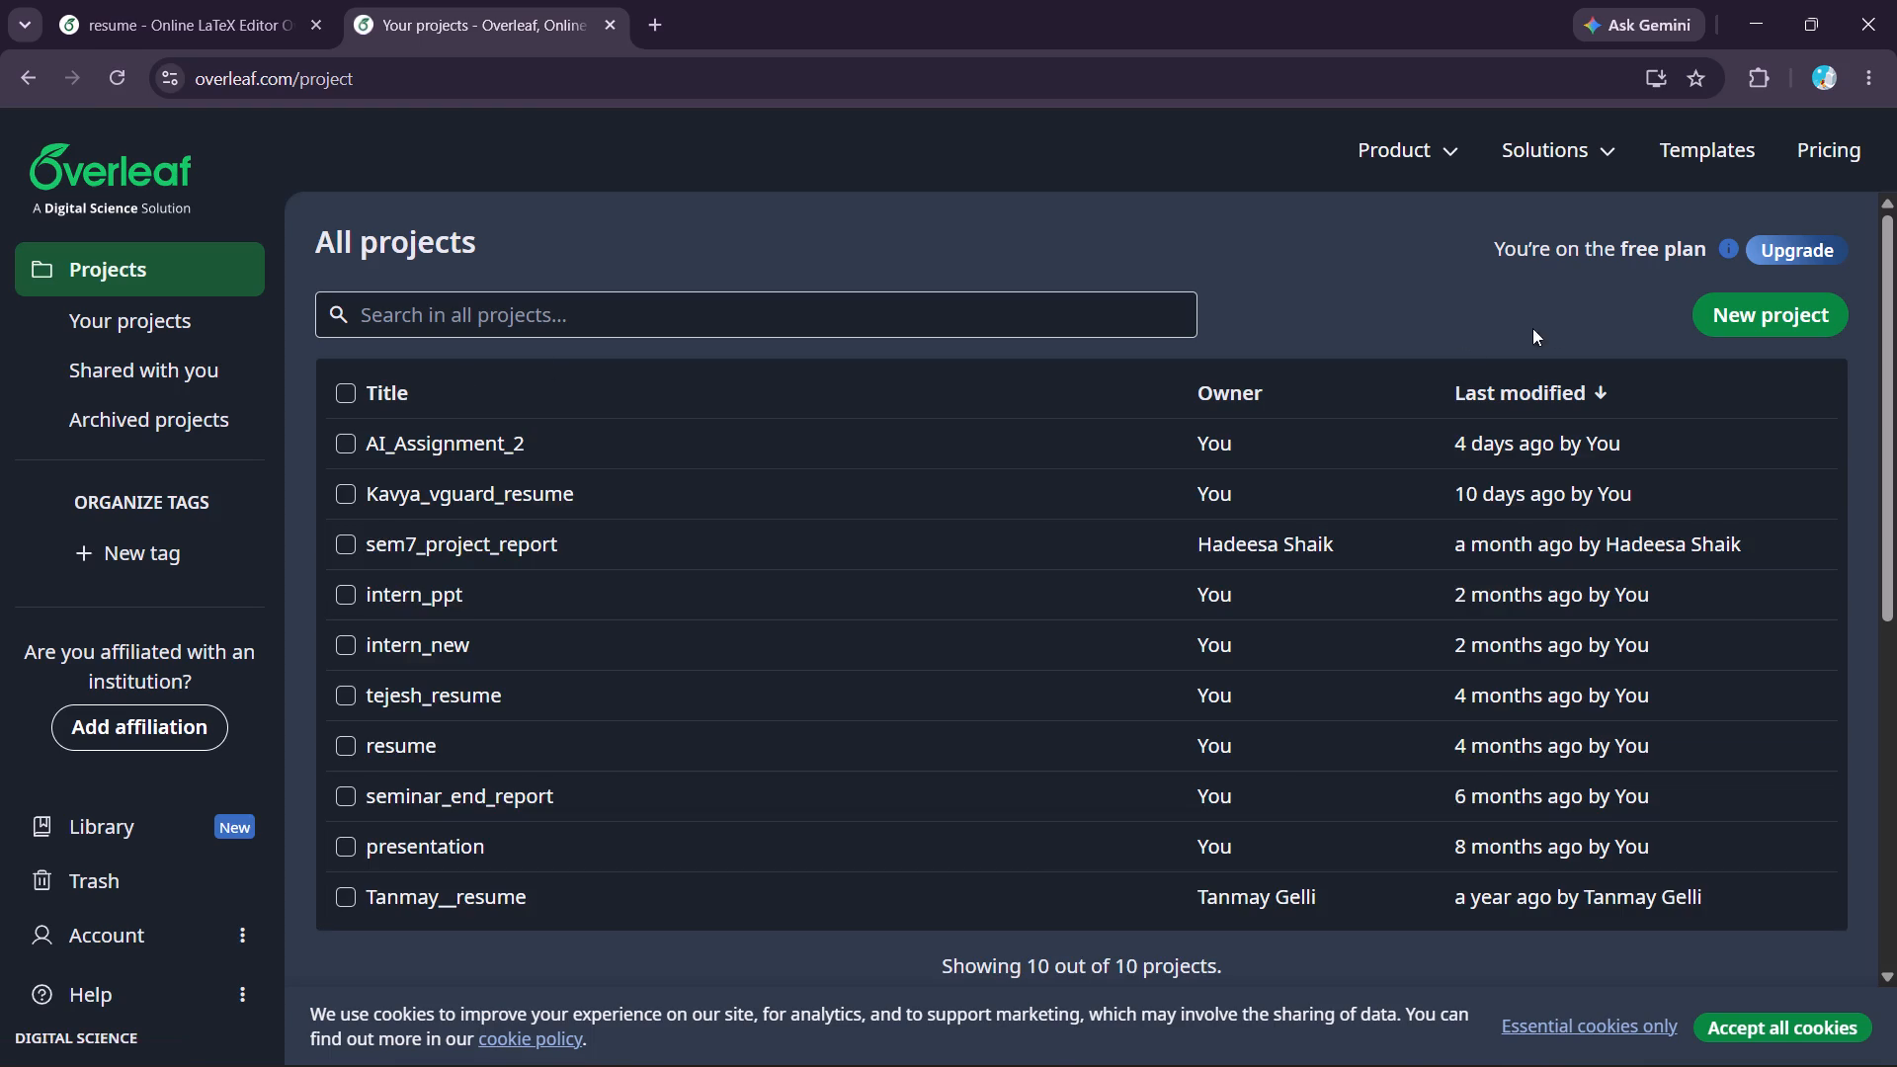
# Create a new blank project named kavya_IT_resume.
pyautogui.click(1753, 322)
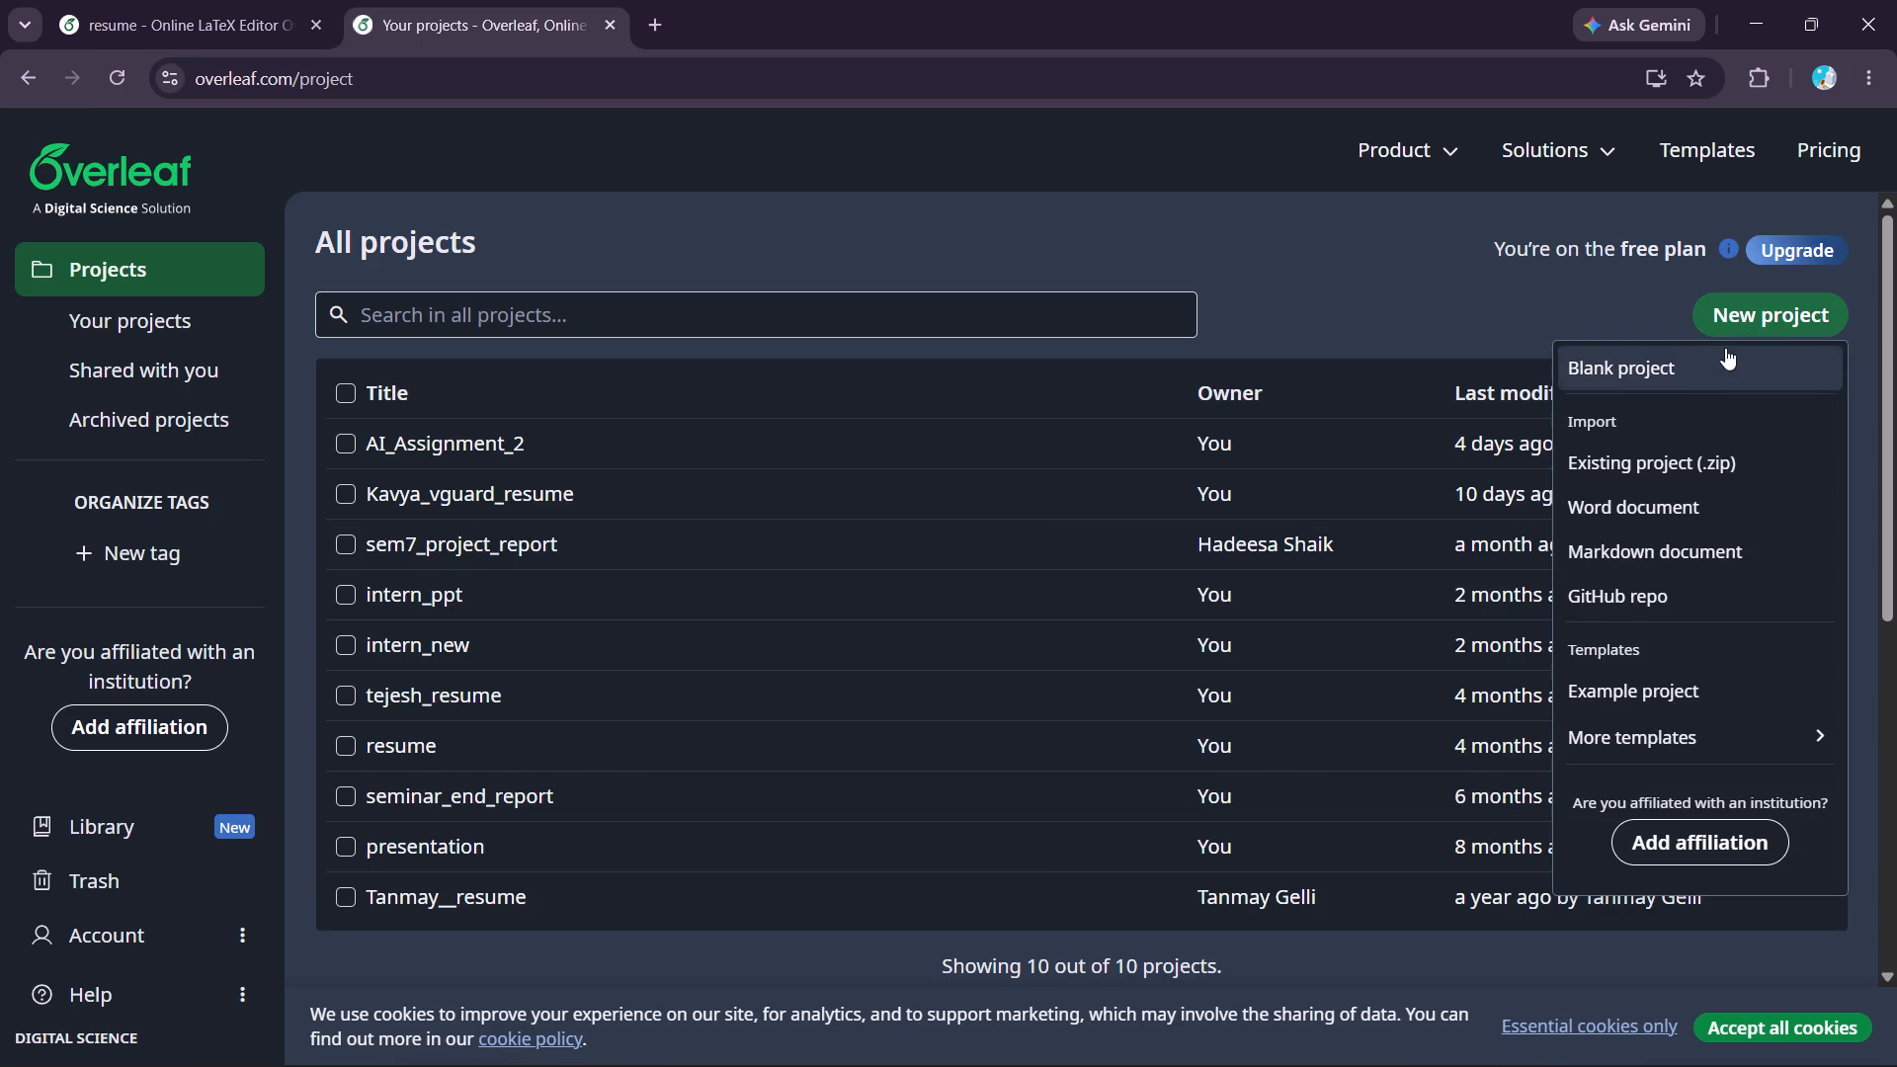
pyautogui.click(1622, 370)
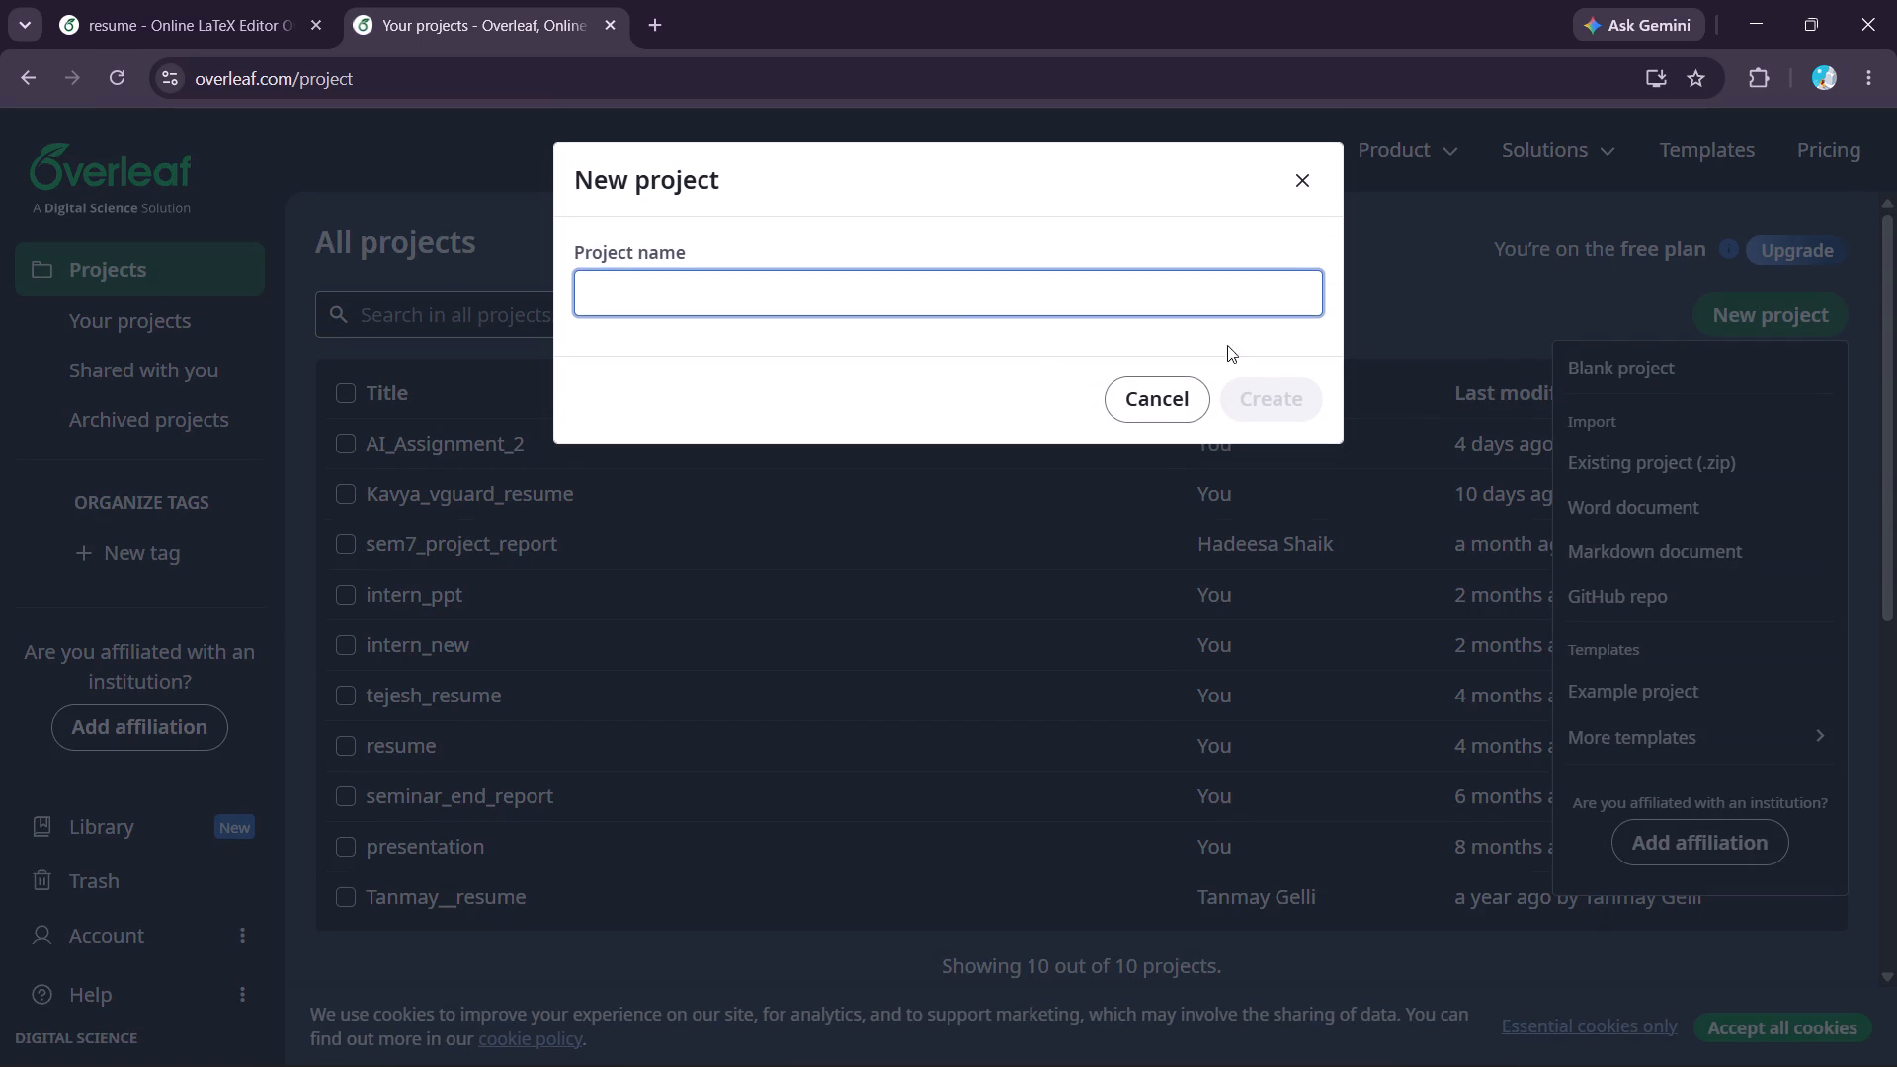
pyautogui.click(950, 301)
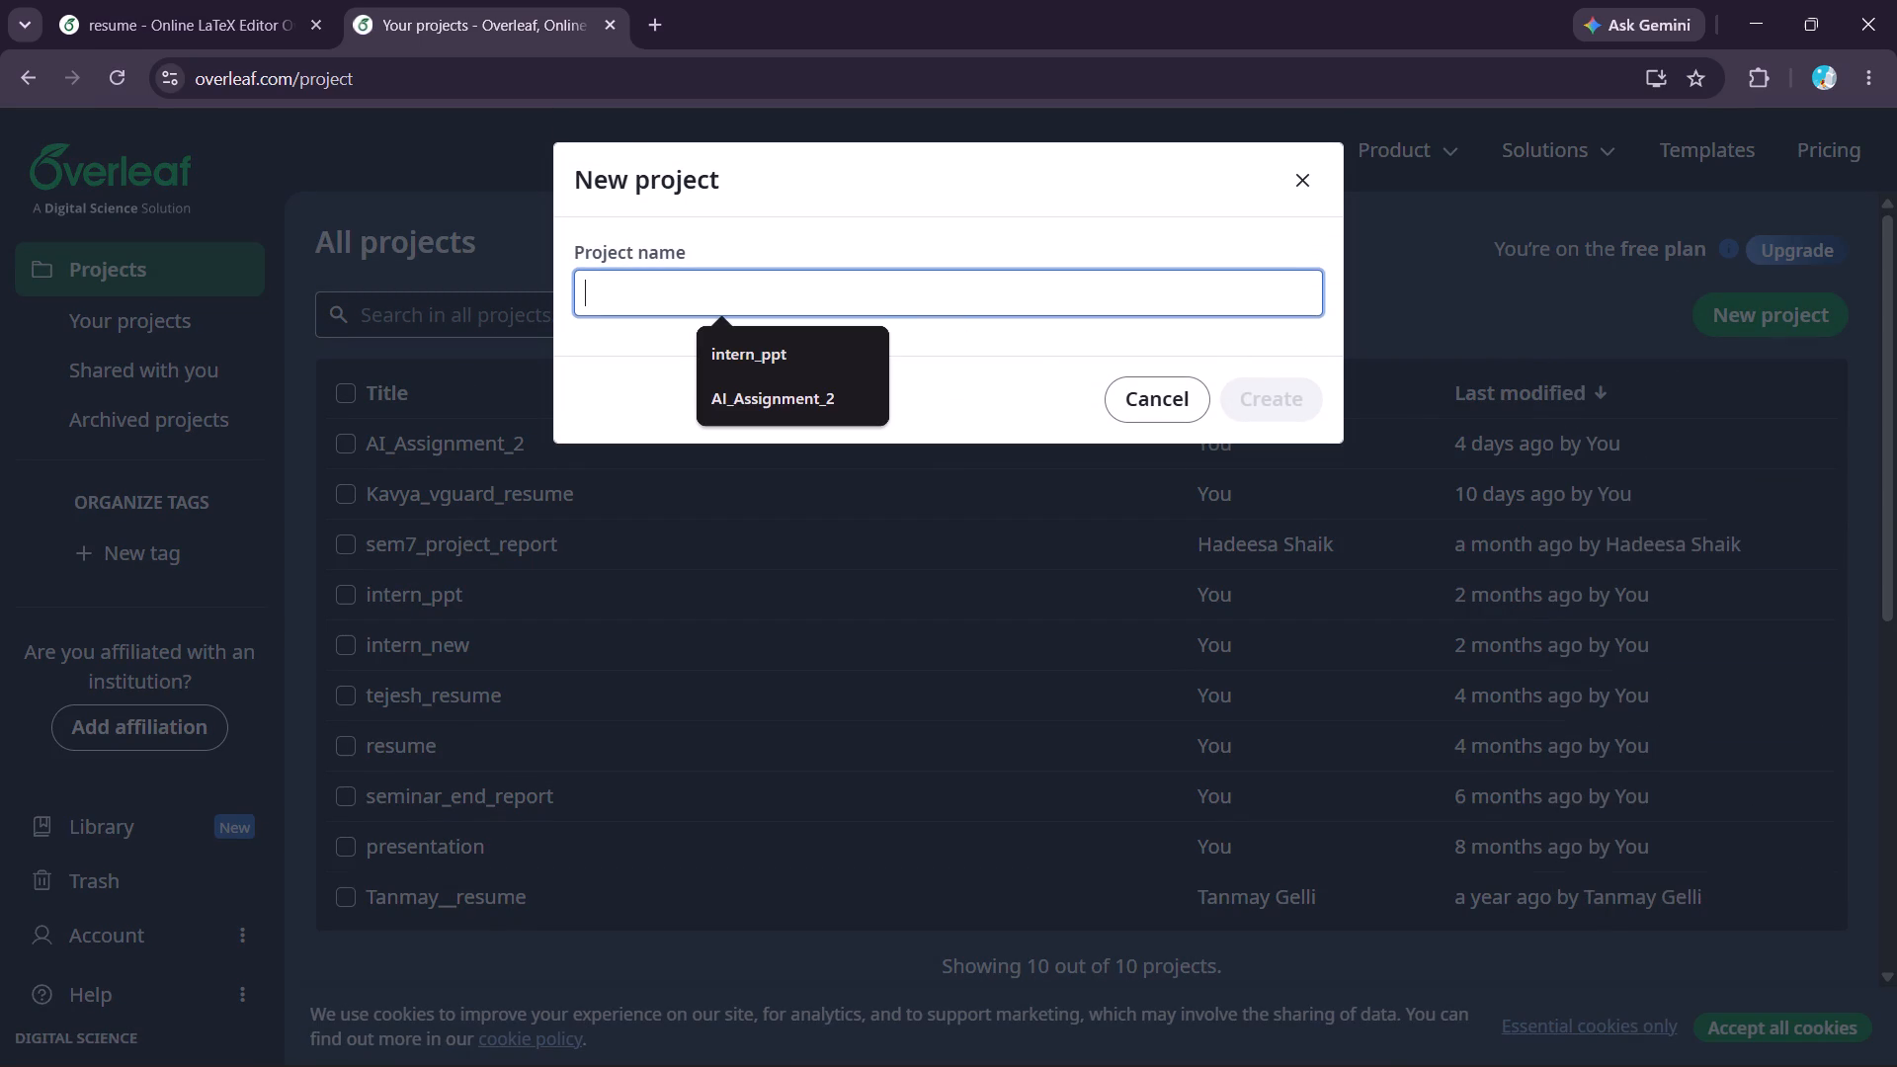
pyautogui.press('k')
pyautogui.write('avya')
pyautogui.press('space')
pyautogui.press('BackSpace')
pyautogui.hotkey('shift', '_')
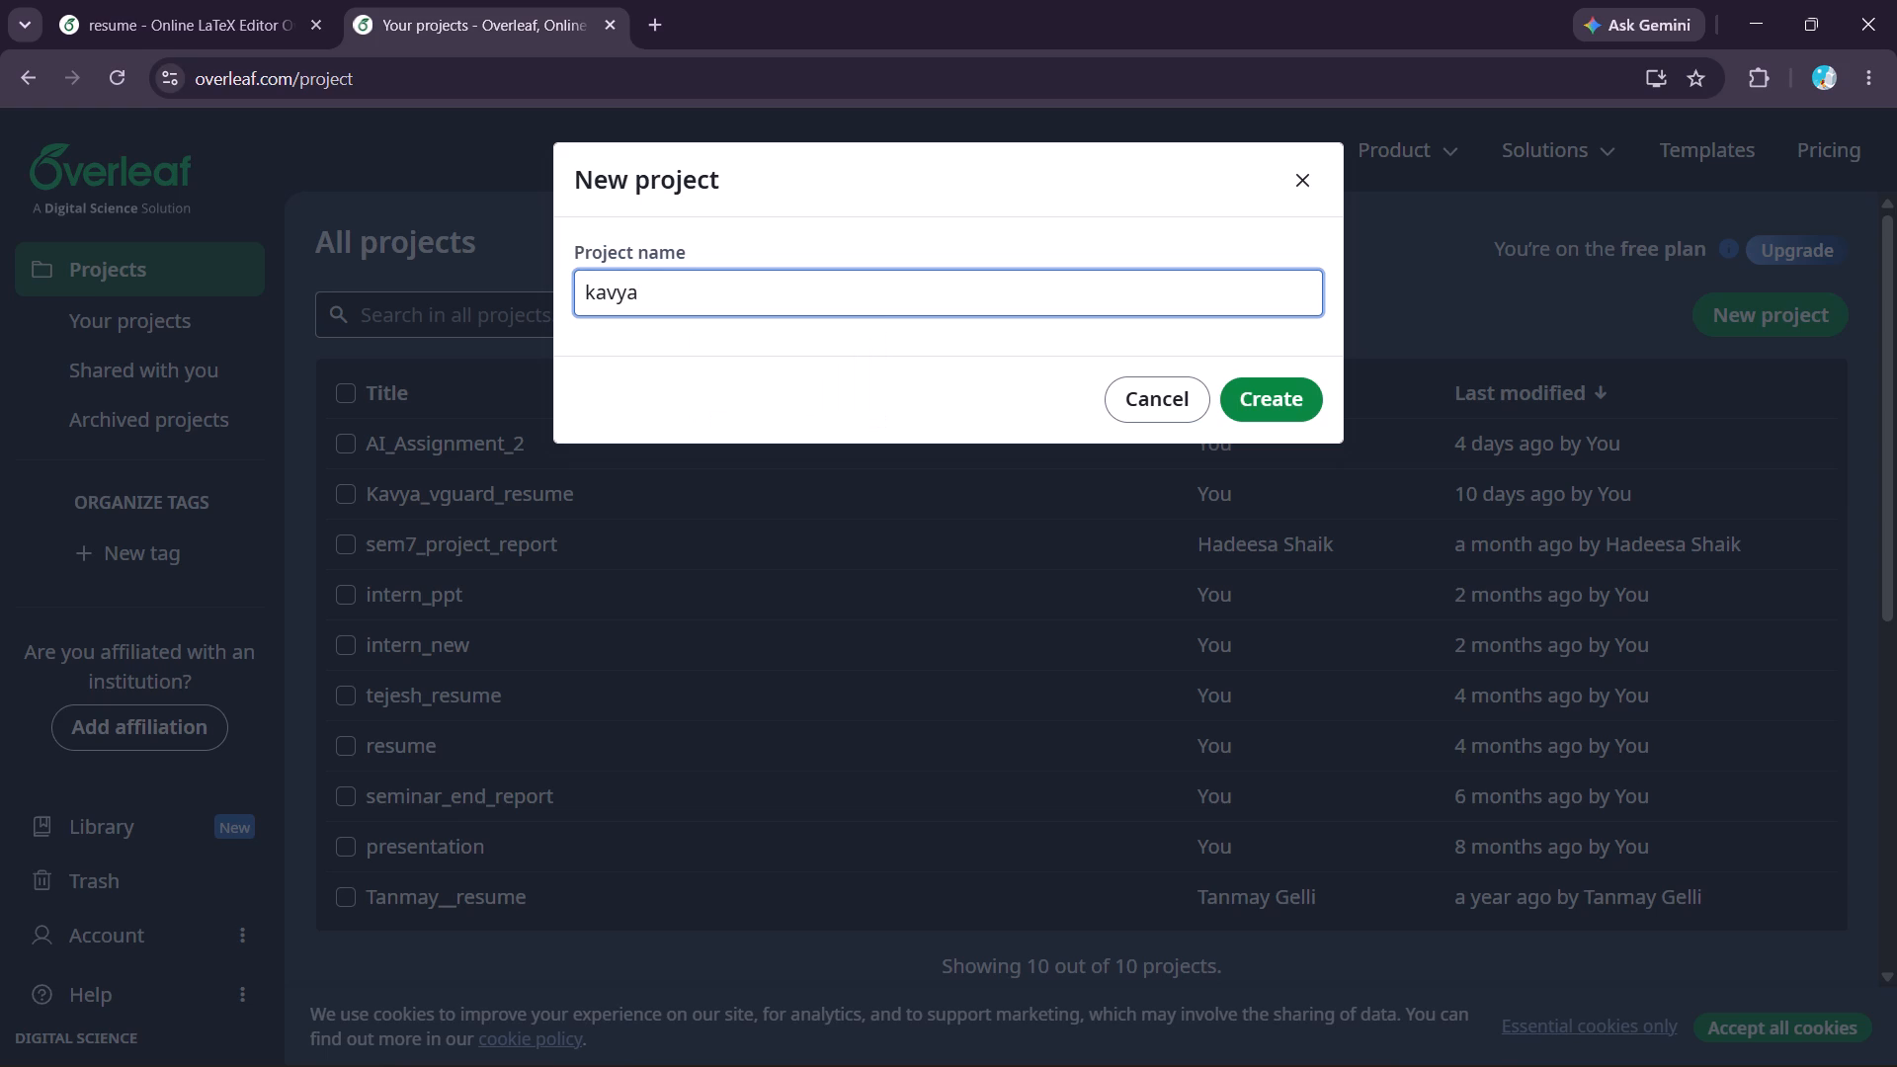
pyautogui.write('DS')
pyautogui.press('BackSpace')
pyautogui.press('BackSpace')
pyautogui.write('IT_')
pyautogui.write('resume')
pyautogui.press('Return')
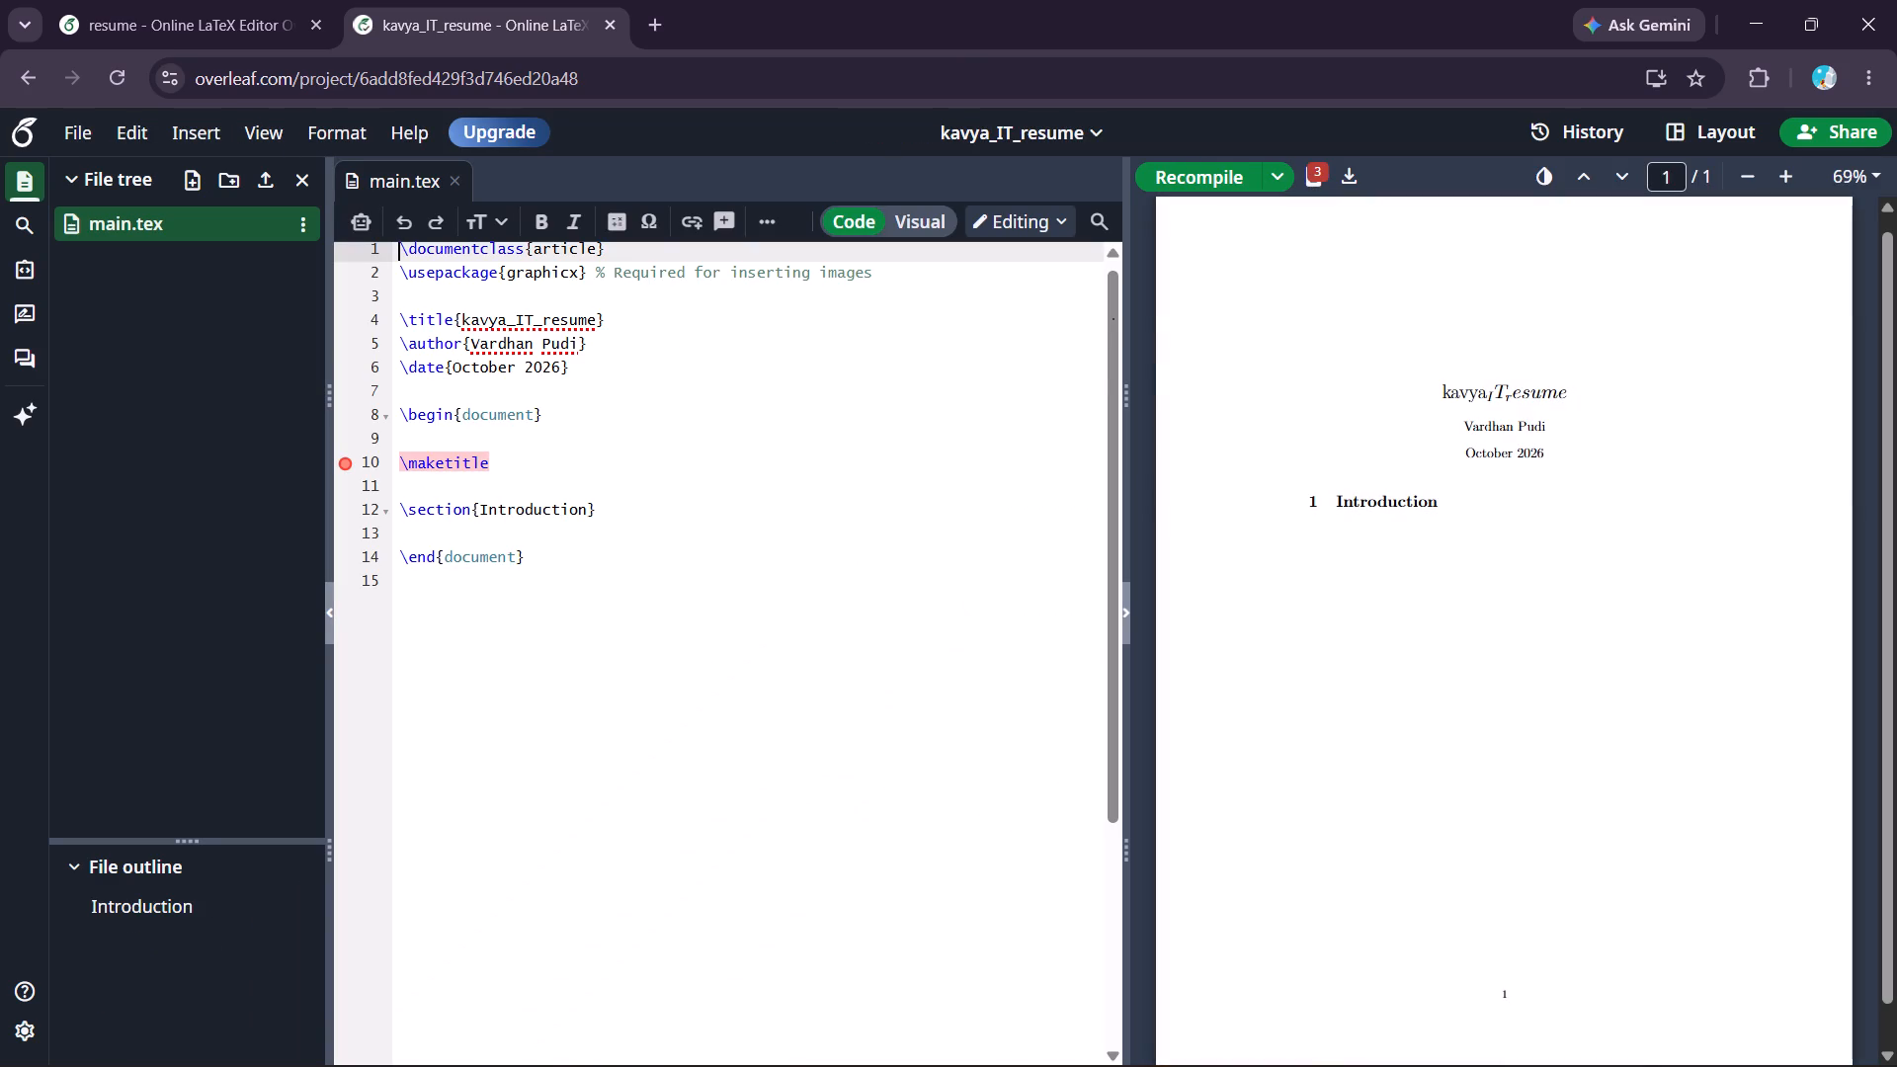
# Replace the whole default content of main.tex with the copied resume source and recompile the PDF.
pyautogui.click(613, 634)
pyautogui.hotkey('ctrl', 'a')
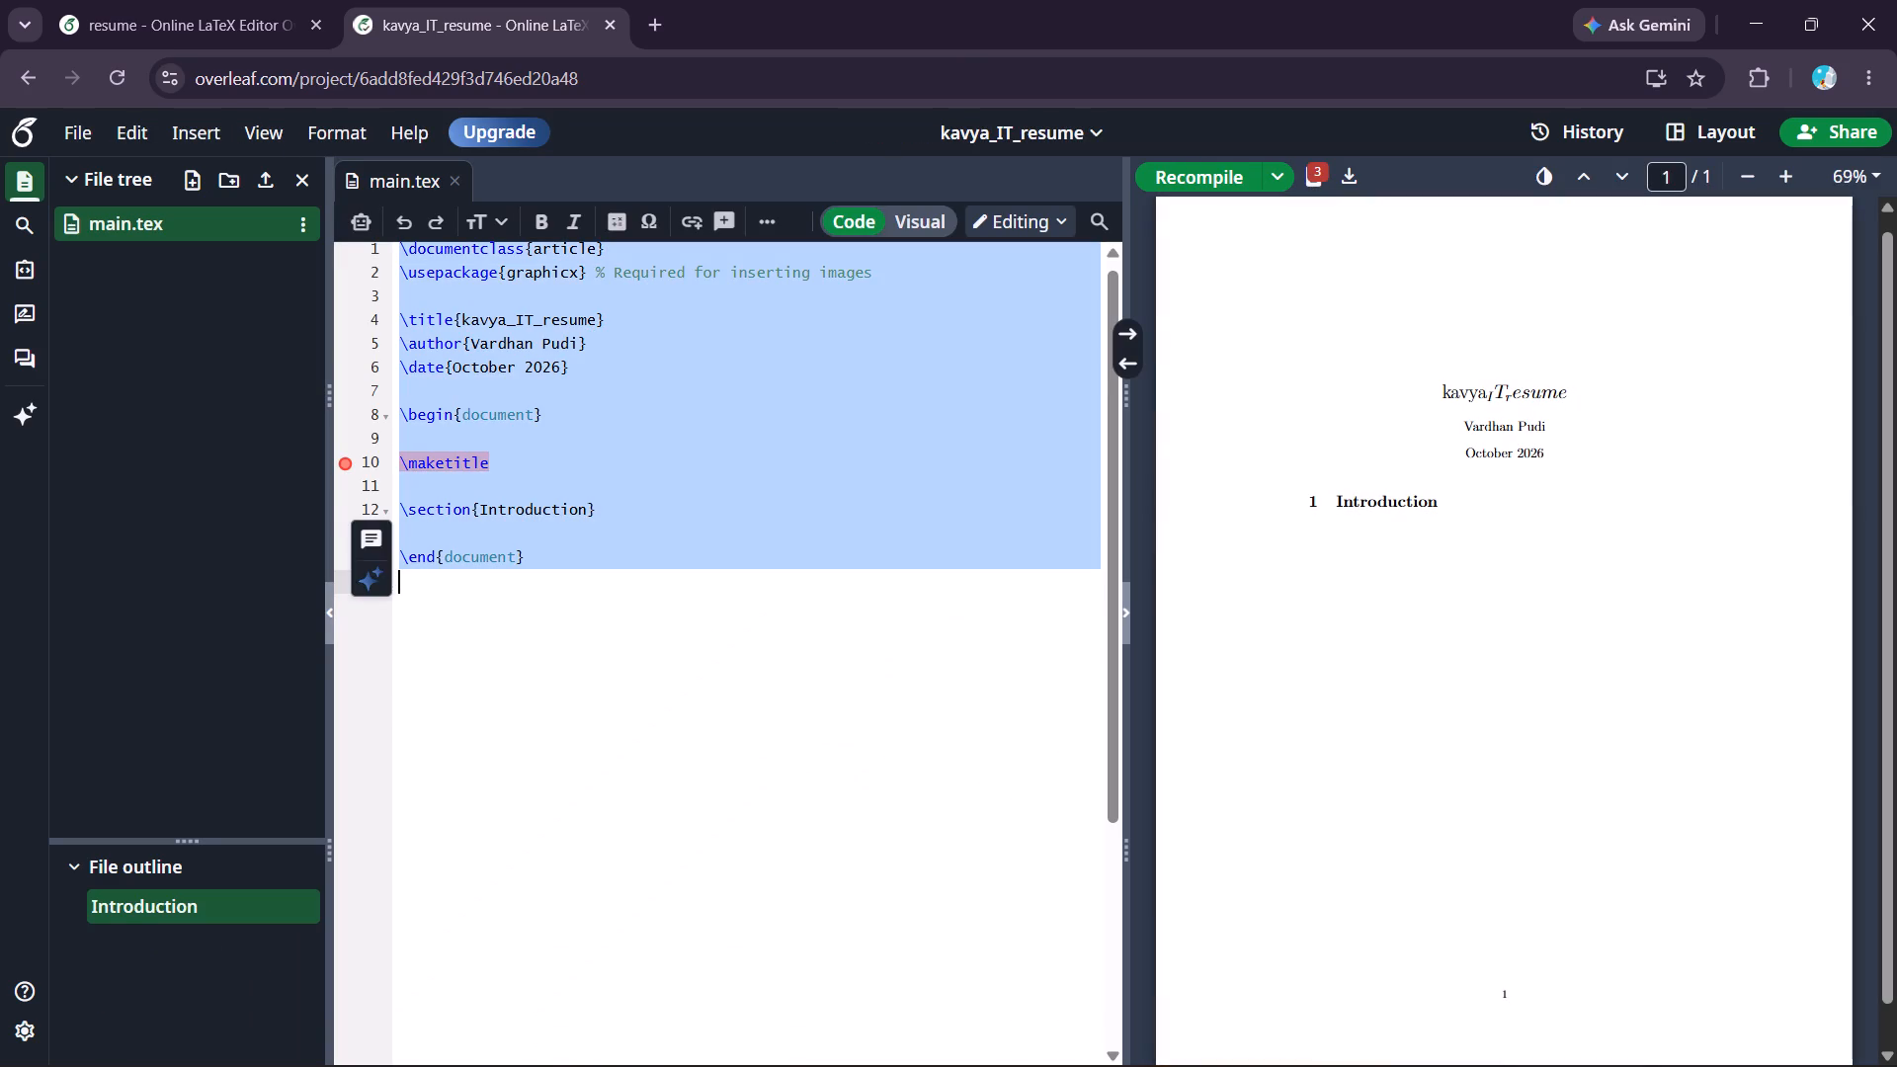
pyautogui.hotkey('ctrl', 'v')
pyautogui.click(1215, 165)
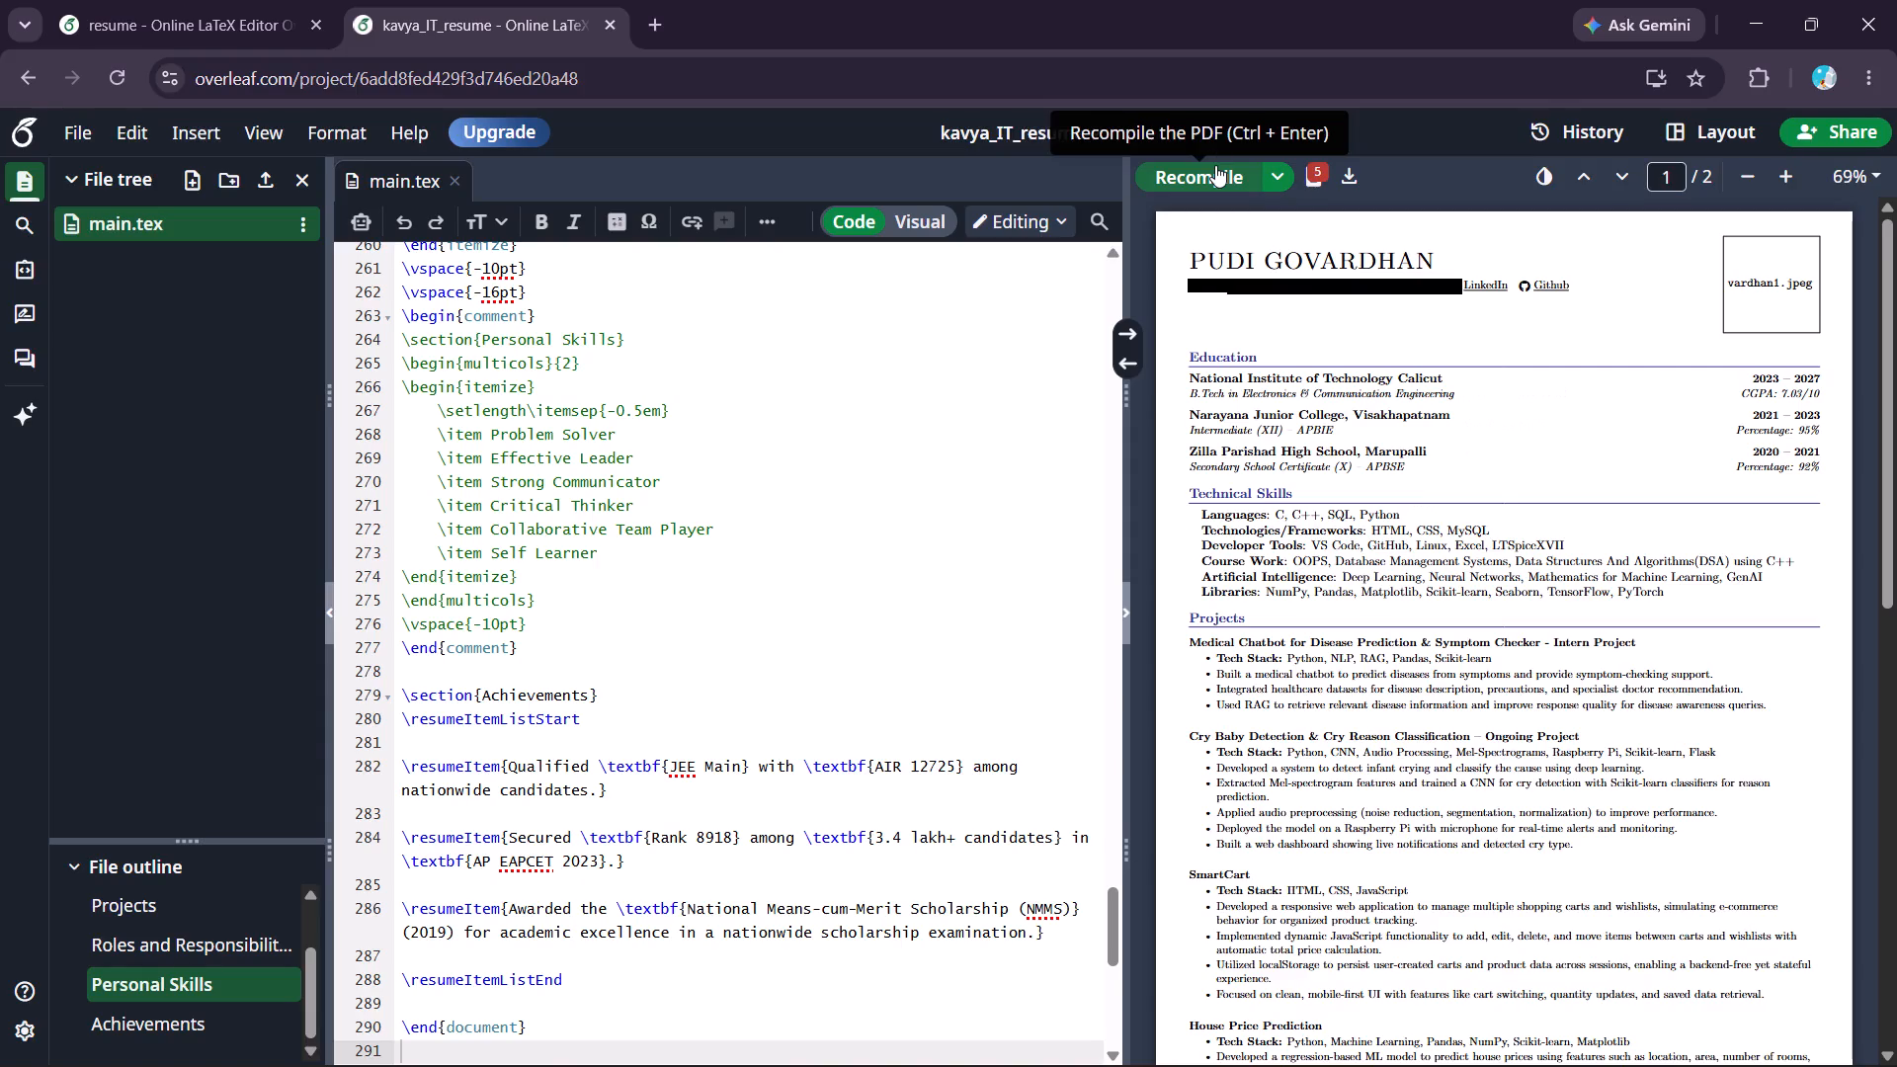
# Replace the person's name in the resume heading with the new candidate's full name in capitals.
pyautogui.doubleClick(1358, 263)
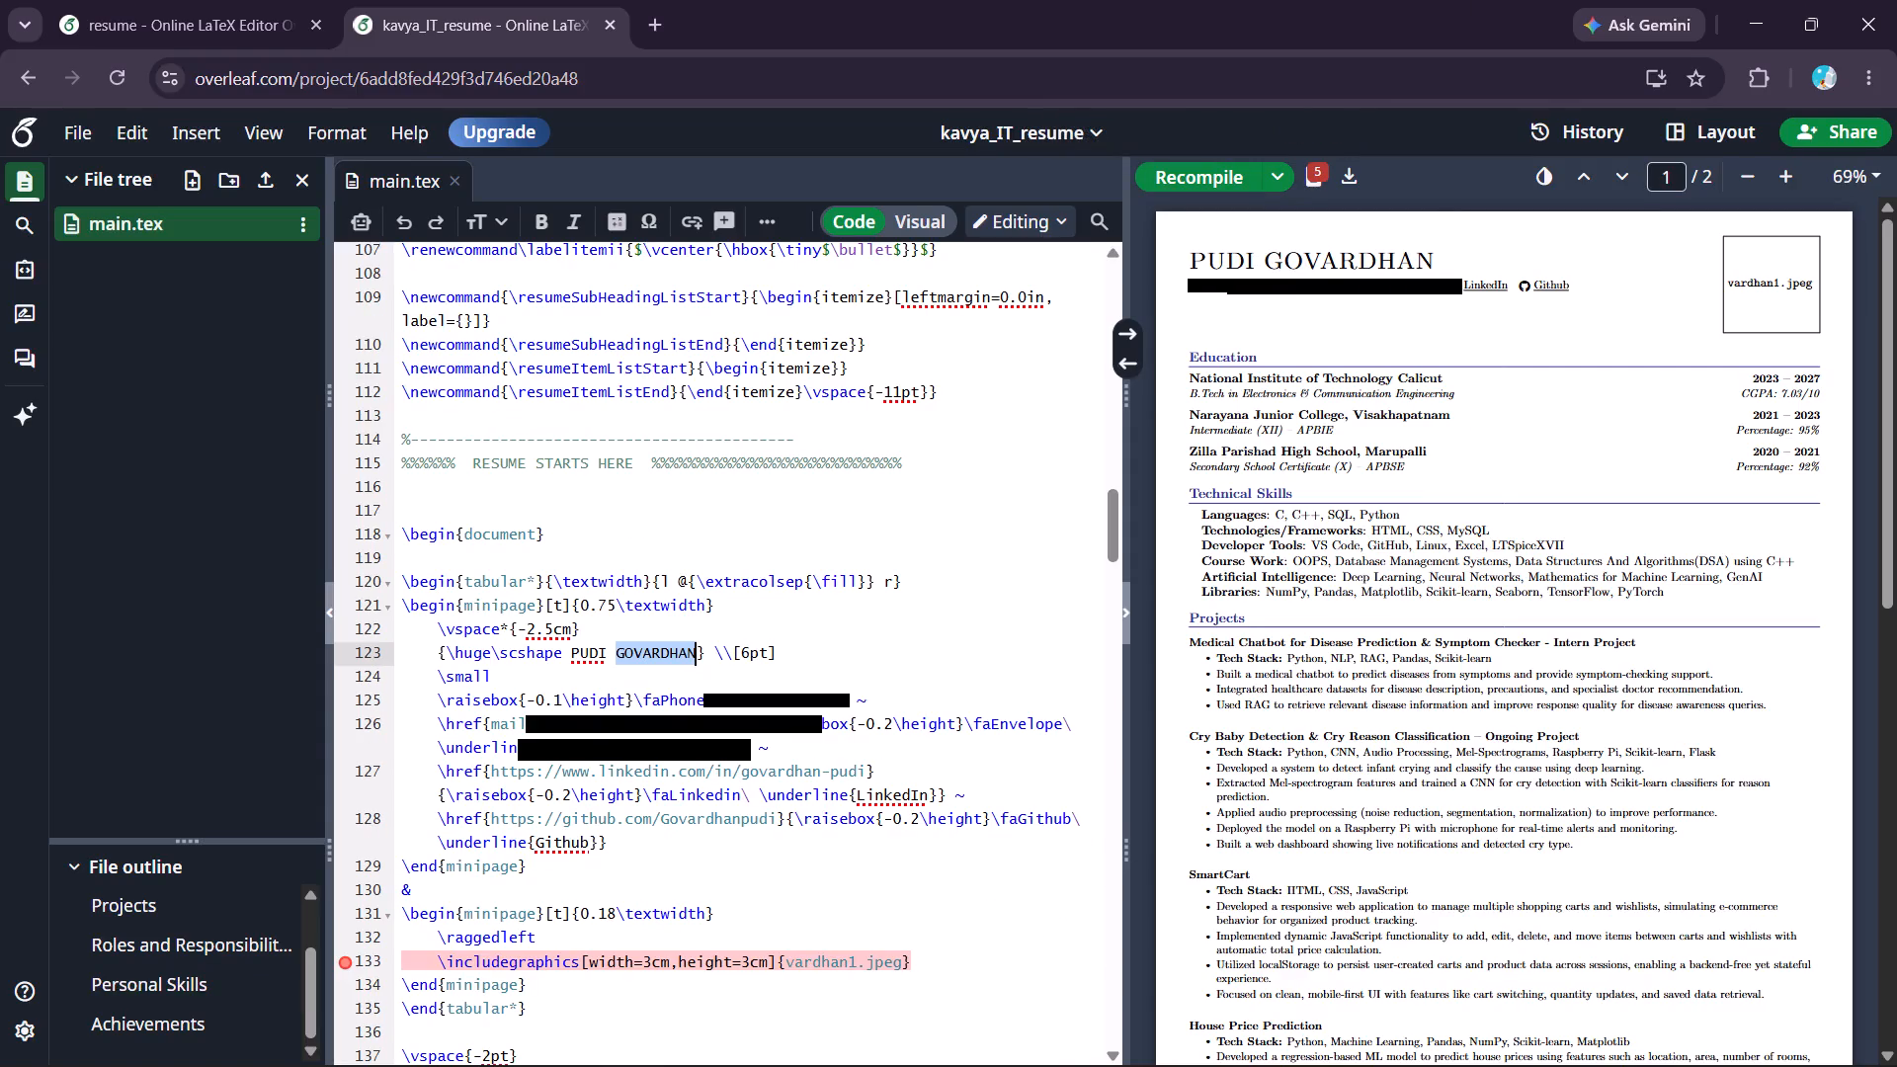
pyautogui.press('BackSpace')
pyautogui.press('BackSpace')
pyautogui.press('BackSpace')
pyautogui.press('BackSpace')
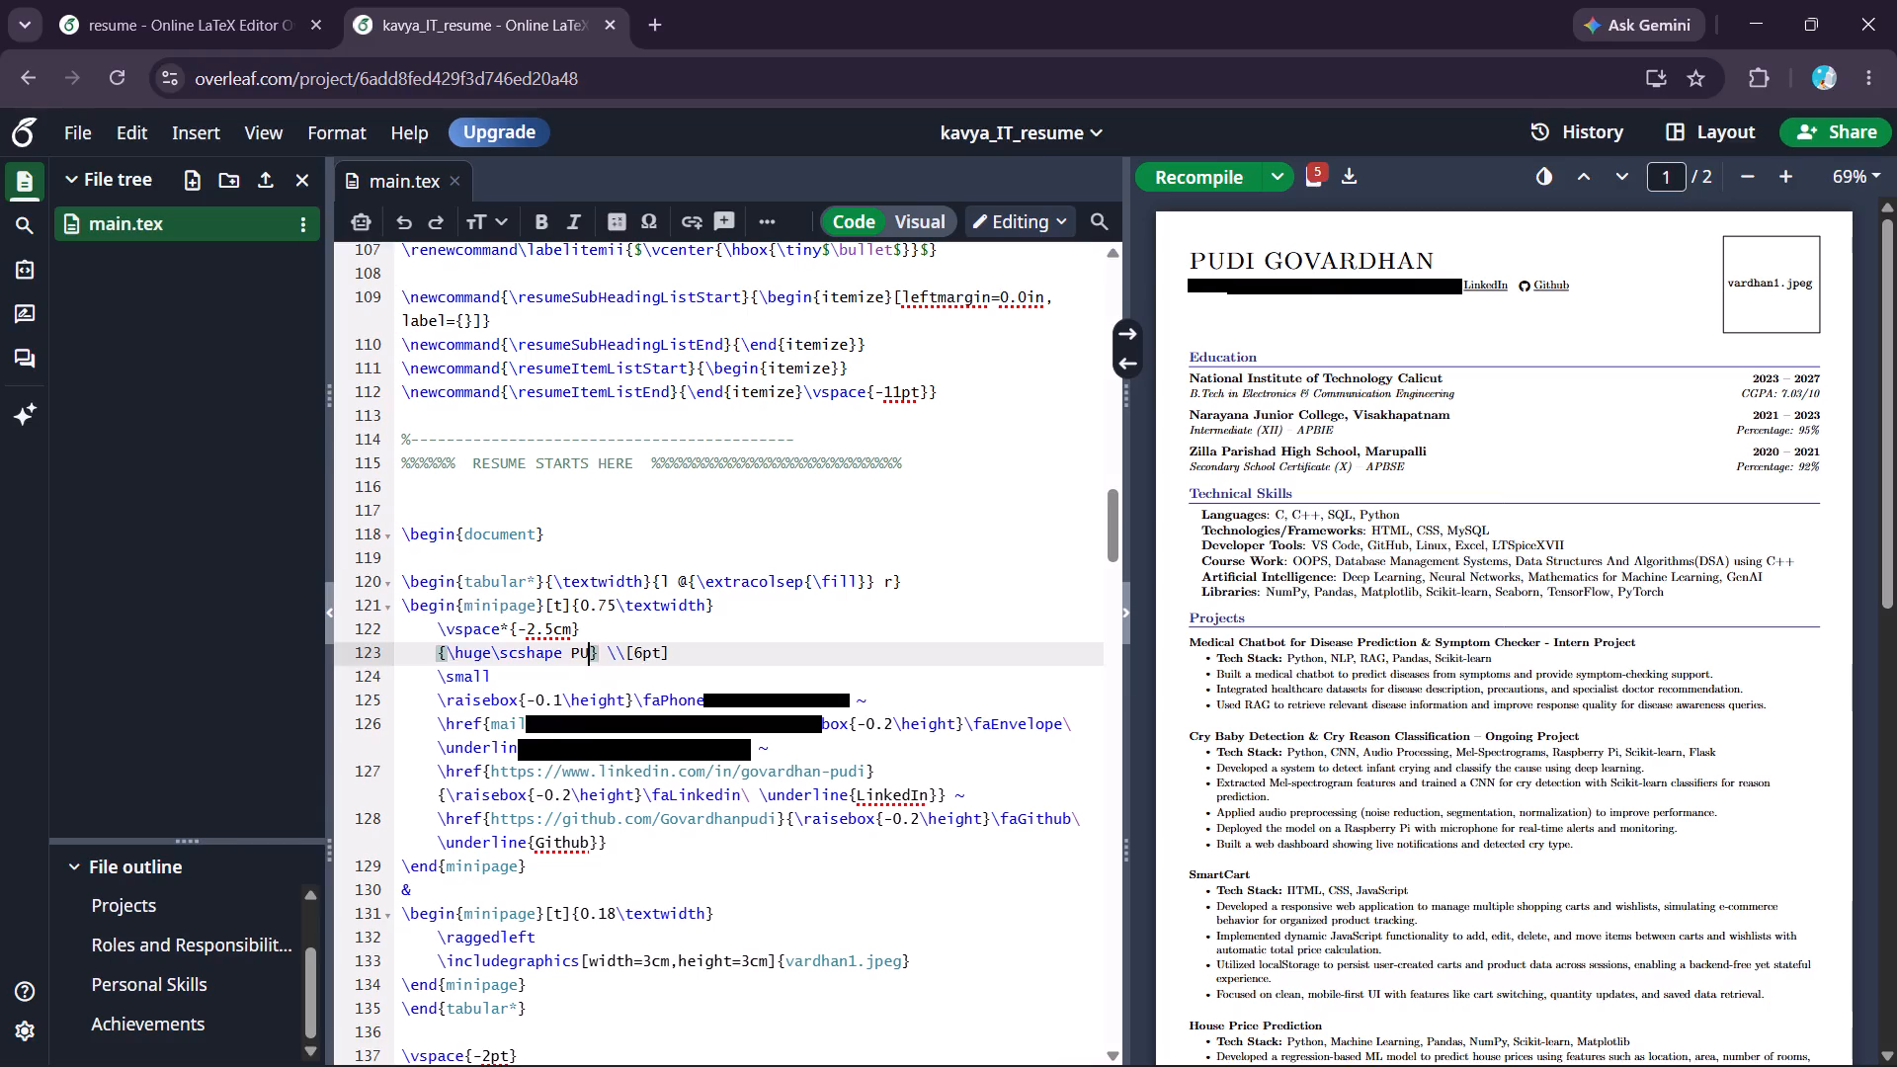
pyautogui.press('BackSpace')
pyautogui.press('BackSpace')
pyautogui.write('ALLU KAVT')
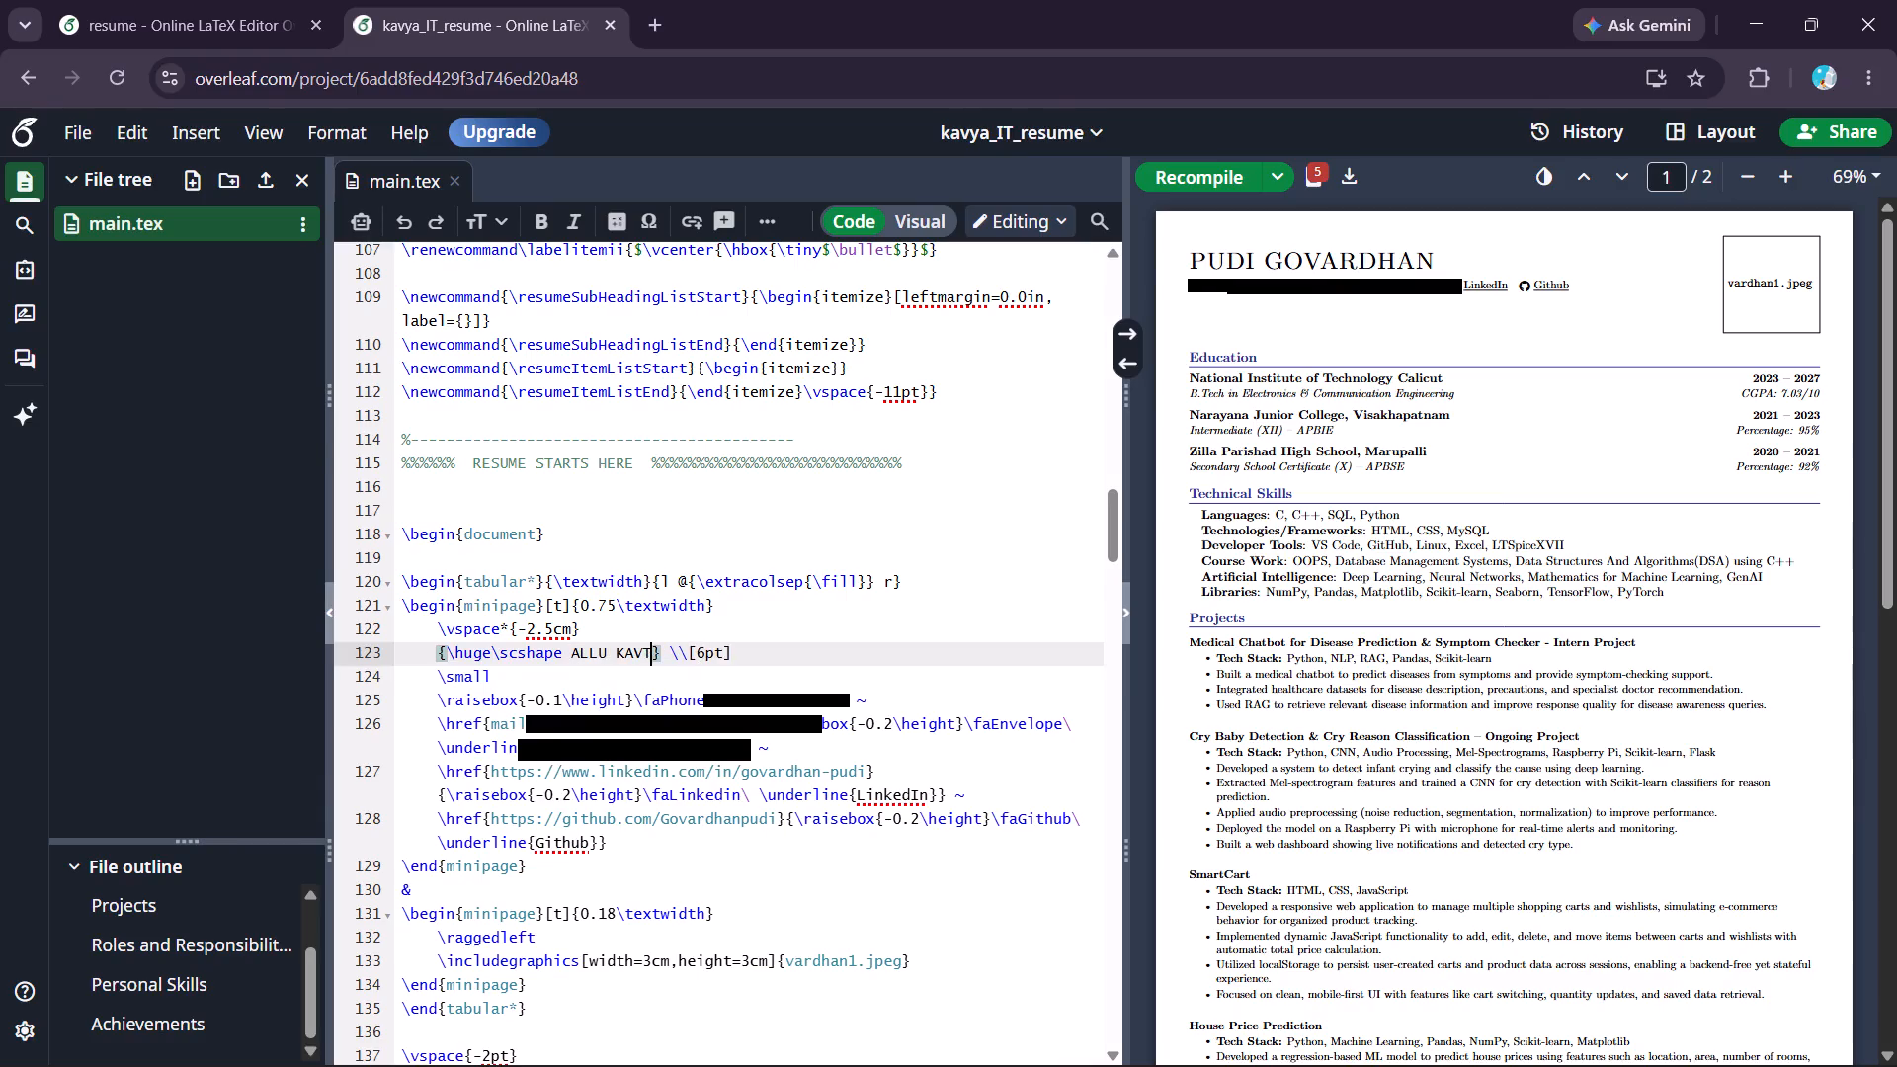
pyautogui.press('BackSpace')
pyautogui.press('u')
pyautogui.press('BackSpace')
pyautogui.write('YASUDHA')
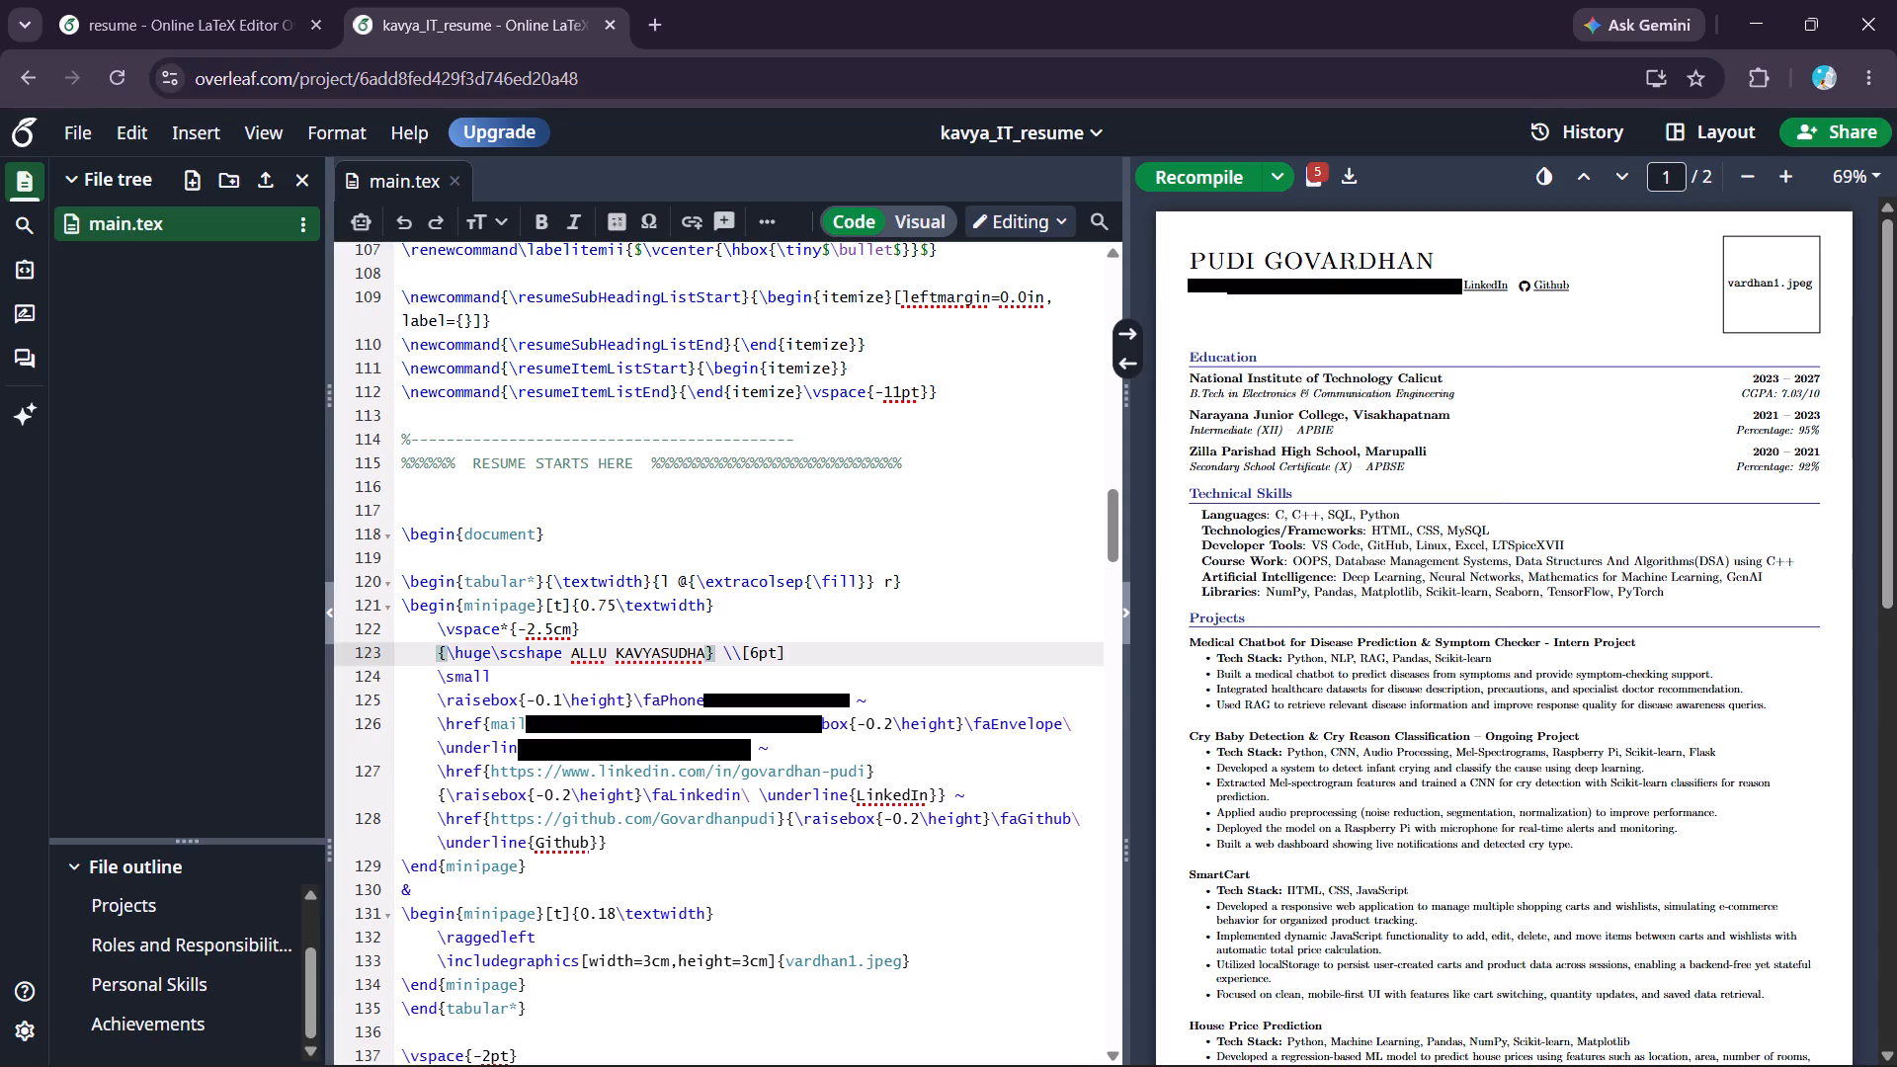
# Place the text cursor at the end of the phone number in the resume header's source.
pyautogui.click(850, 699)
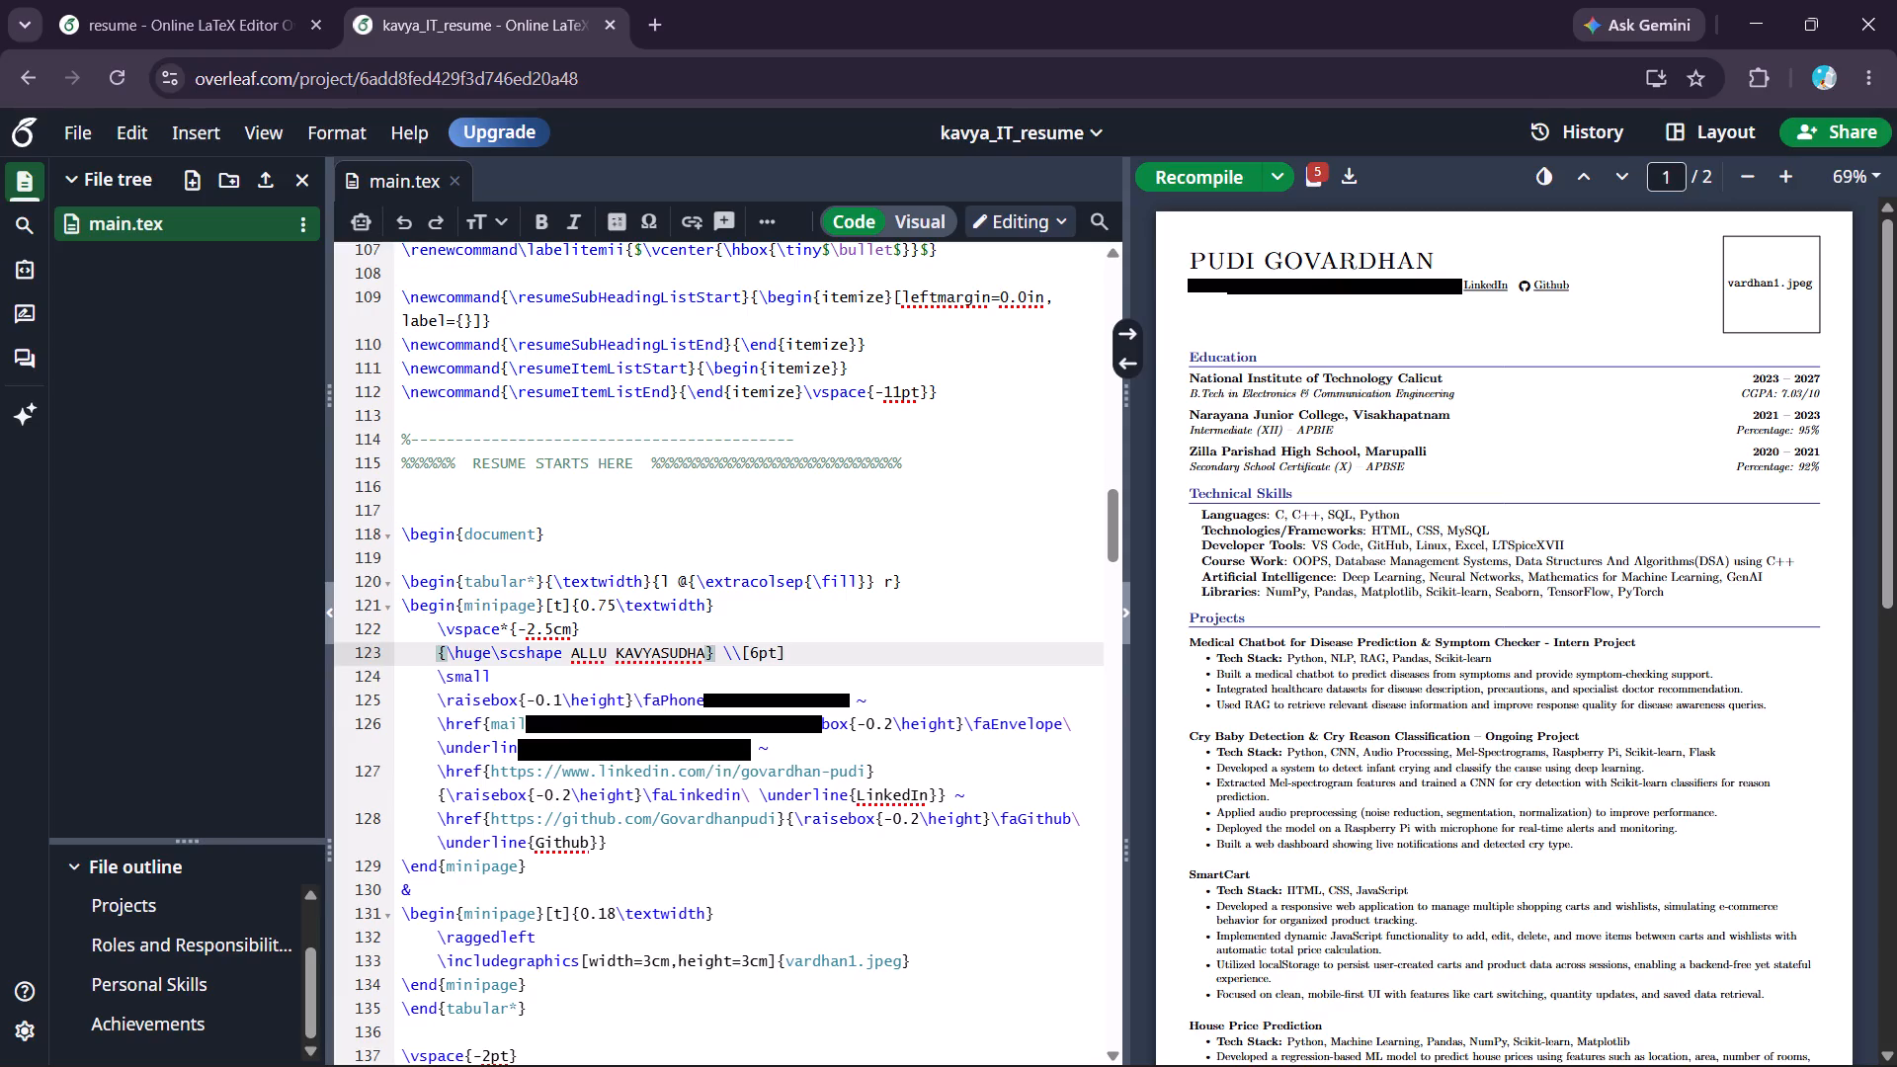
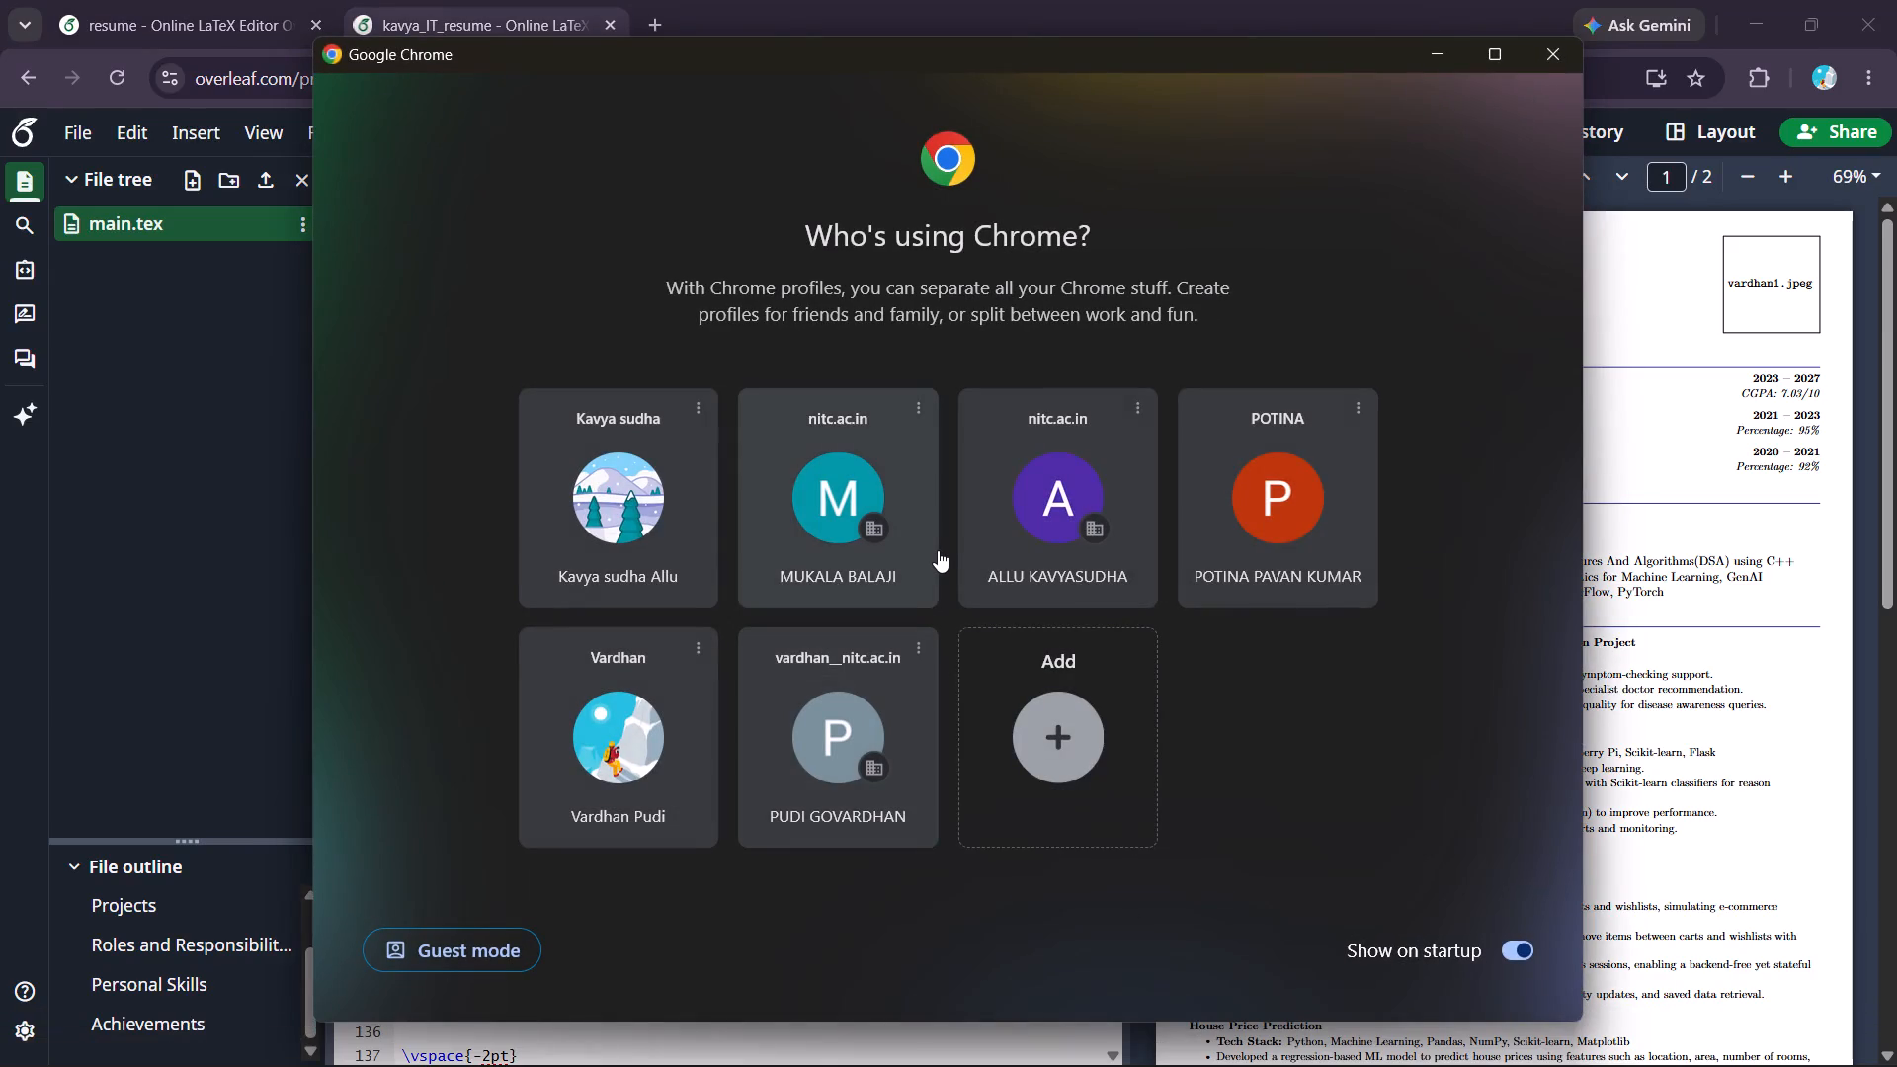
# Look up the account e-mail address in the new candidate's Chrome profile and return to the resume project.
pyautogui.click(645, 525)
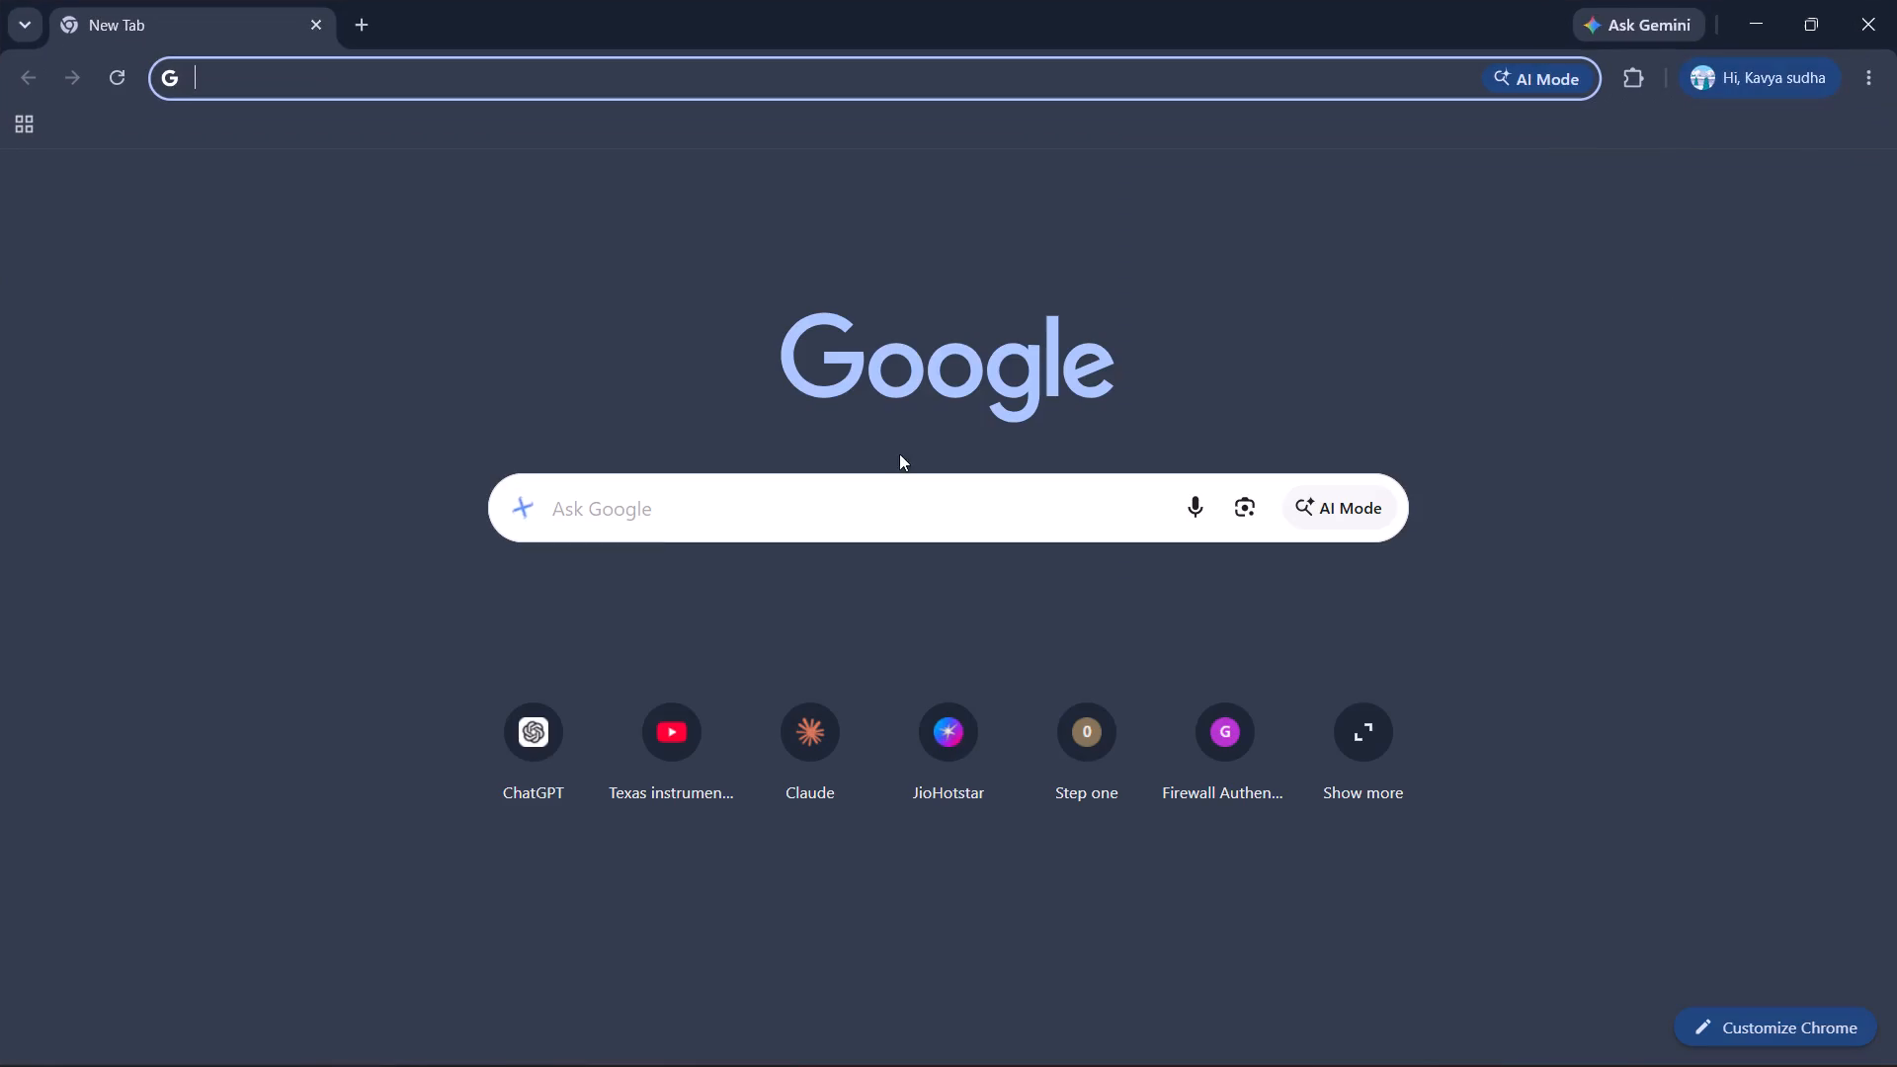
pyautogui.click(1699, 76)
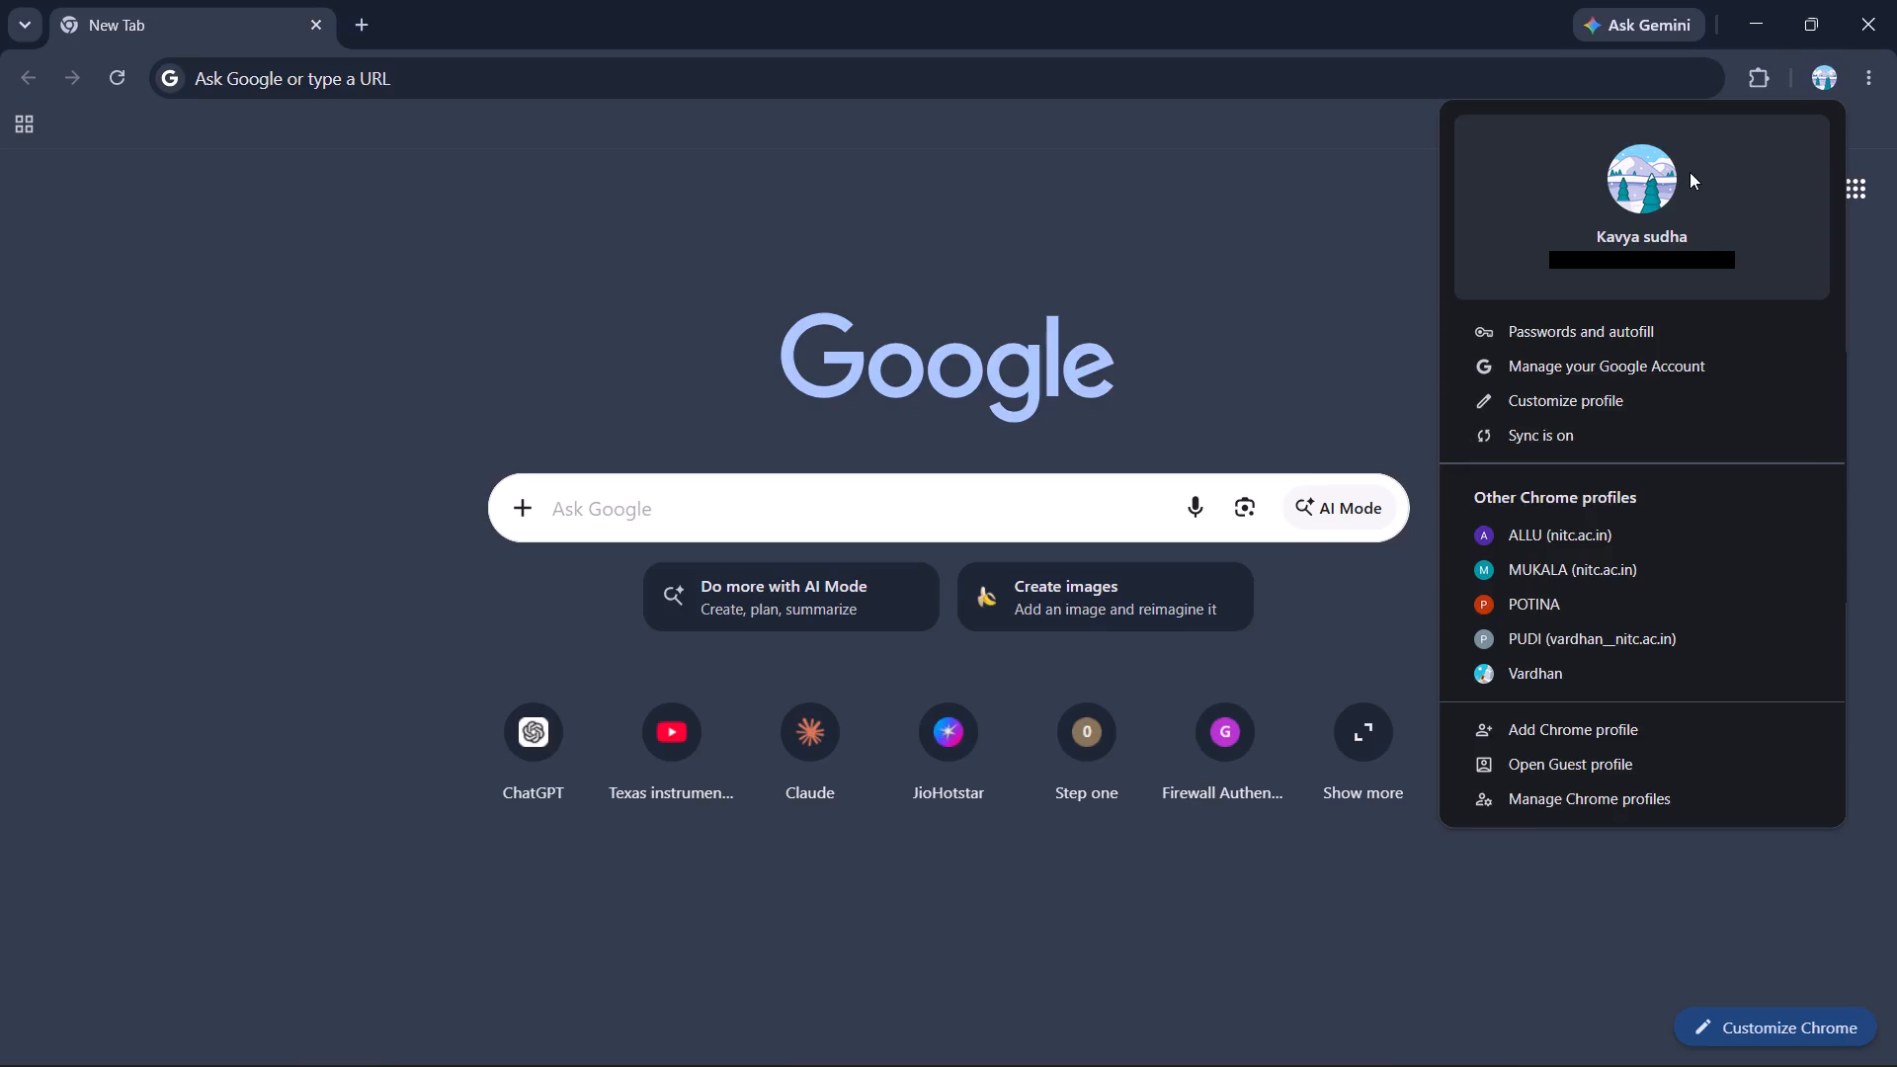
pyautogui.moveTo(1716, 254); pyautogui.dragTo(1736, 254)
pyautogui.moveTo(1736, 254); pyautogui.dragTo(1588, 254)
pyautogui.click(1765, 12)
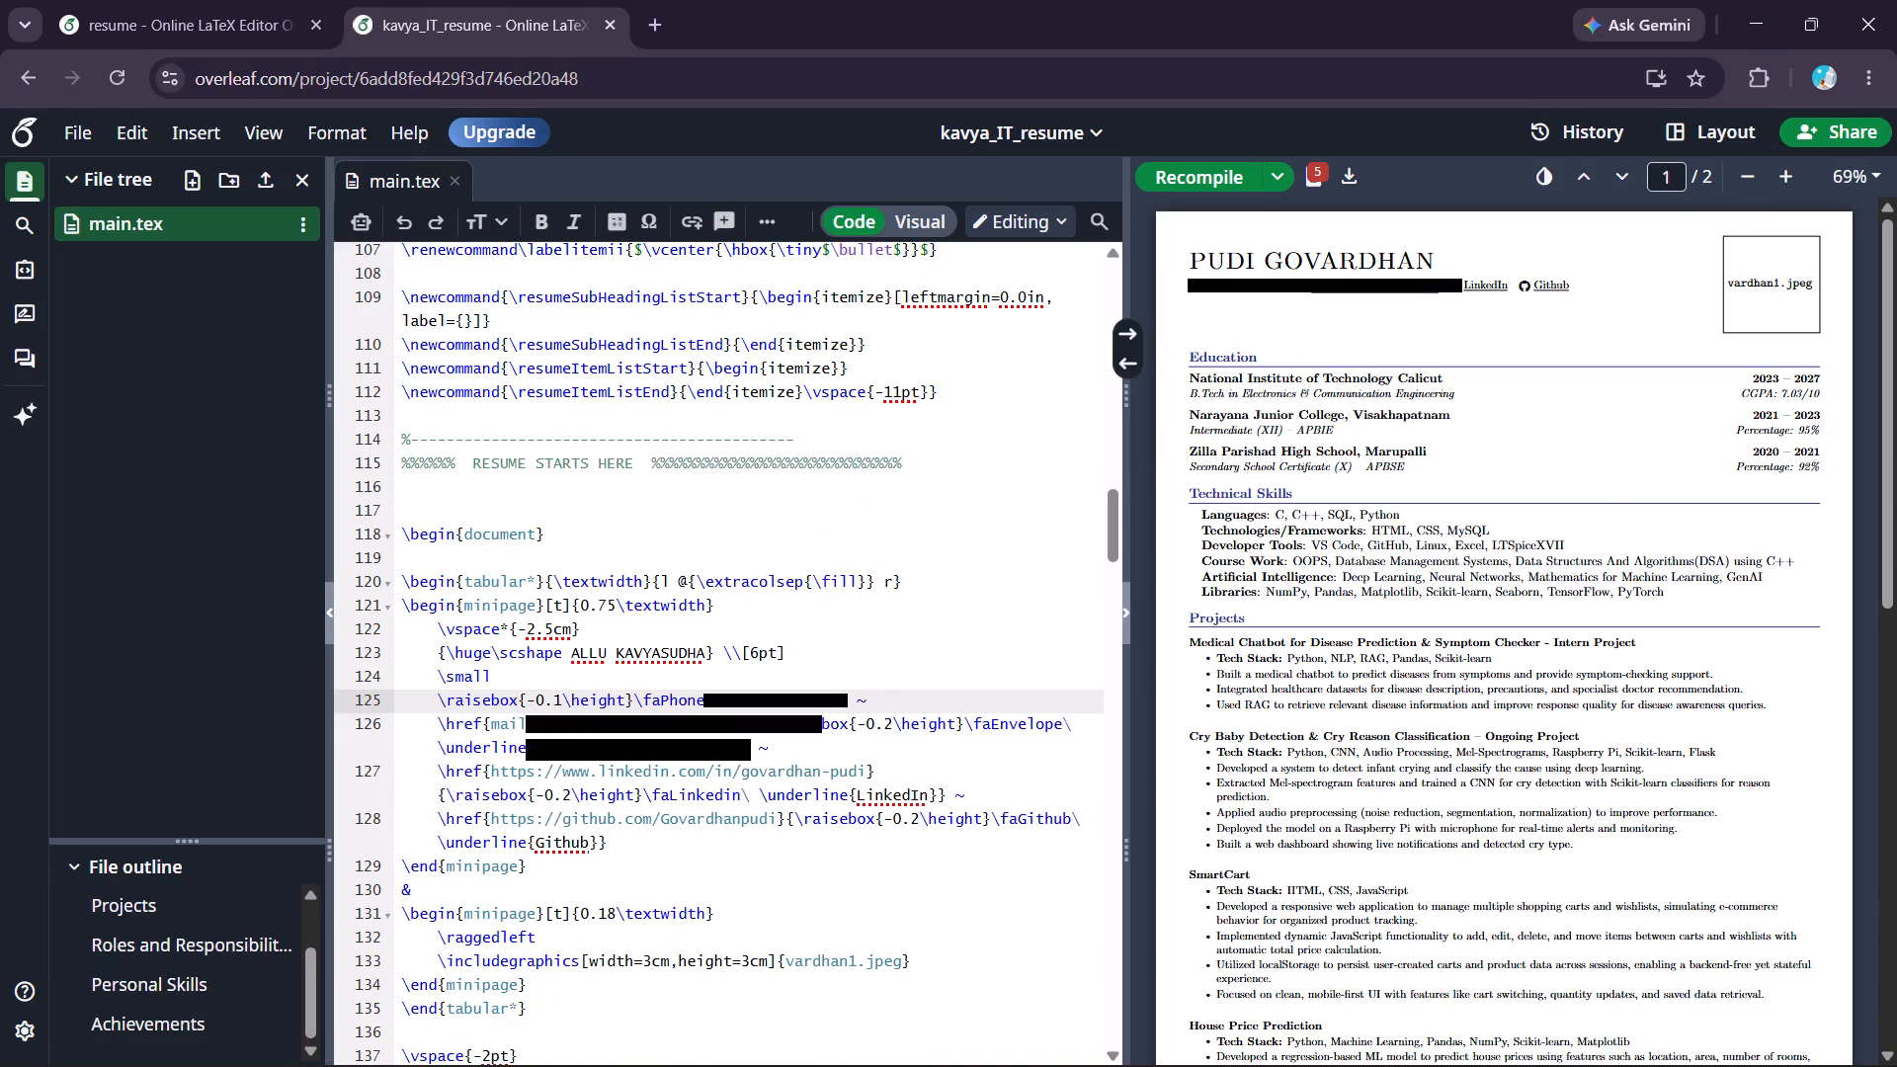
# Replace the displayed e-mail text before ".com" in the resume header's source with the new candidate's e-mail user name.
pyautogui.click(697, 747)
pyautogui.press('BackSpace')
pyautogui.press('BackSpace')
pyautogui.press('BackSpace')
pyautogui.press('BackSpace')
pyautogui.press('BackSpace')
pyautogui.press('BackSpace')
pyautogui.press('BackSpace')
pyautogui.press('BackSpace')
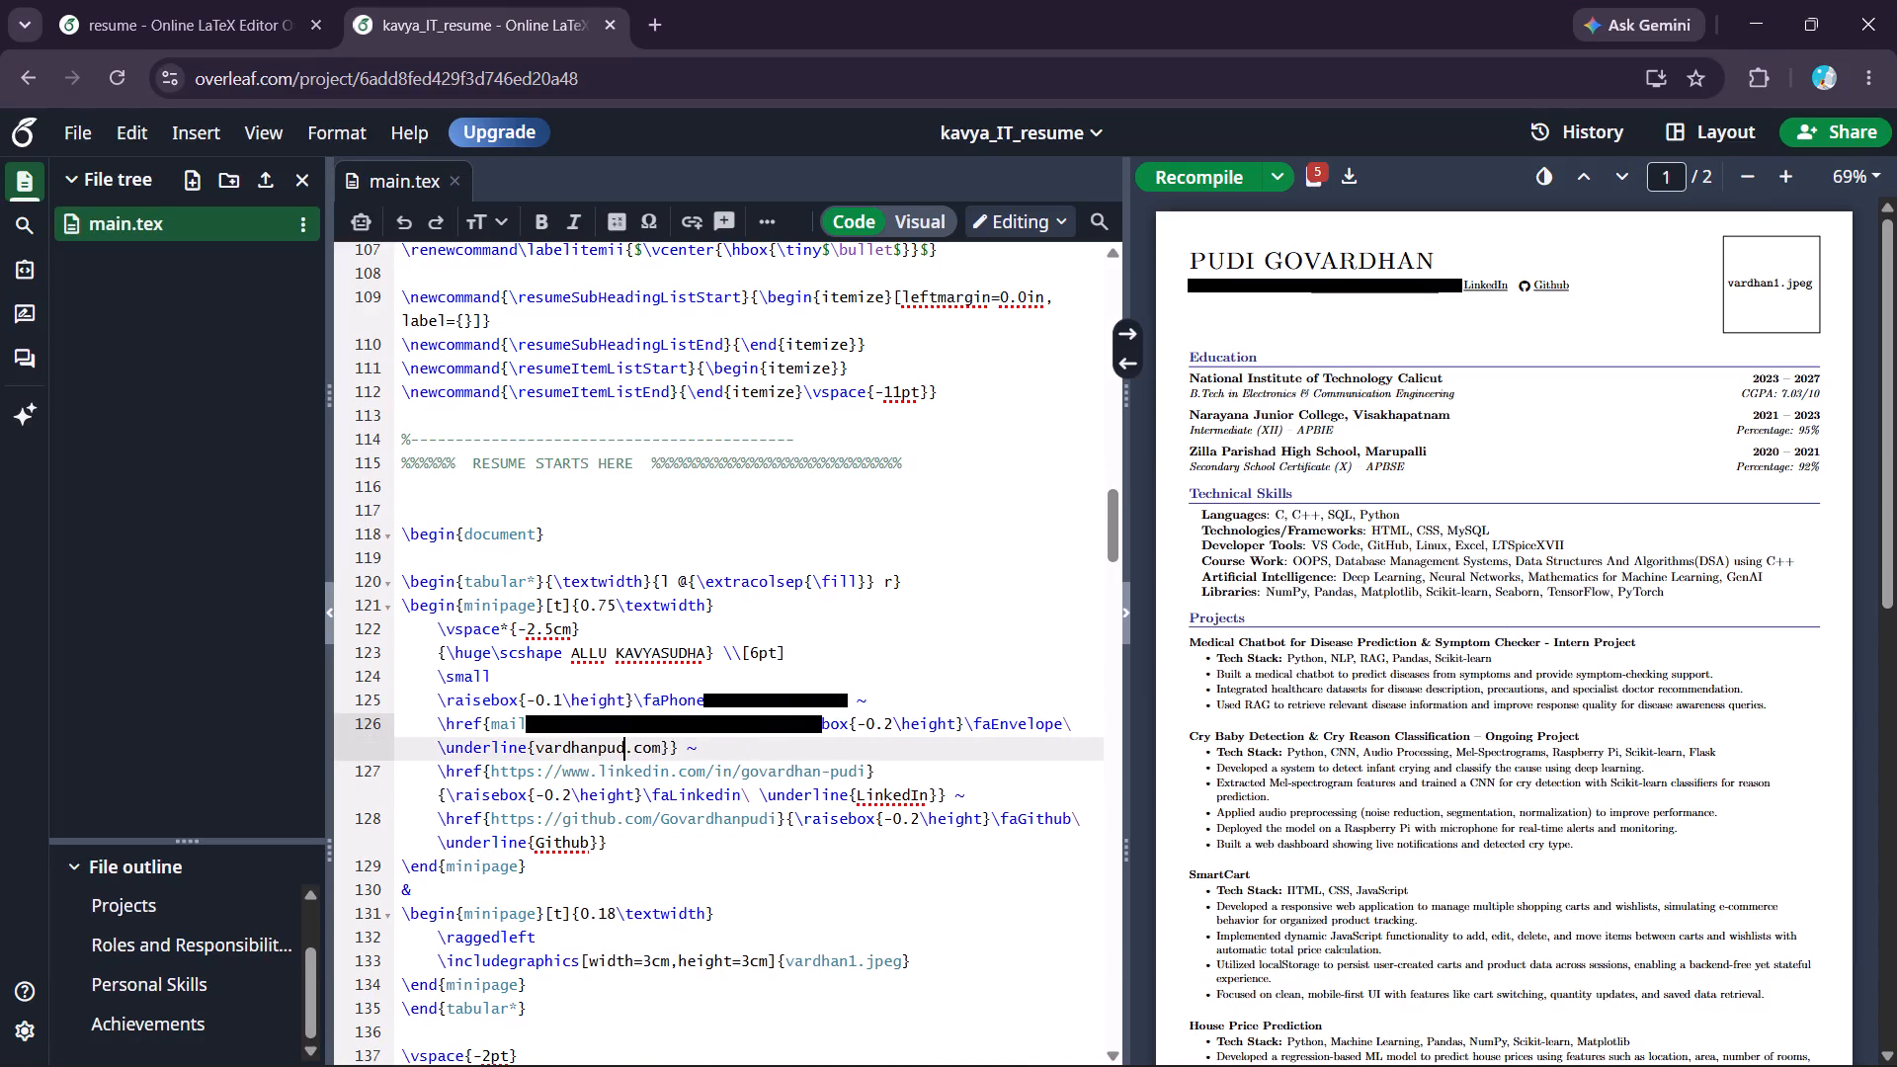
pyautogui.press('BackSpace')
pyautogui.press('BackSpace')
pyautogui.press('BackSpace')
pyautogui.press('BackSpace')
pyautogui.press('BackSpace')
pyautogui.press('BackSpace')
pyautogui.press('BackSpace')
pyautogui.press('BackSpace')
pyautogui.press('BackSpace')
pyautogui.press('BackSpace')
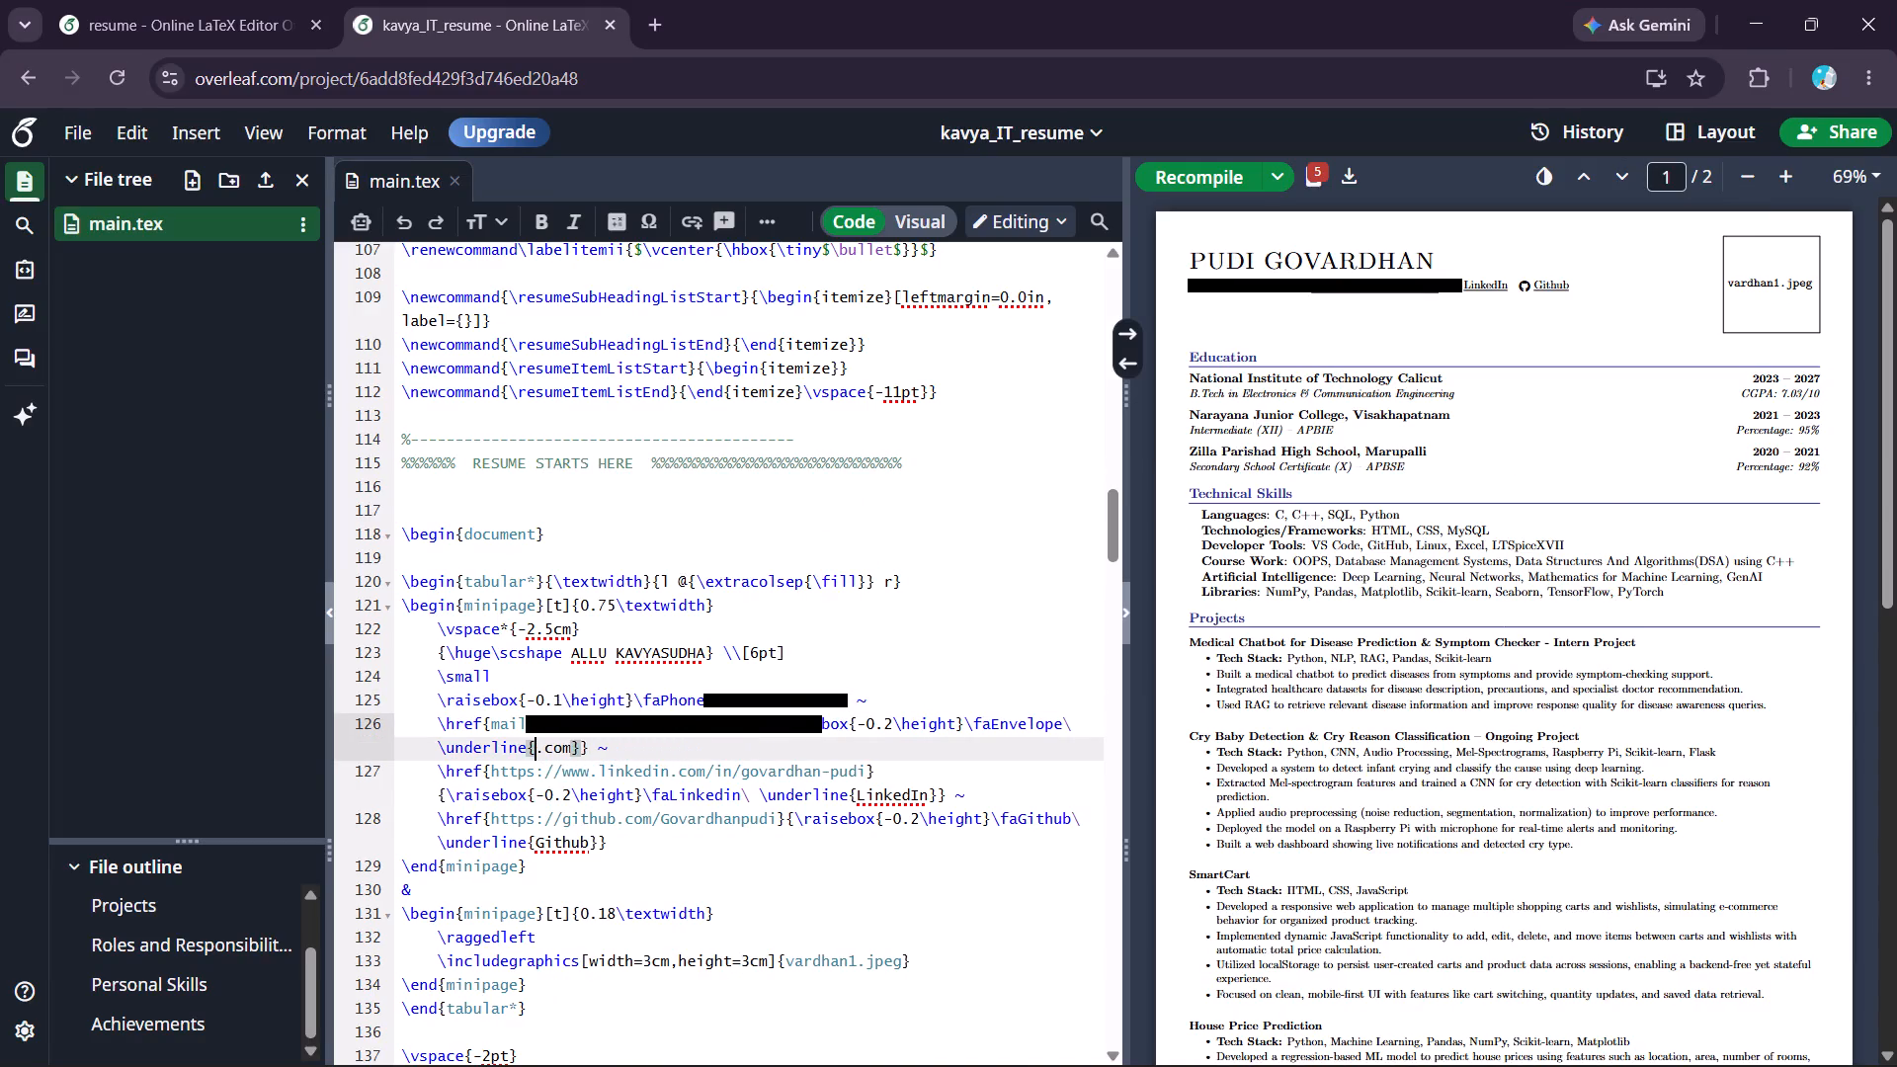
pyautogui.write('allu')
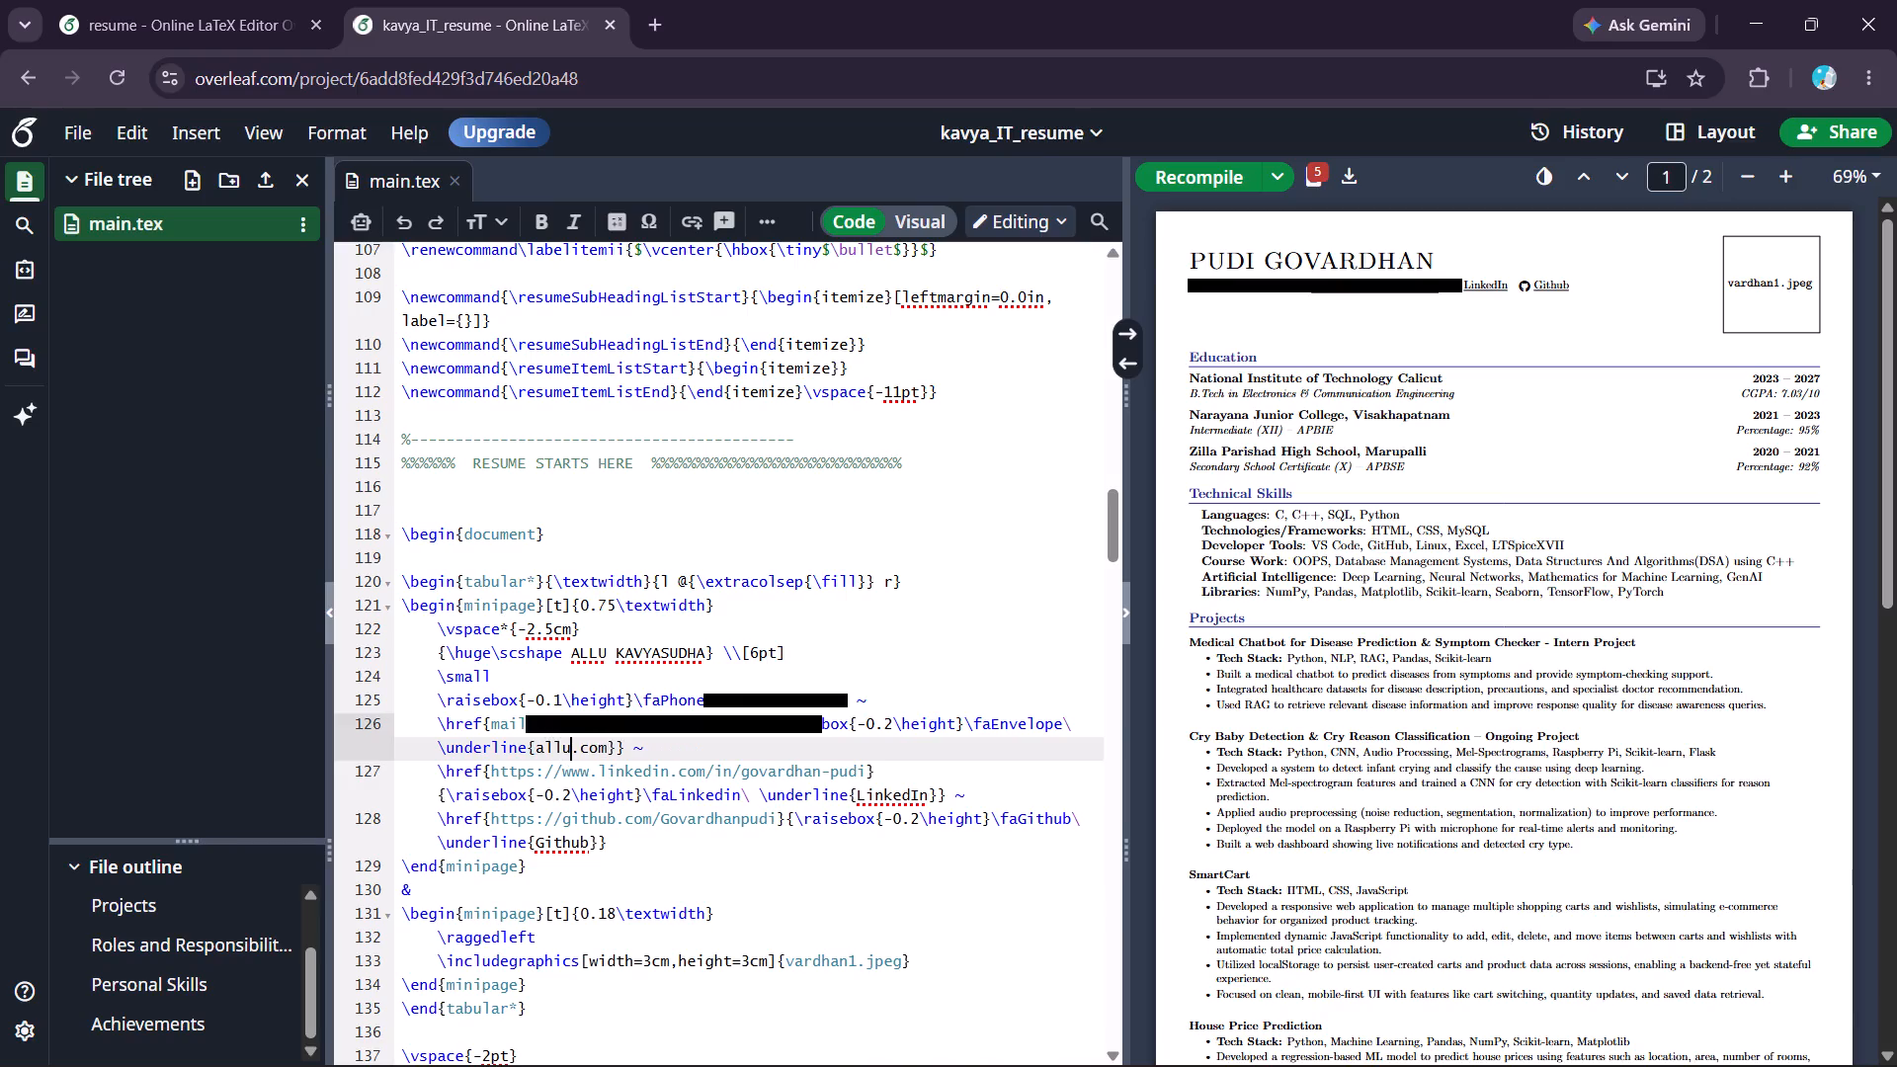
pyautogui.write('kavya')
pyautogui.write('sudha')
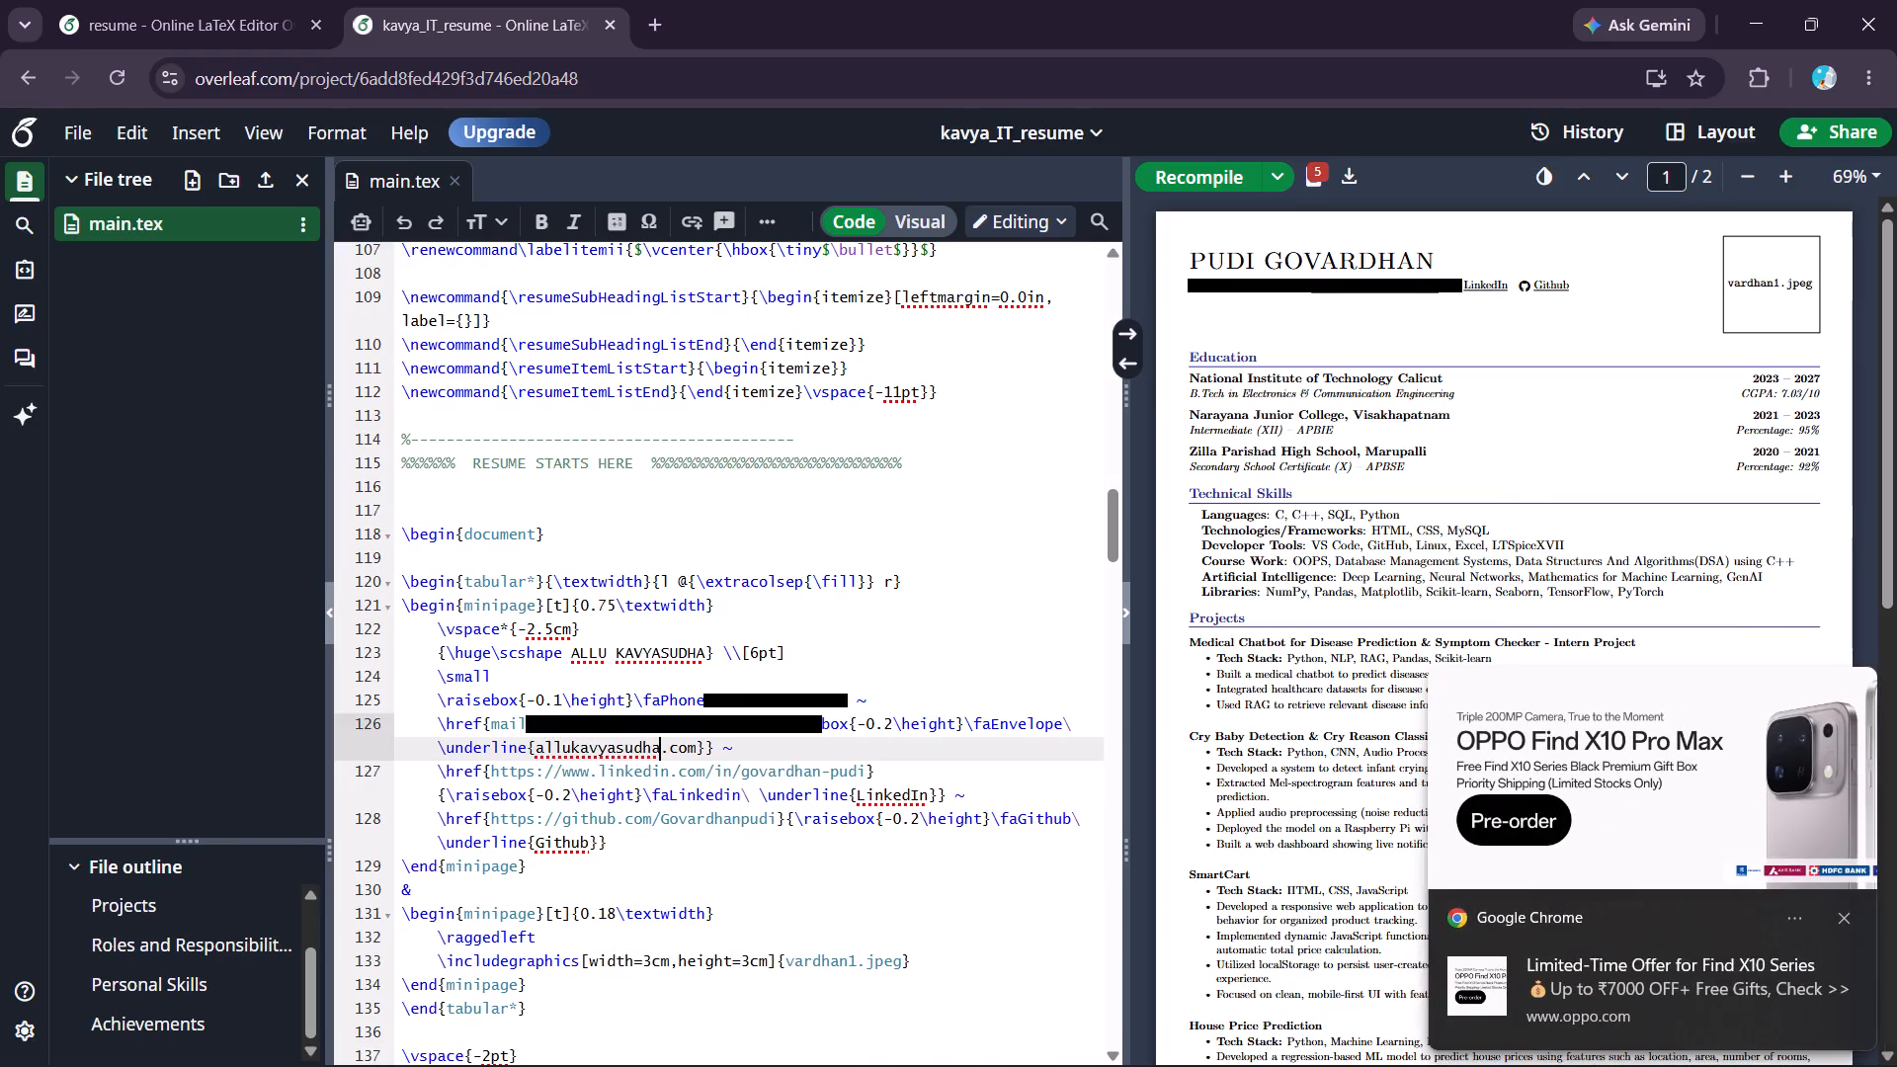
pyautogui.click(1842, 915)
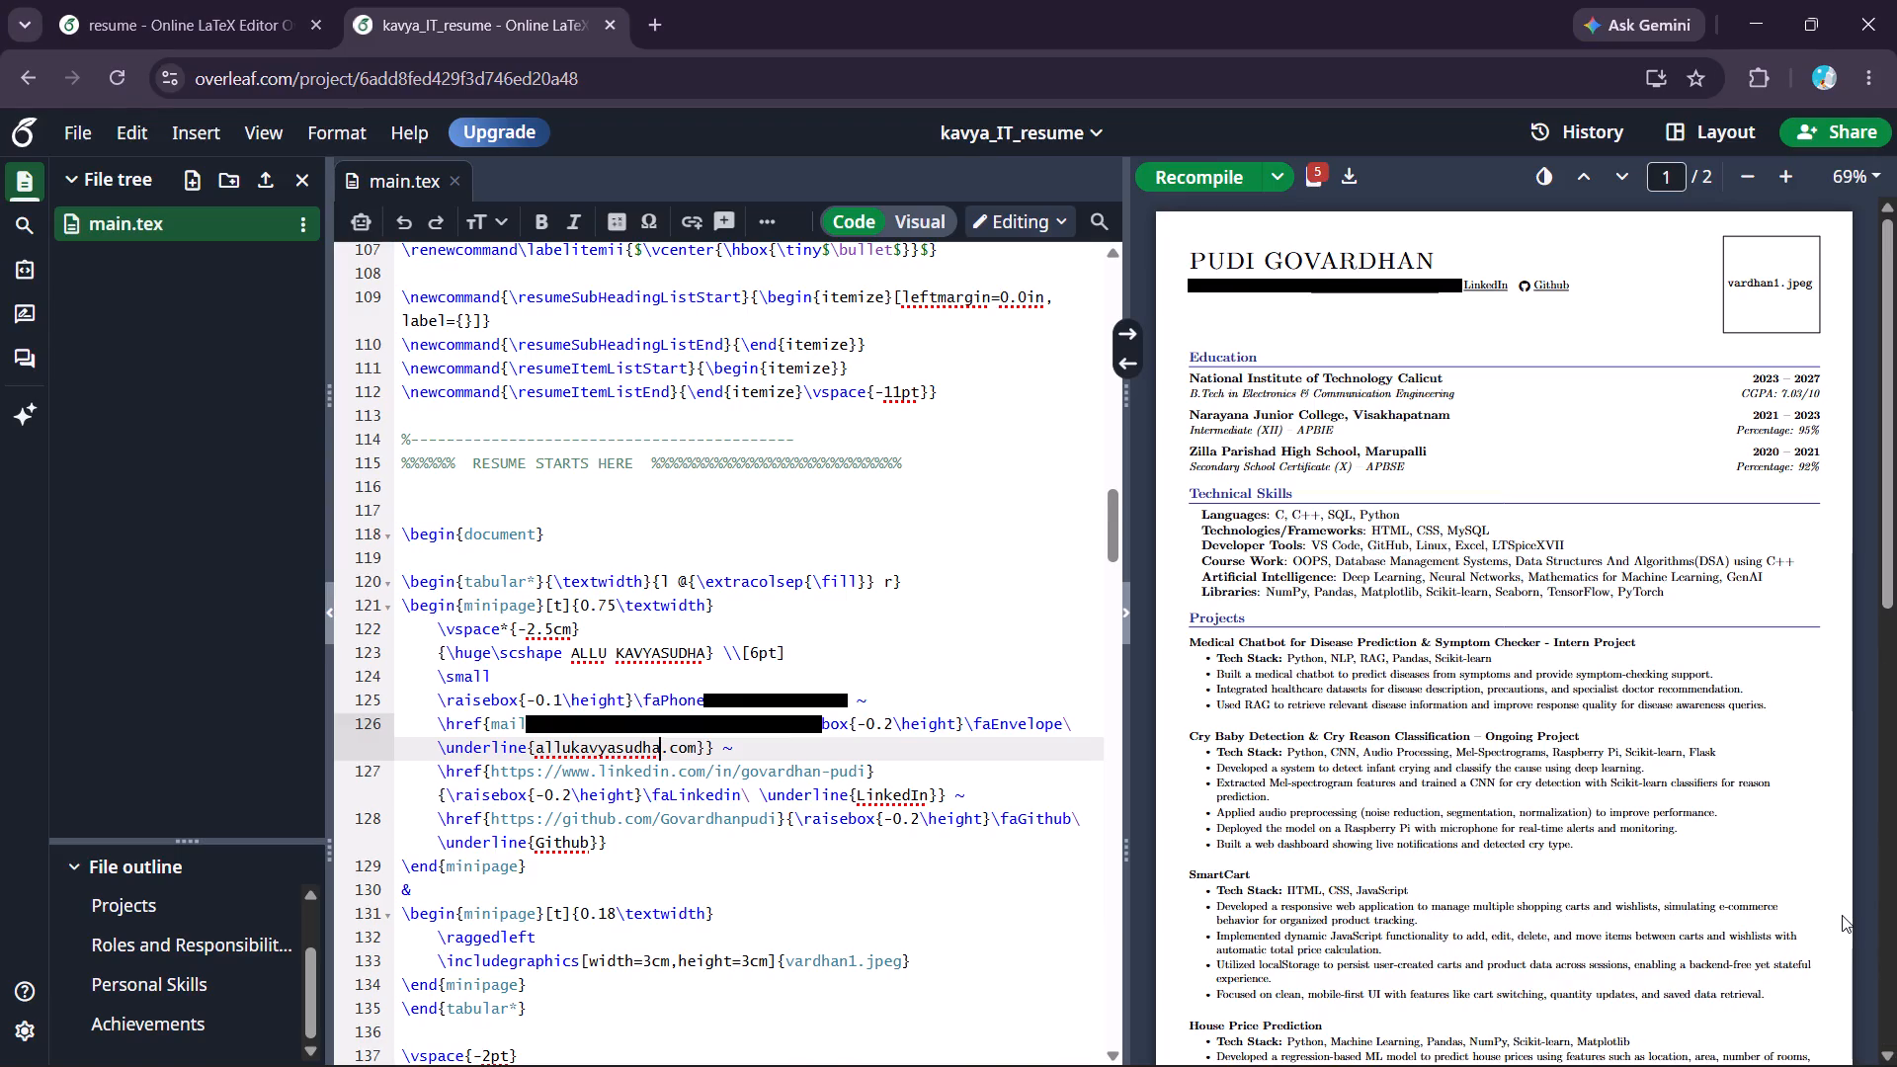
# Replace the user name in the resume header's mailto link with the new candidate's e-mail user name.
pyautogui.click(658, 724)
pyautogui.press('BackSpace')
pyautogui.press('BackSpace')
pyautogui.press('BackSpace')
pyautogui.press('BackSpace')
pyautogui.press('BackSpace')
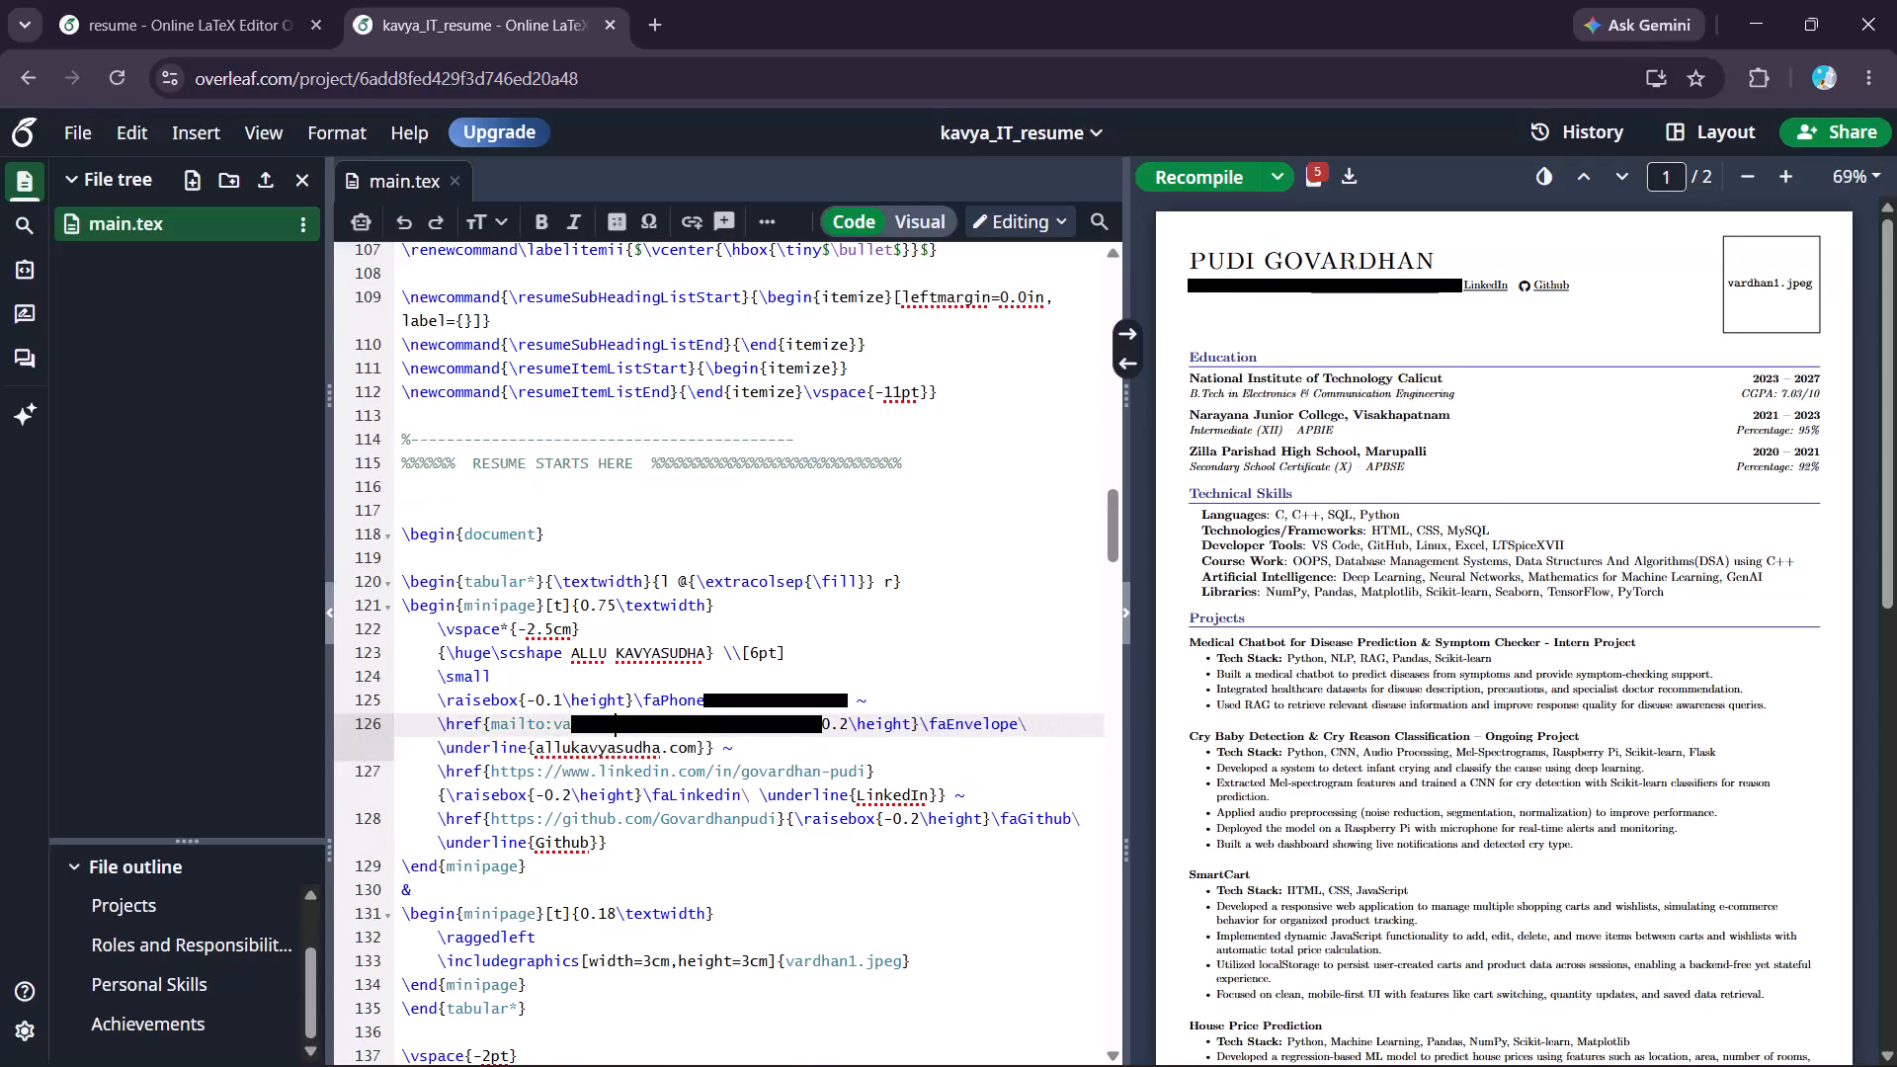
pyautogui.press('BackSpace')
pyautogui.press('BackSpace')
pyautogui.press('BackSpace')
pyautogui.press('BackSpace')
pyautogui.press('BackSpace')
pyautogui.press('BackSpace')
pyautogui.press('BackSpace')
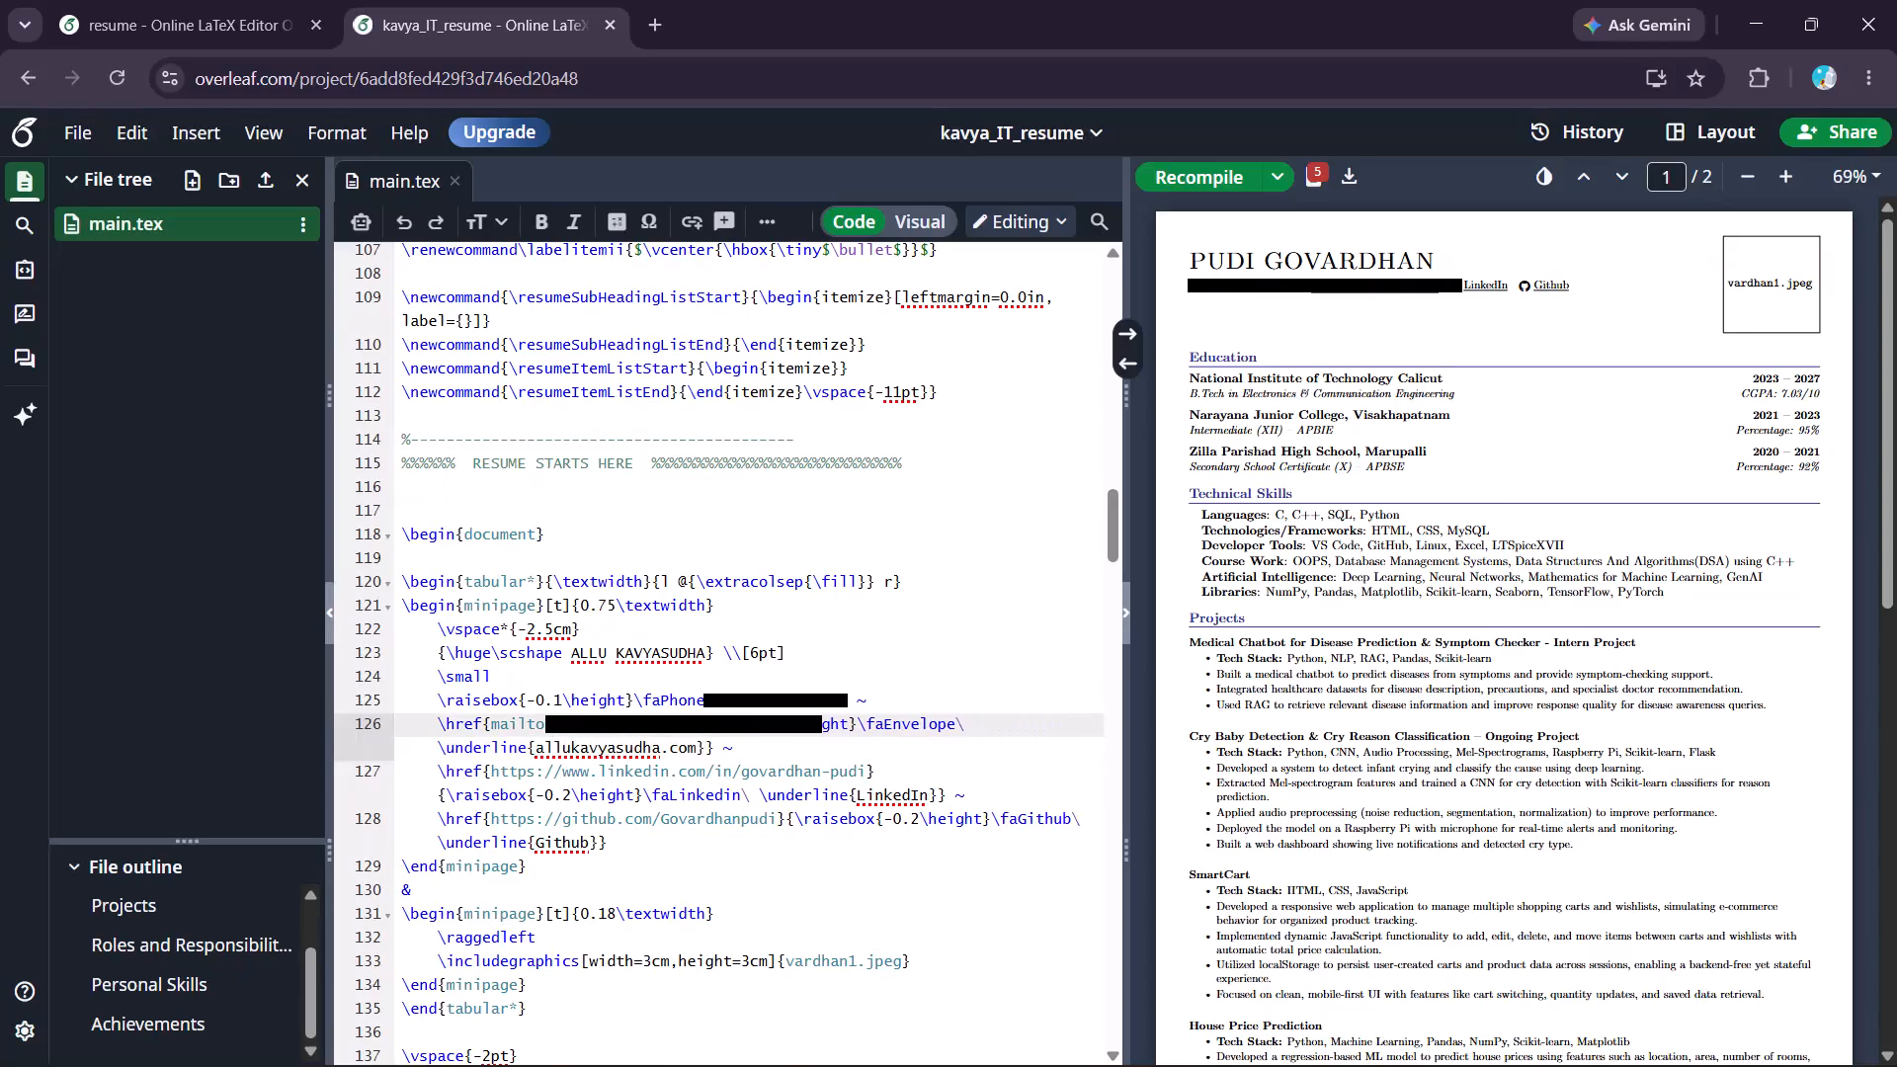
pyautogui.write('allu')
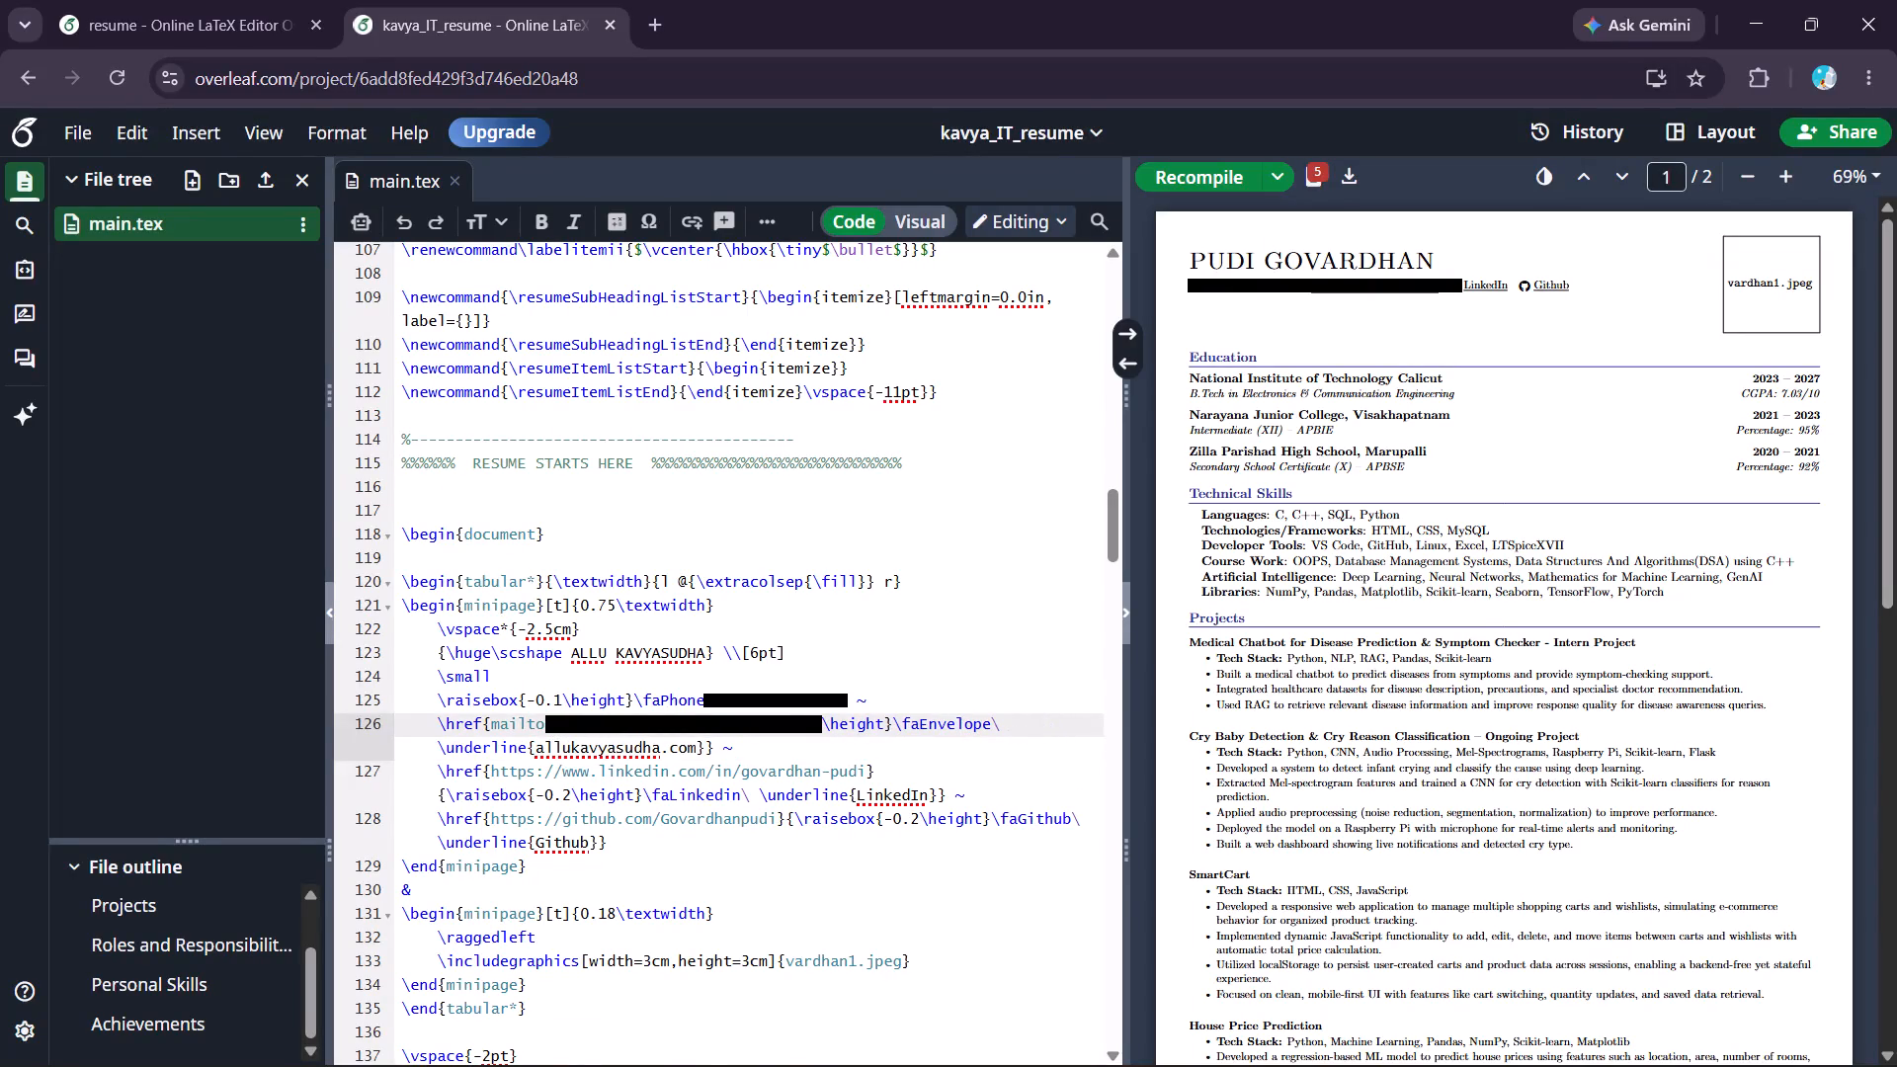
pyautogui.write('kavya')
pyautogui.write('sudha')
pyautogui.click(937, 859)
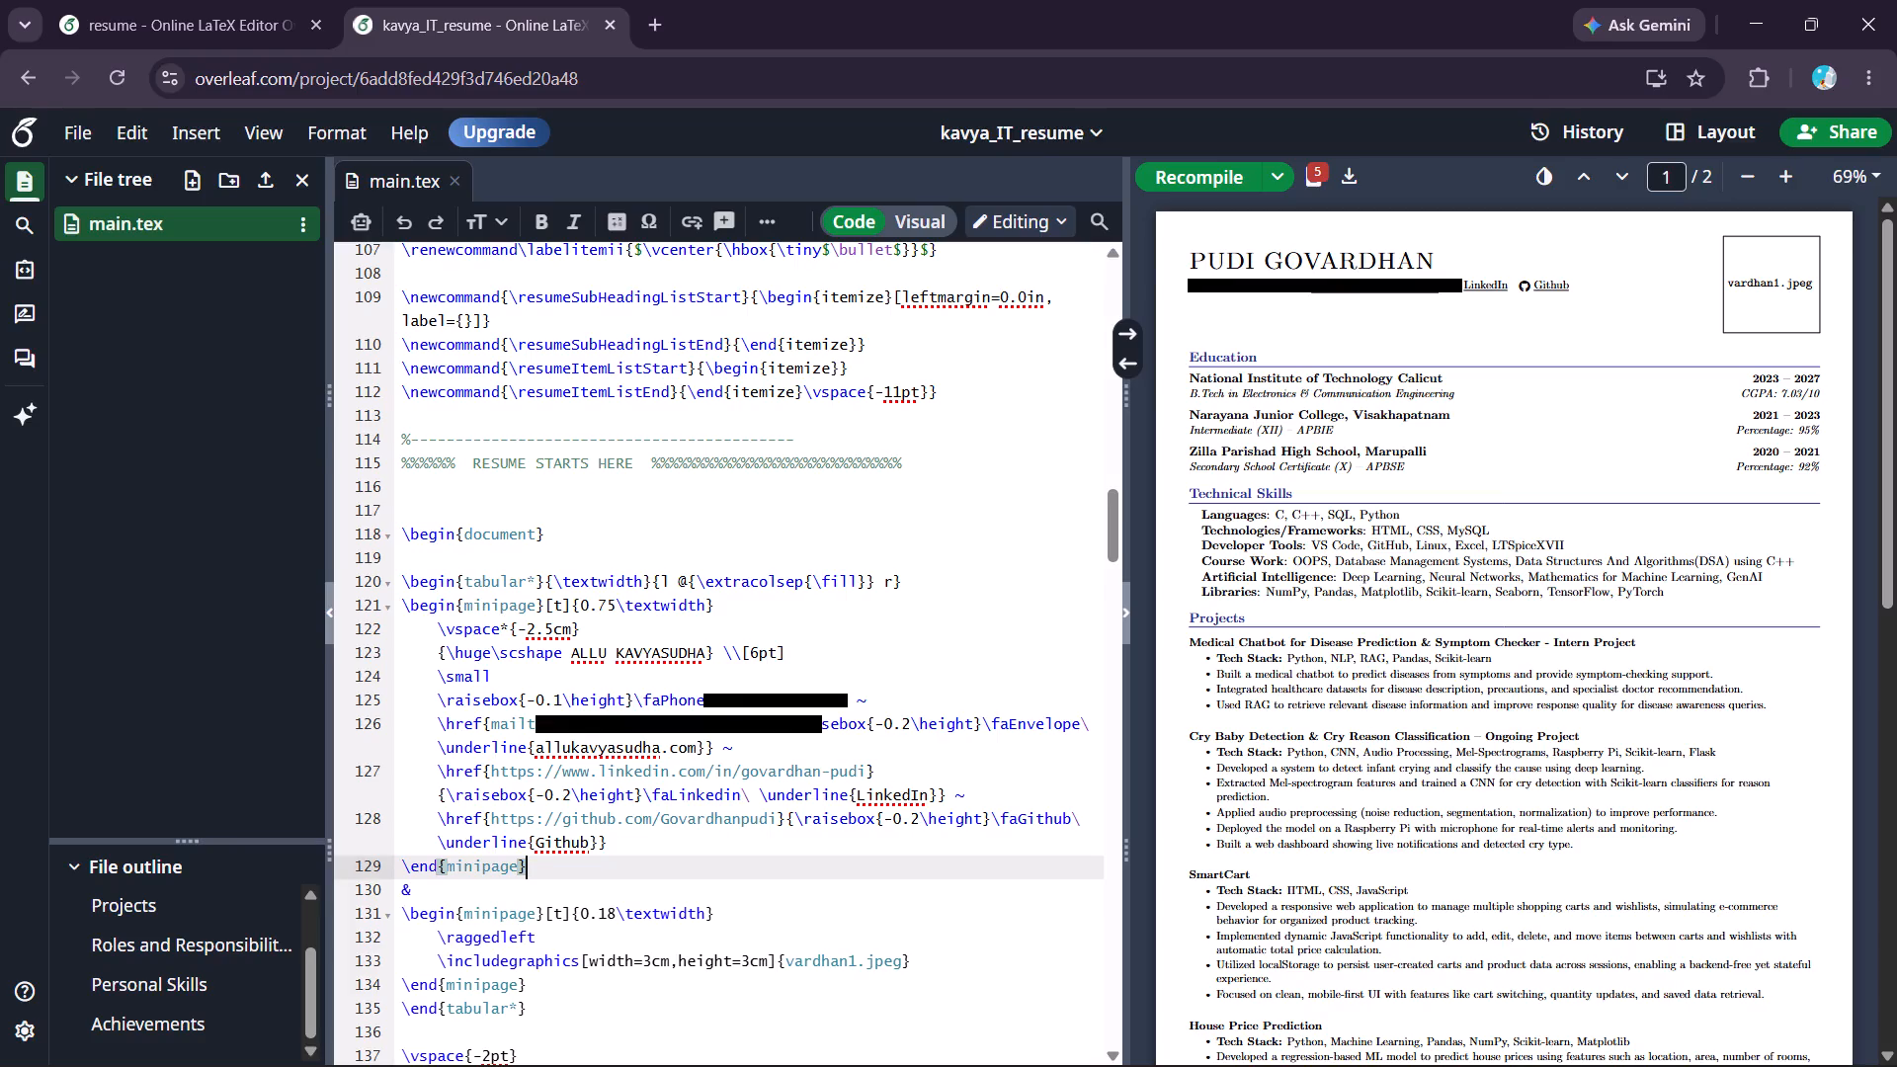
# Set the CGPA of the National Institute of Technology Calicut entry in the Education source to 7.90/10.
pyautogui.doubleClick(1344, 384)
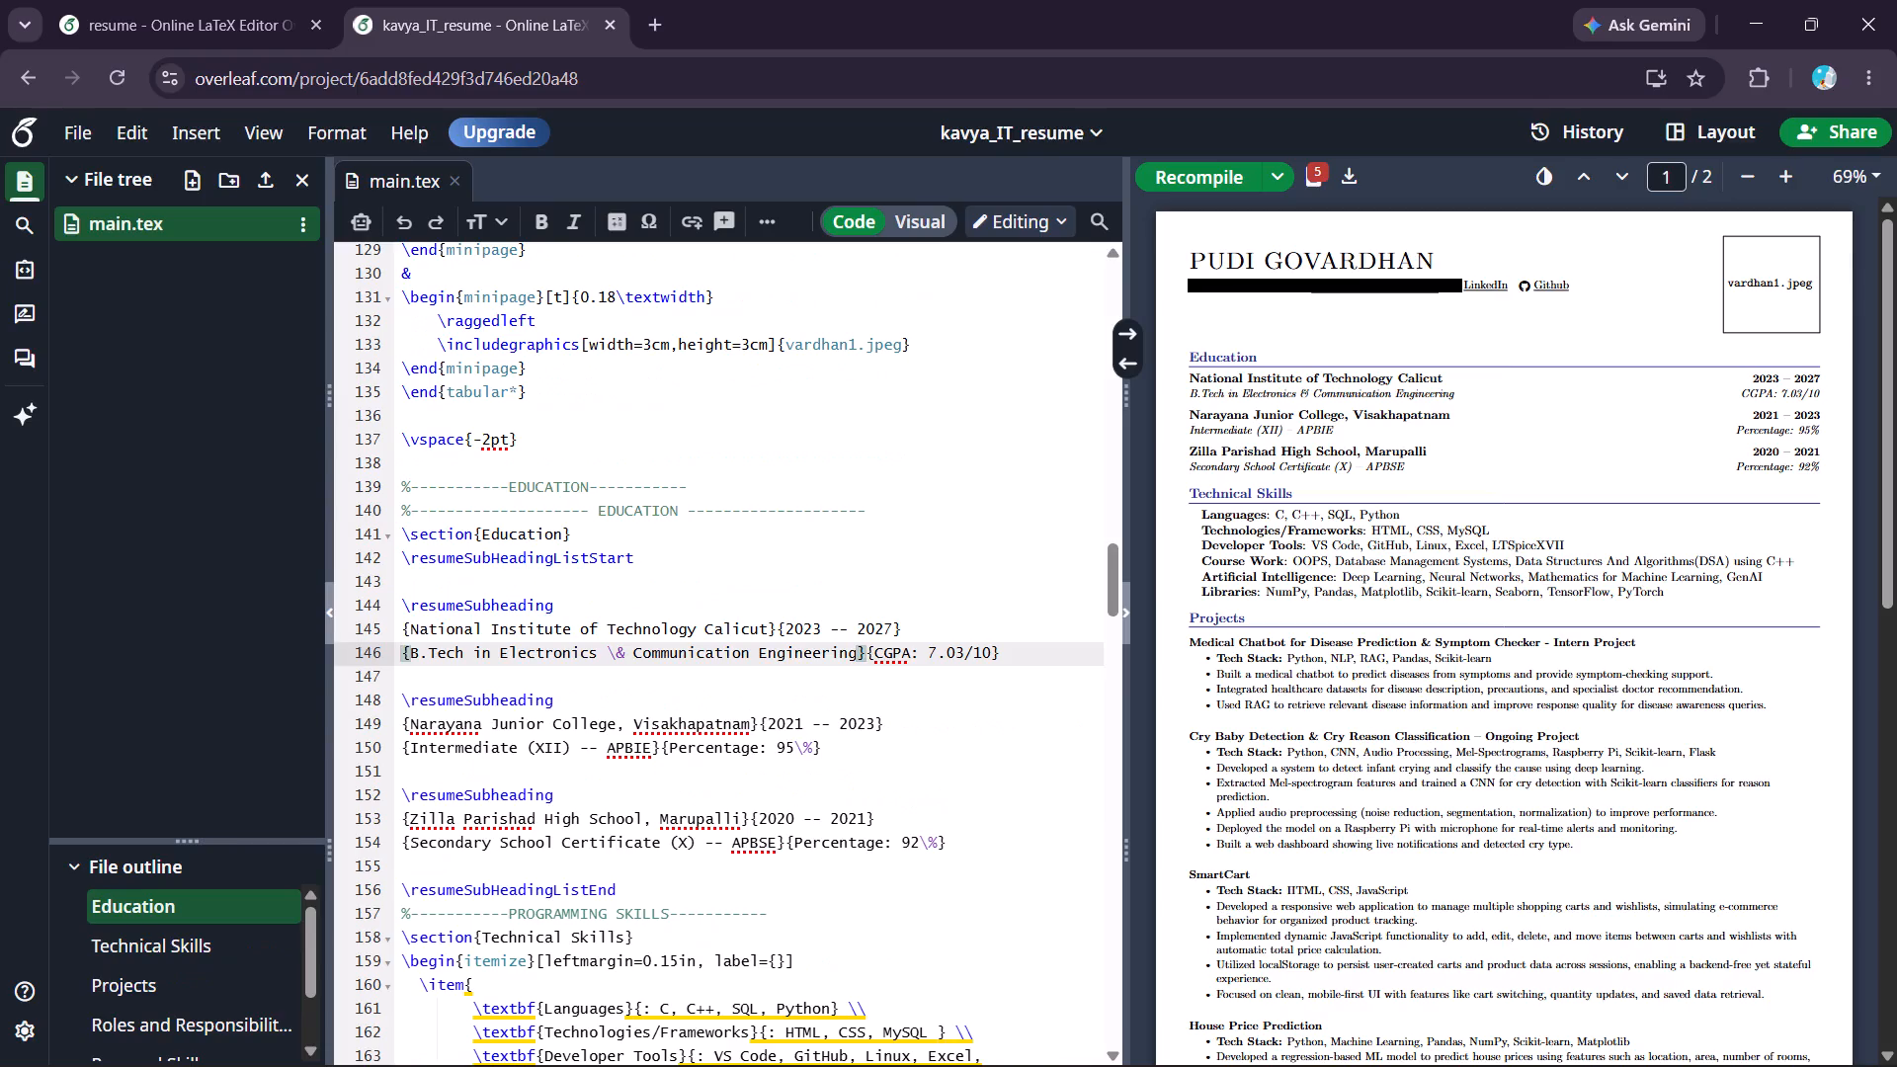
pyautogui.click(959, 659)
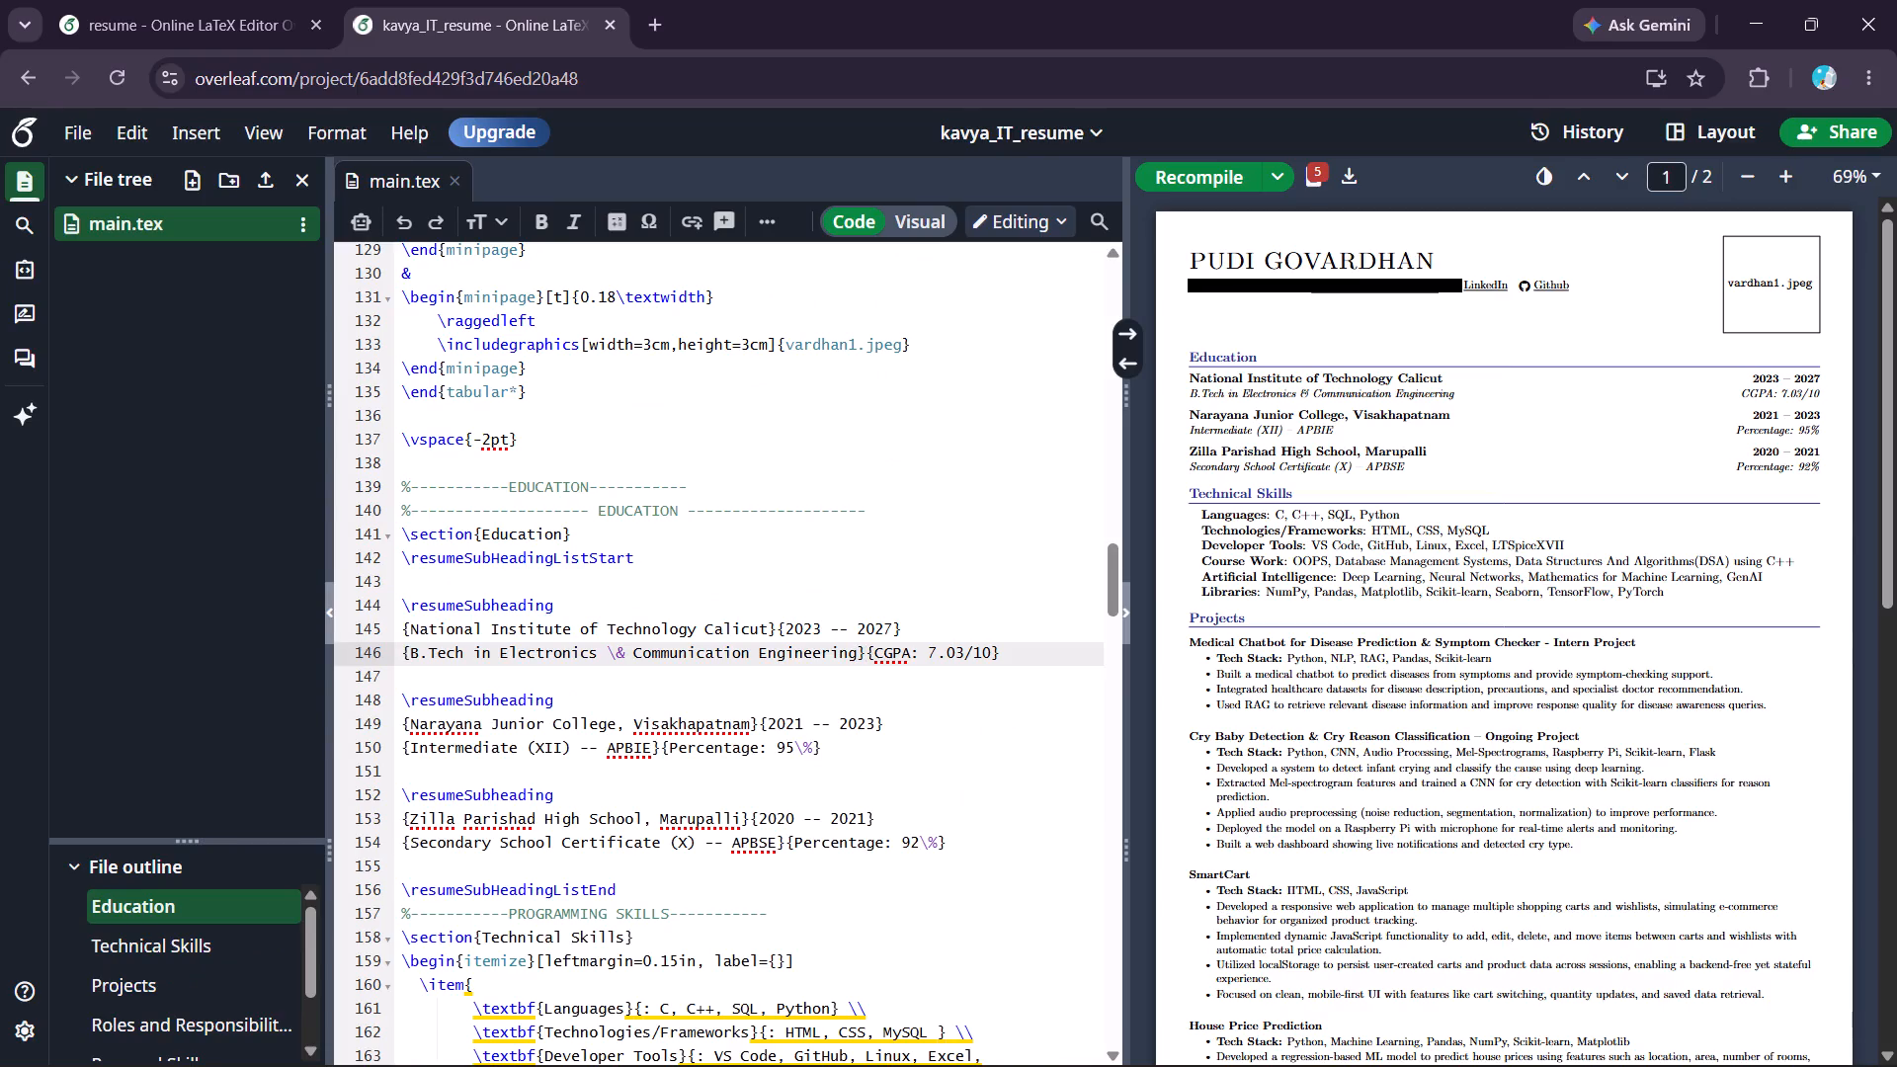
pyautogui.press('Right')
pyautogui.press('BackSpace')
pyautogui.press('BackSpace')
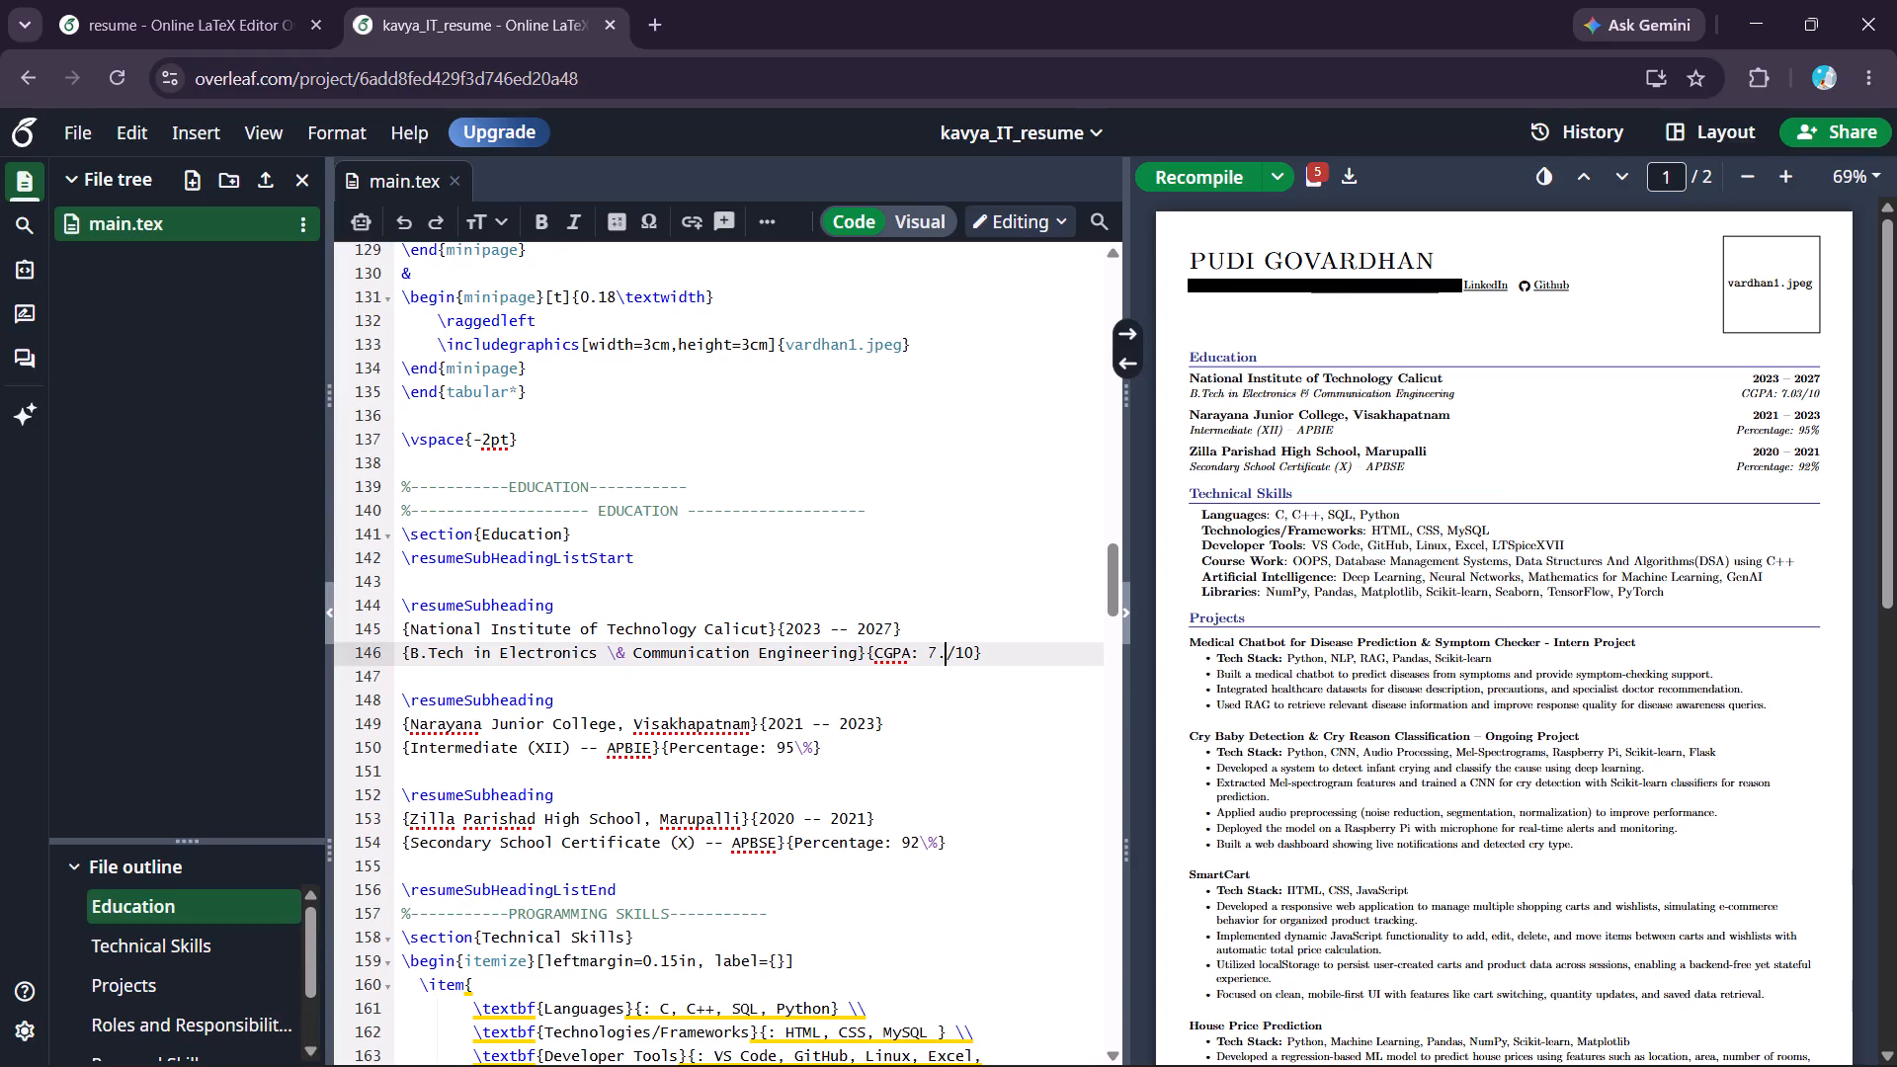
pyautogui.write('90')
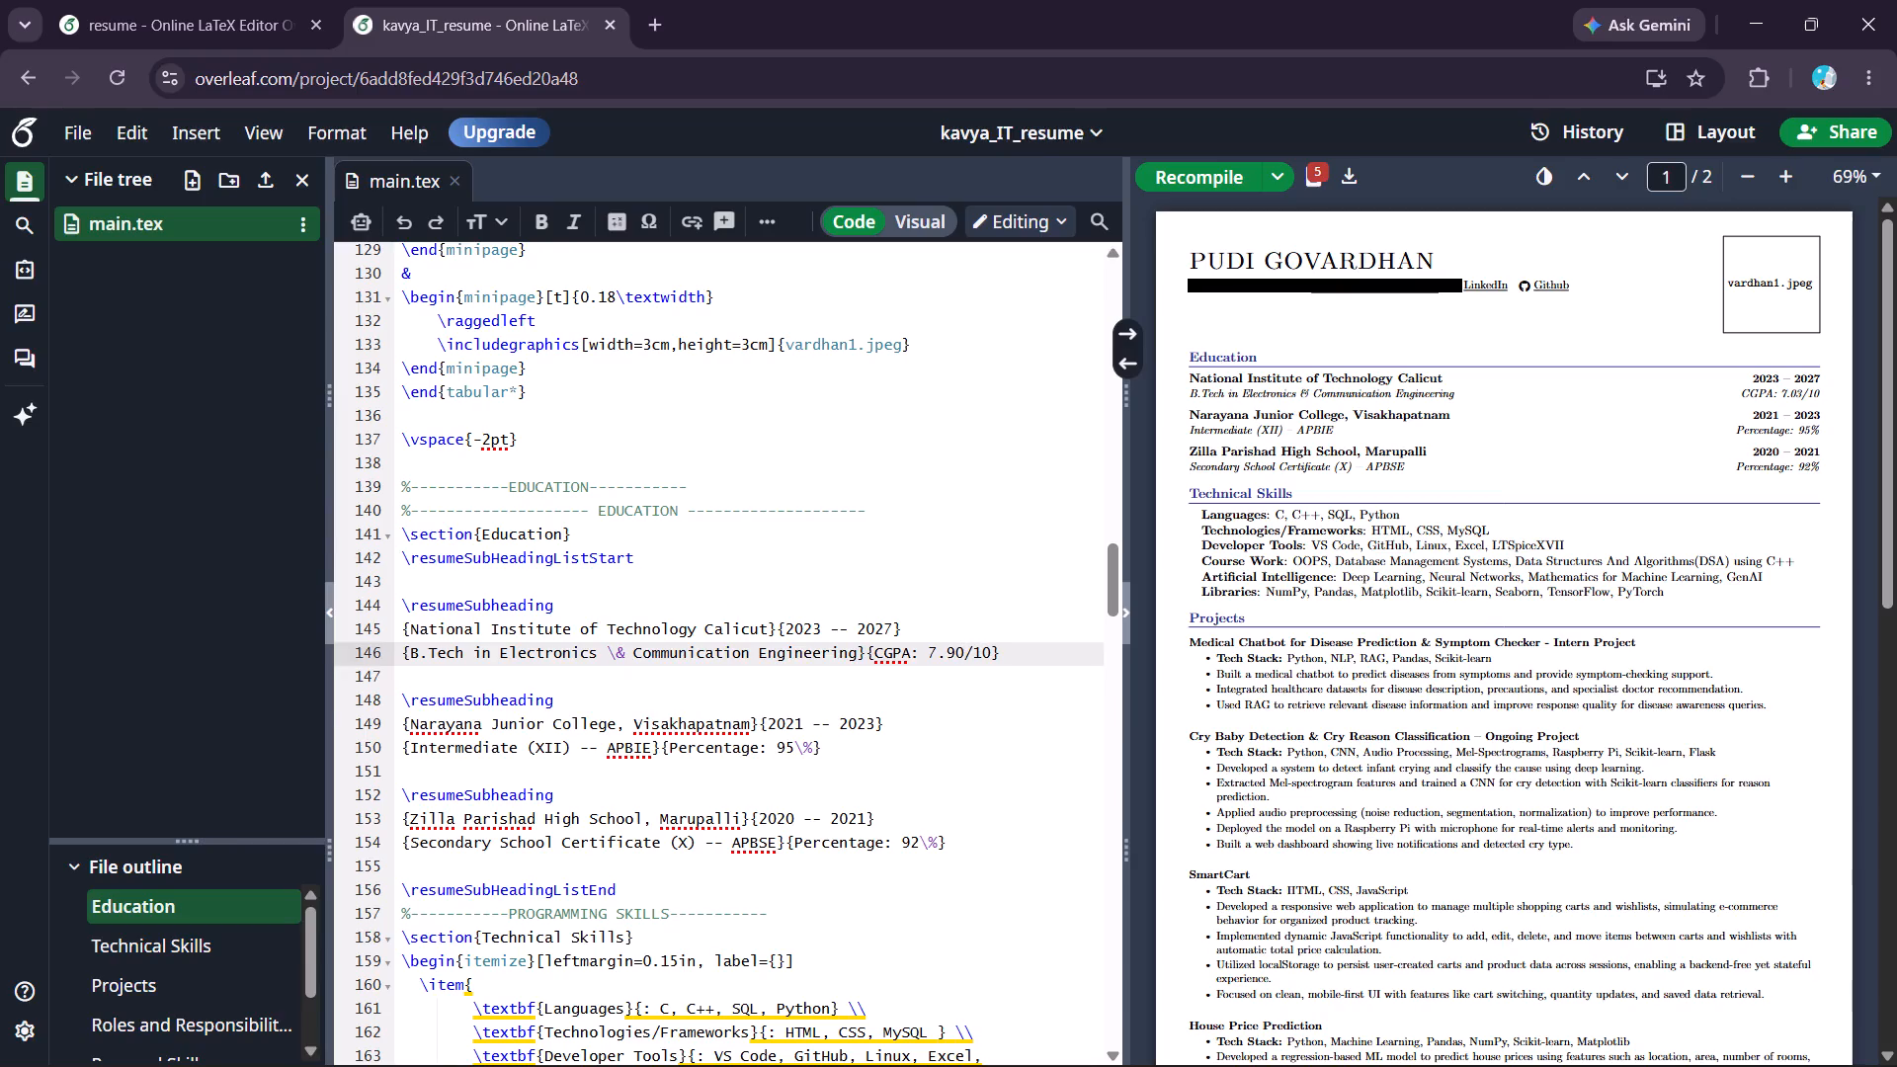
pyautogui.click(982, 710)
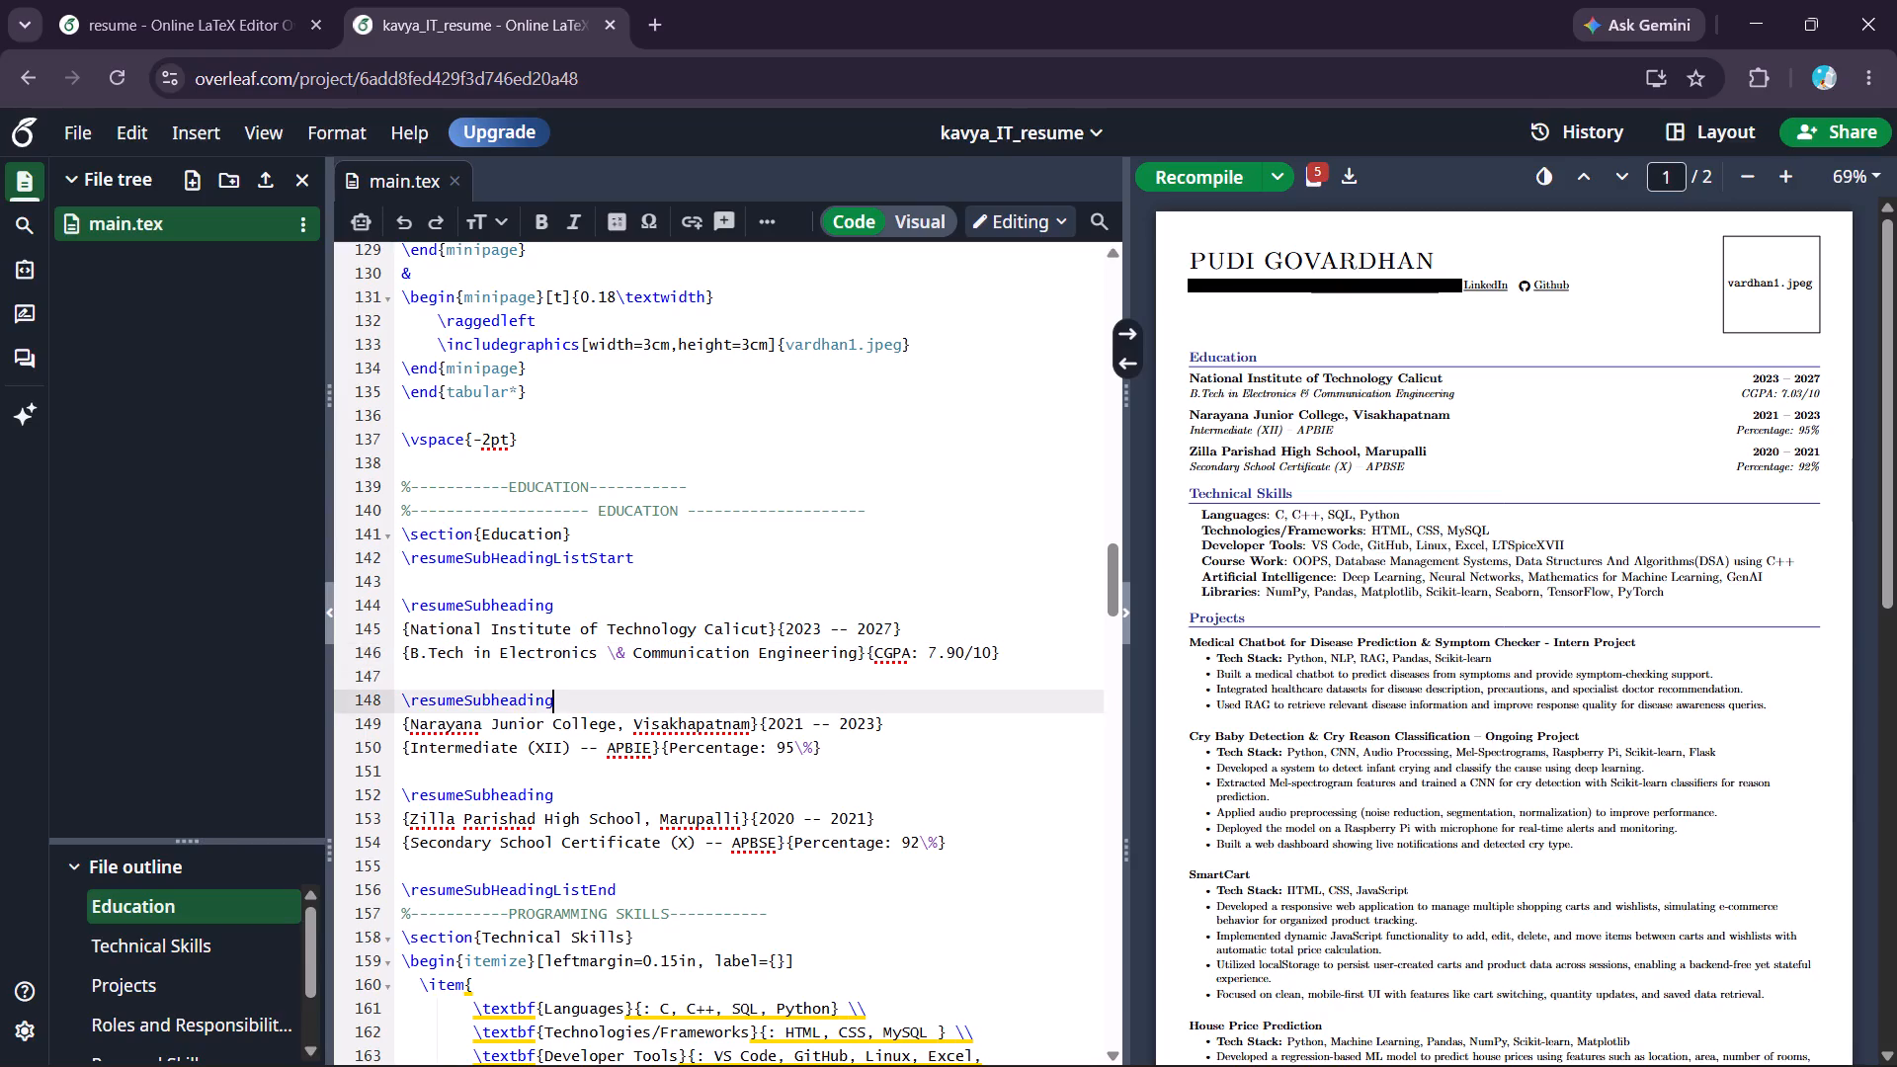
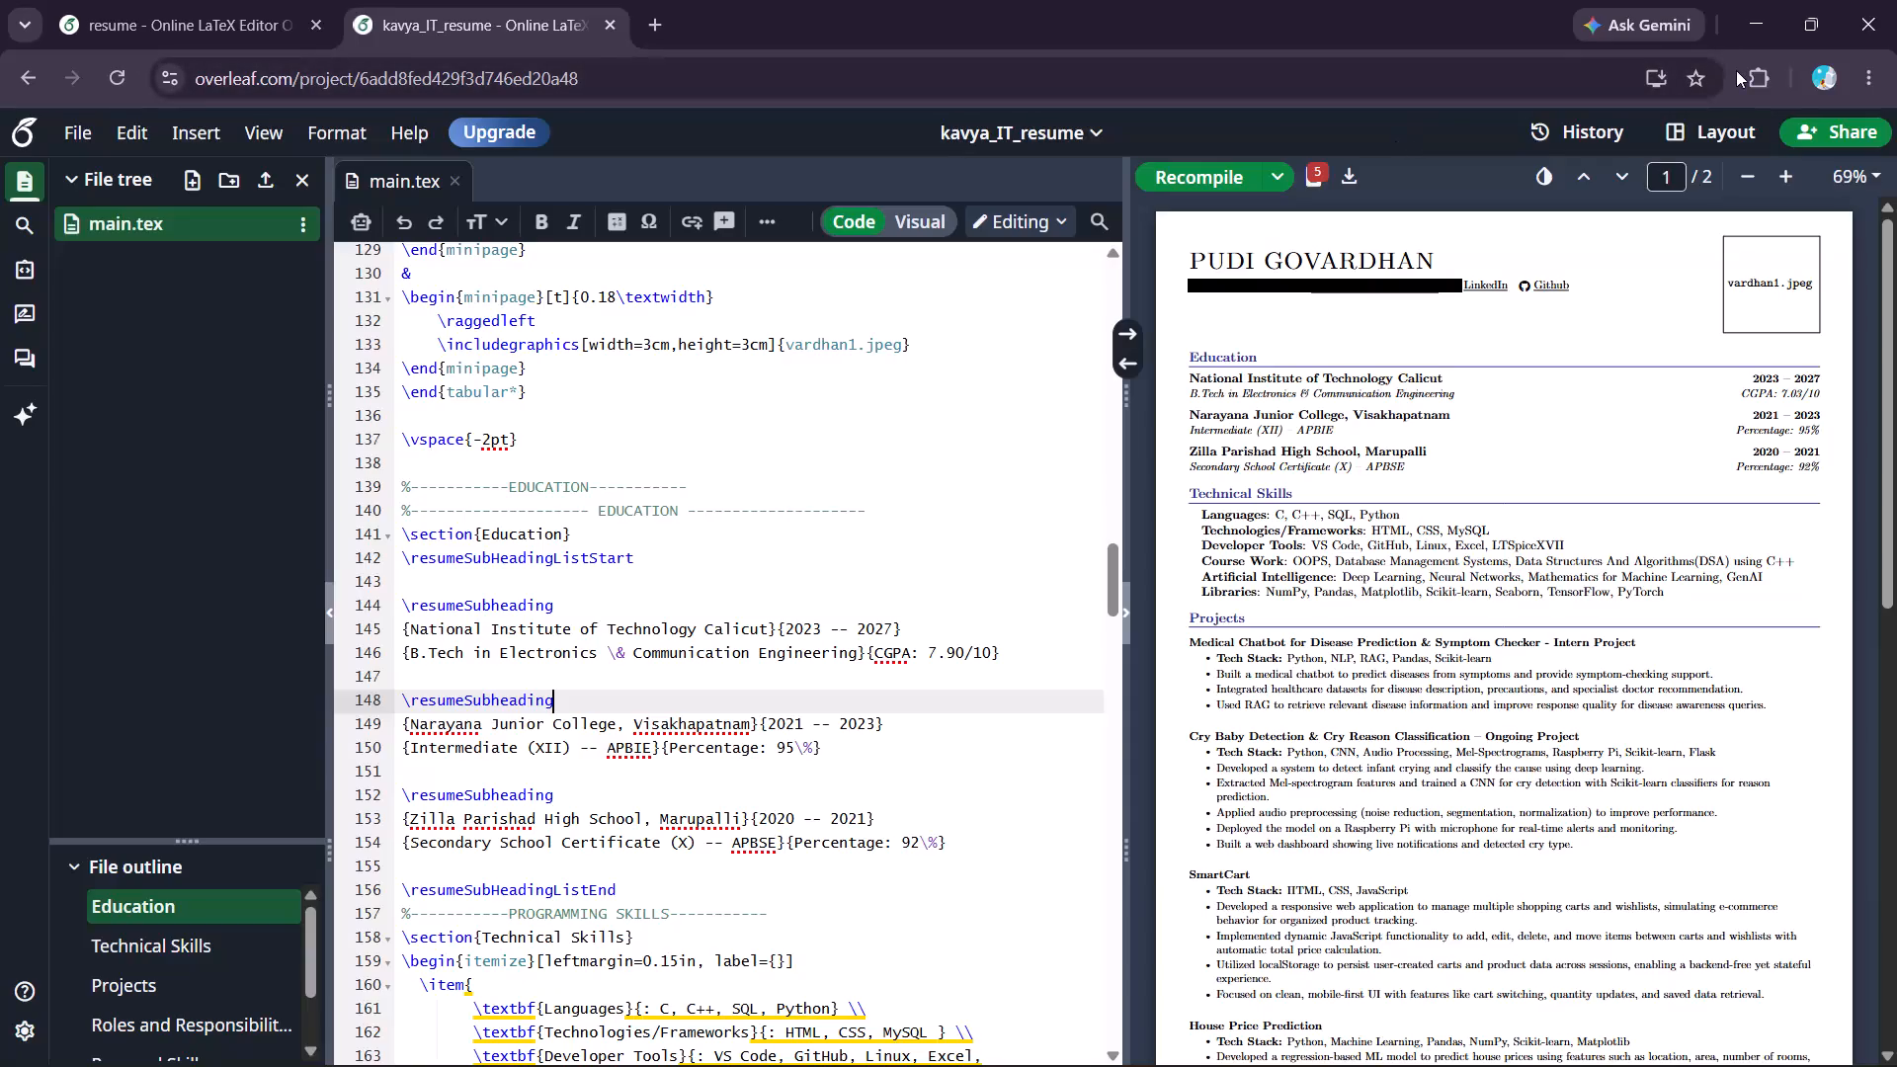
# Look through the recent documents list in Word, close it, and return to the resume project in Chrome.
pyautogui.click(1736, 12)
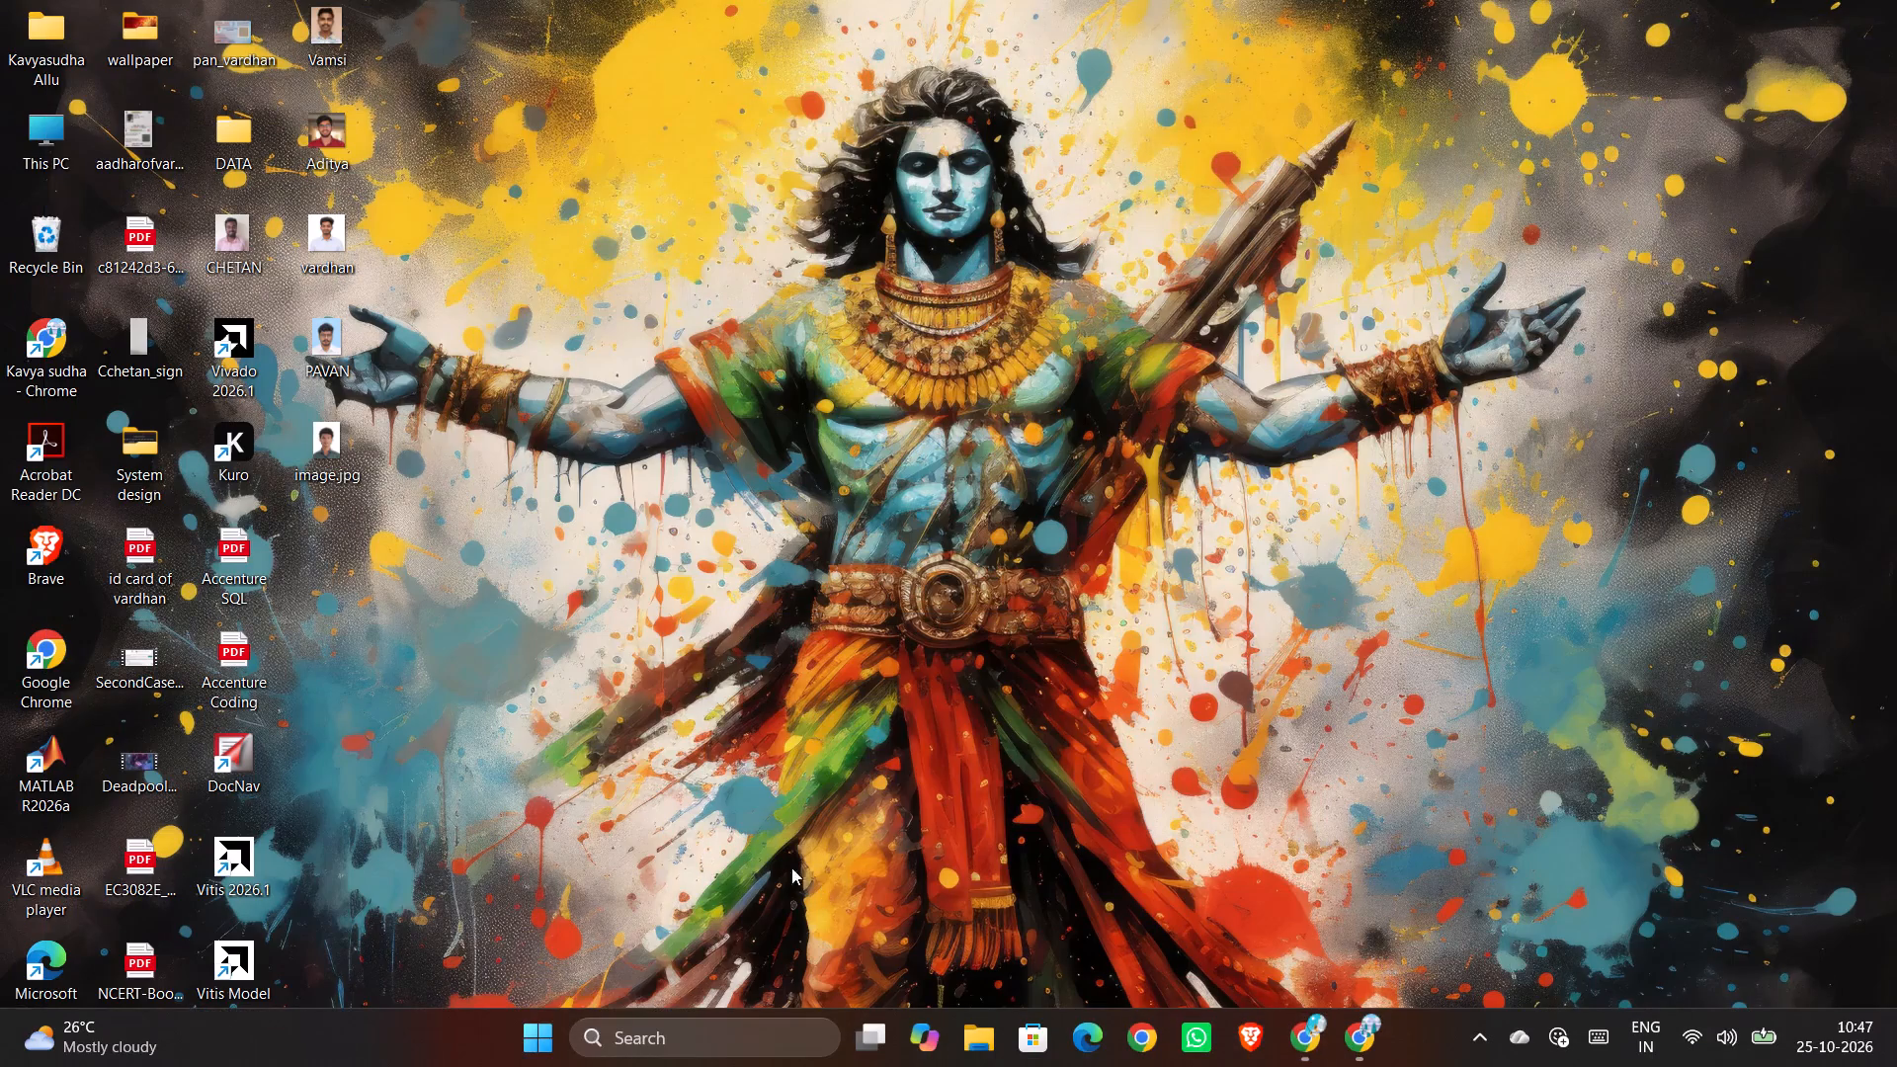
pyautogui.click(518, 1035)
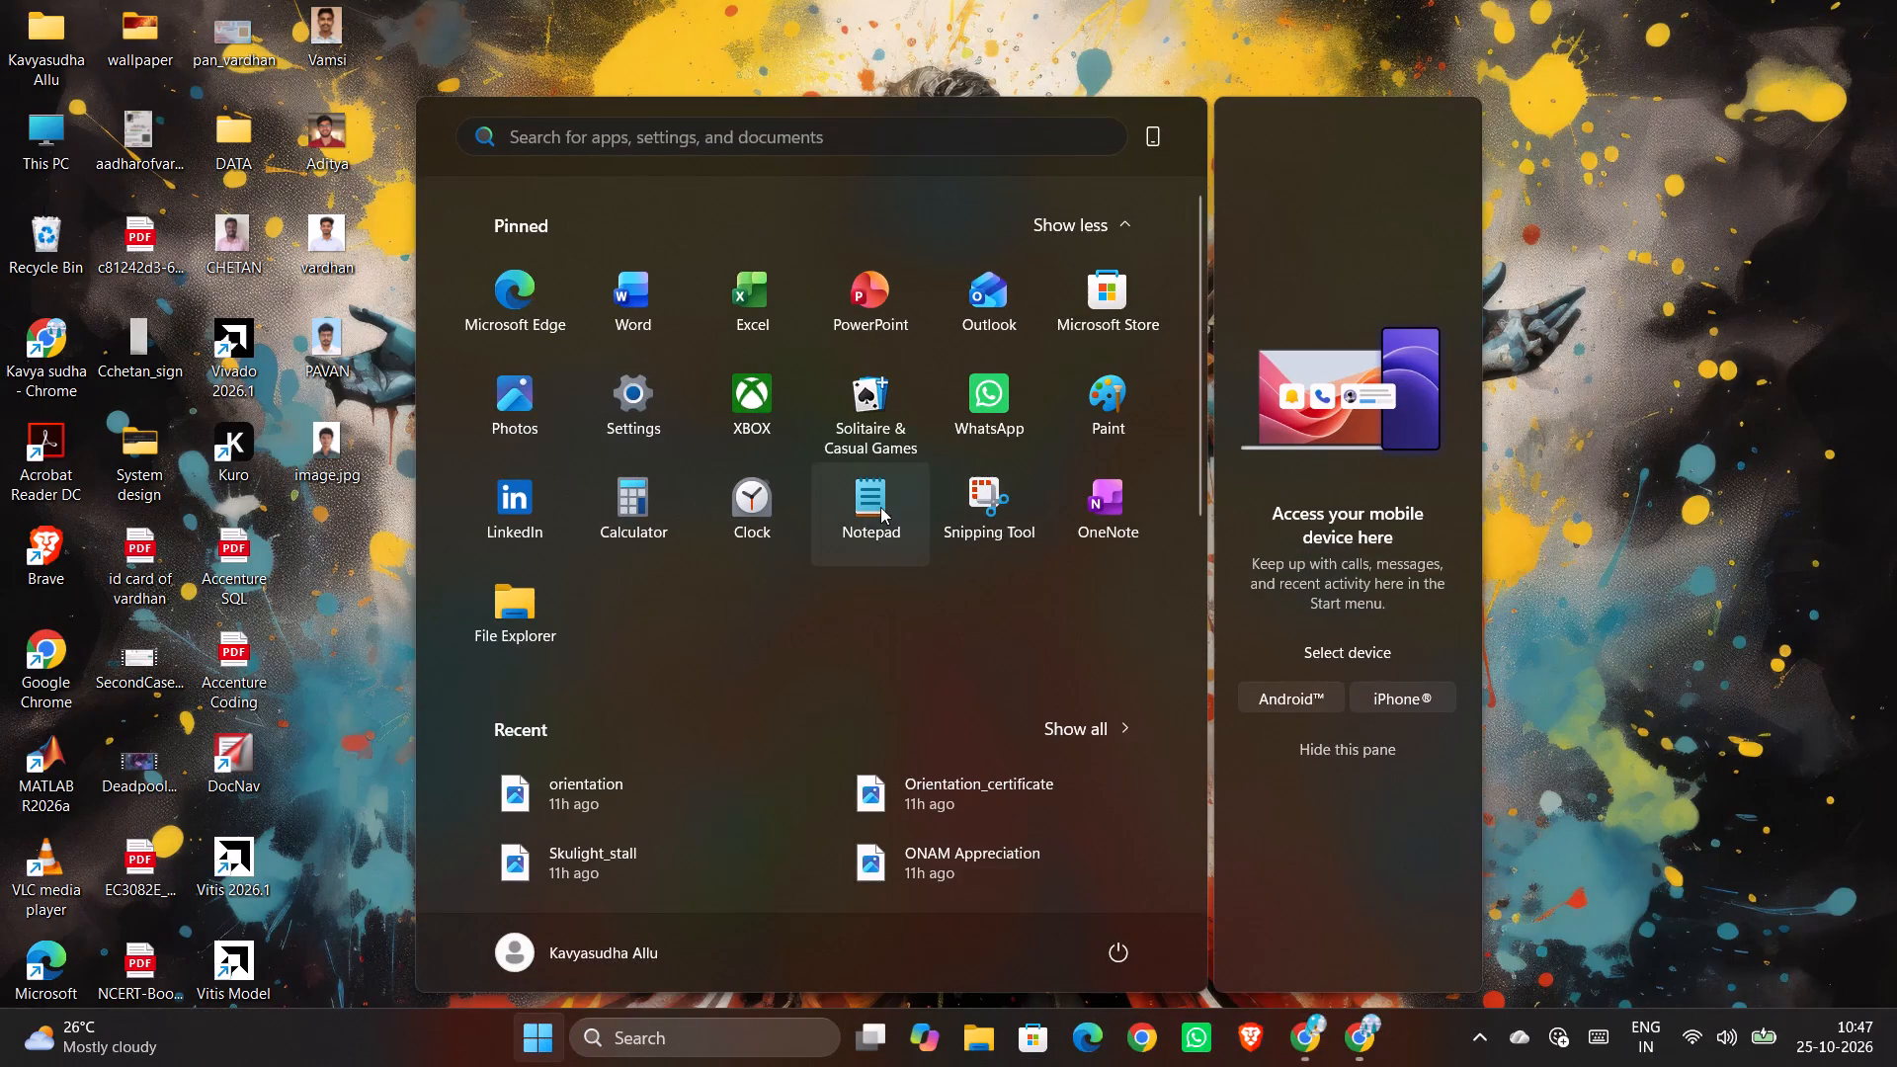
pyautogui.doubleClick(639, 308)
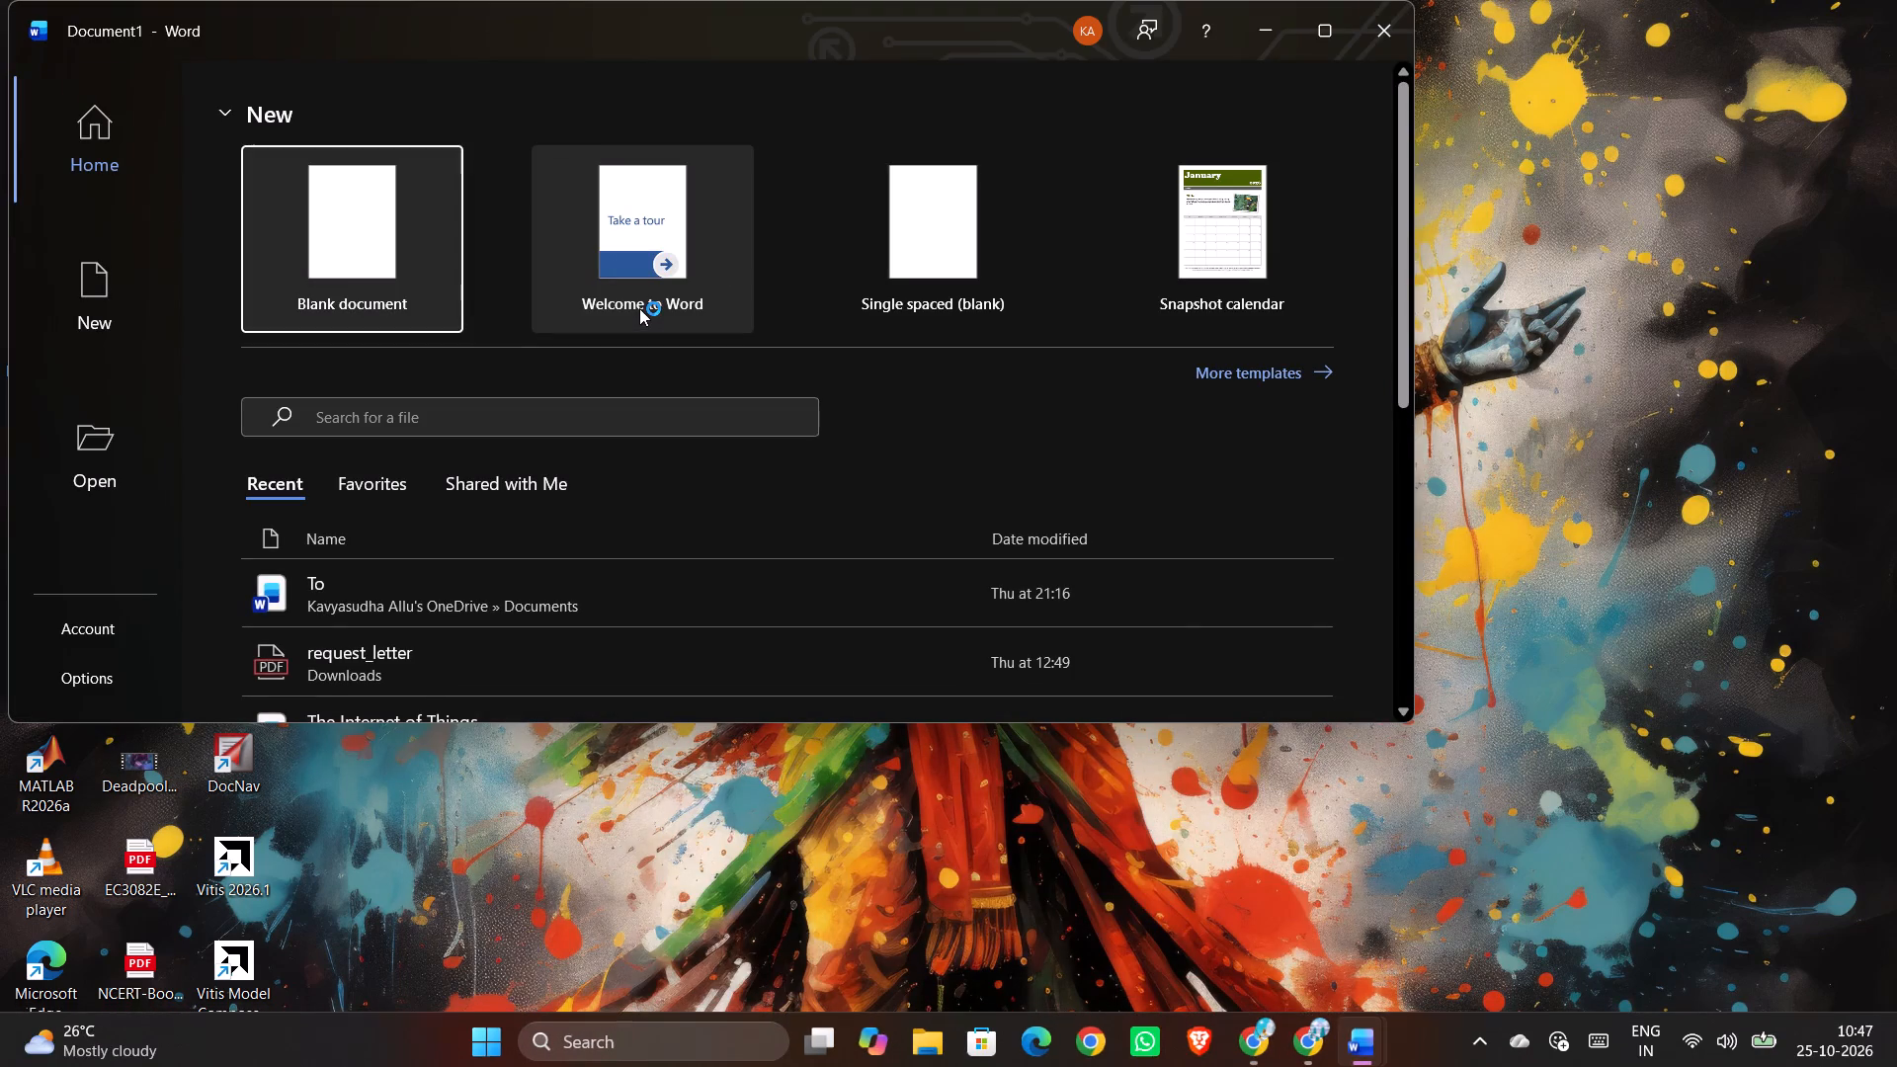
pyautogui.scroll(-1, 697, 567)
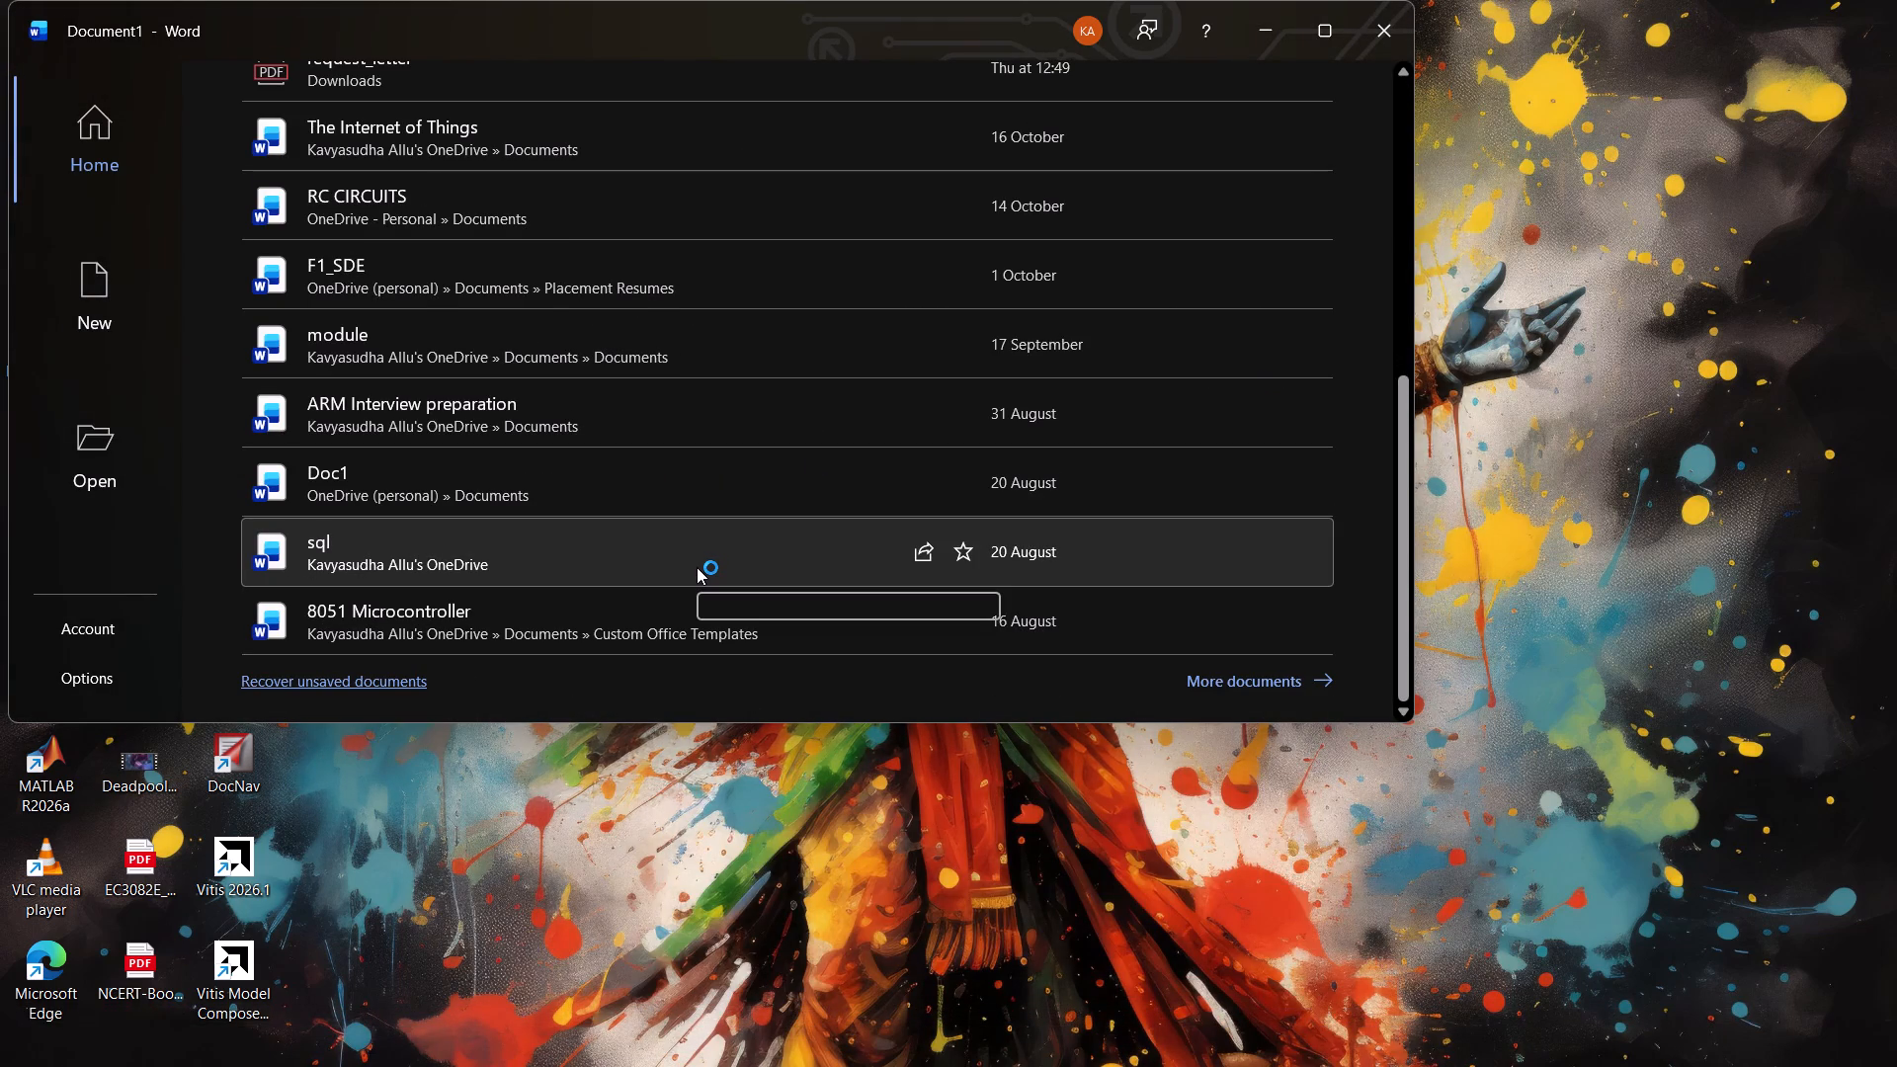
pyautogui.scroll(2, 637, 301)
pyautogui.scroll(-1, 637, 301)
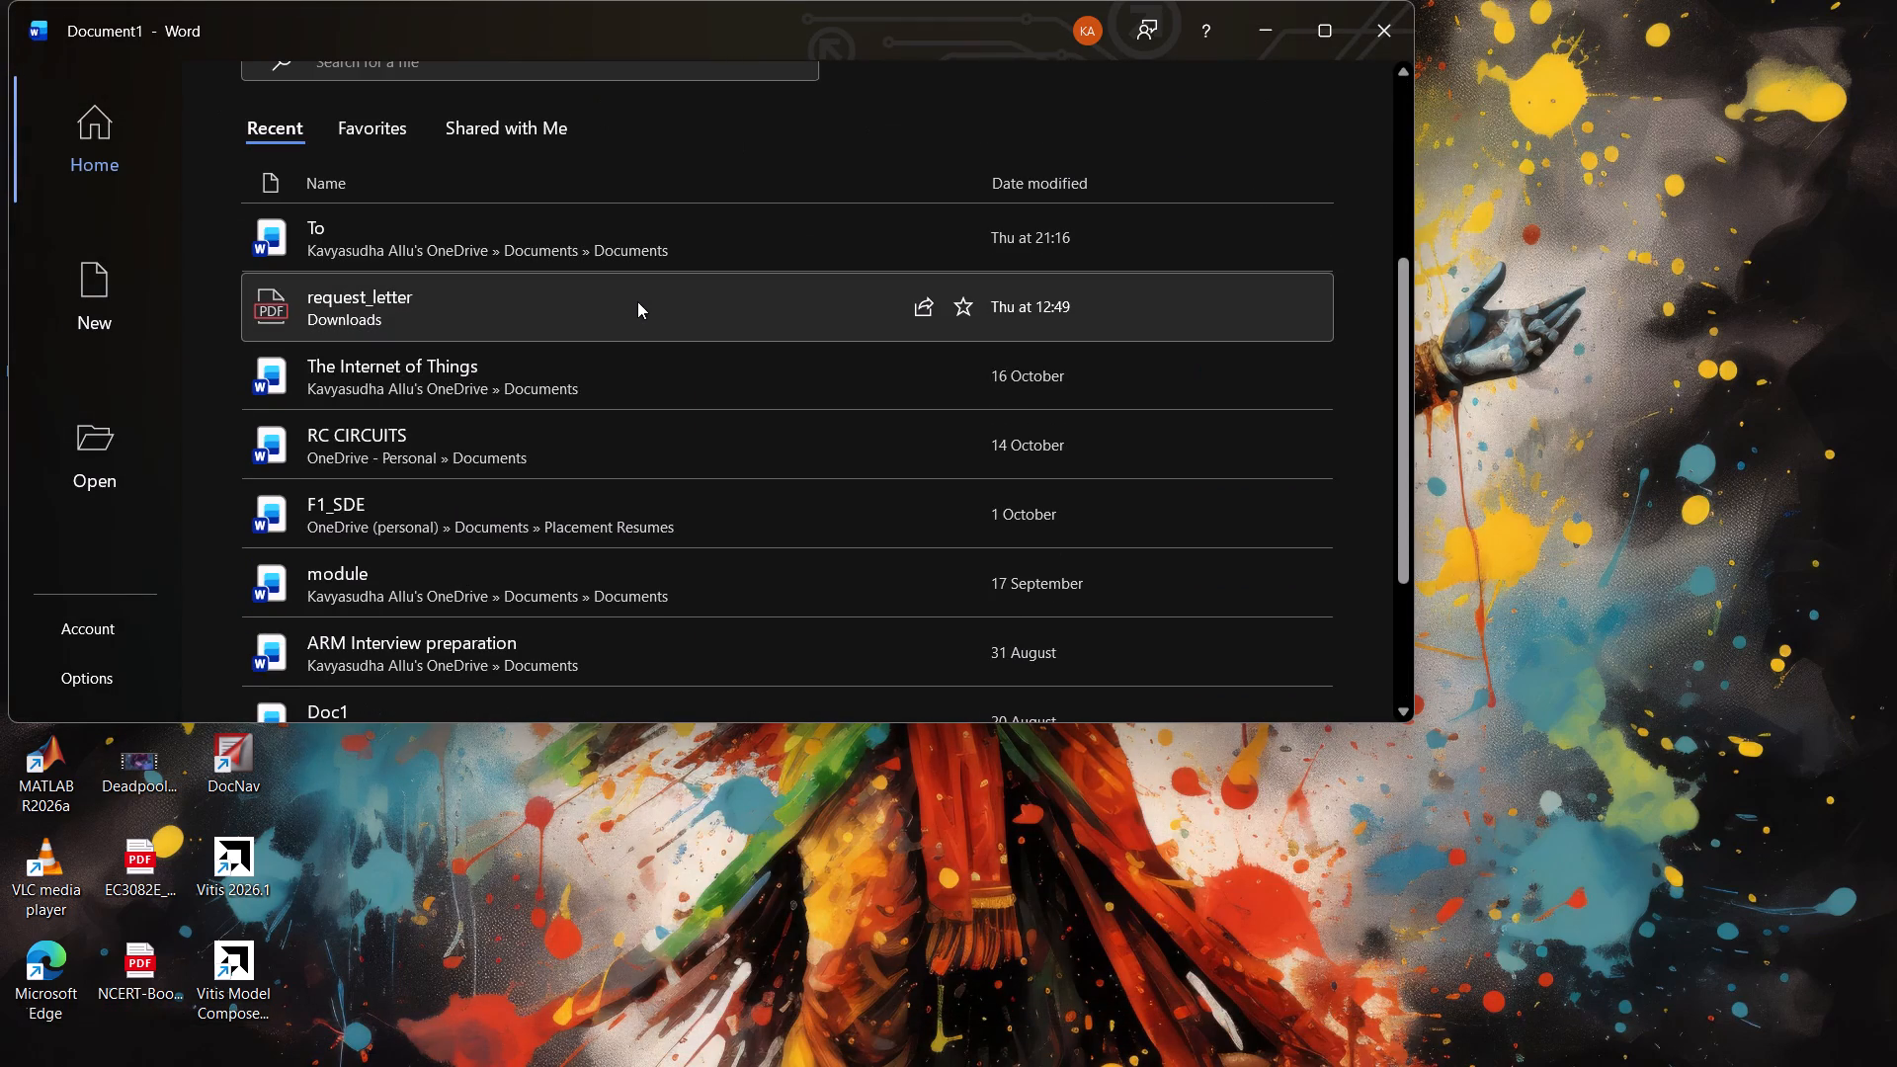
pyautogui.scroll(-1, 637, 301)
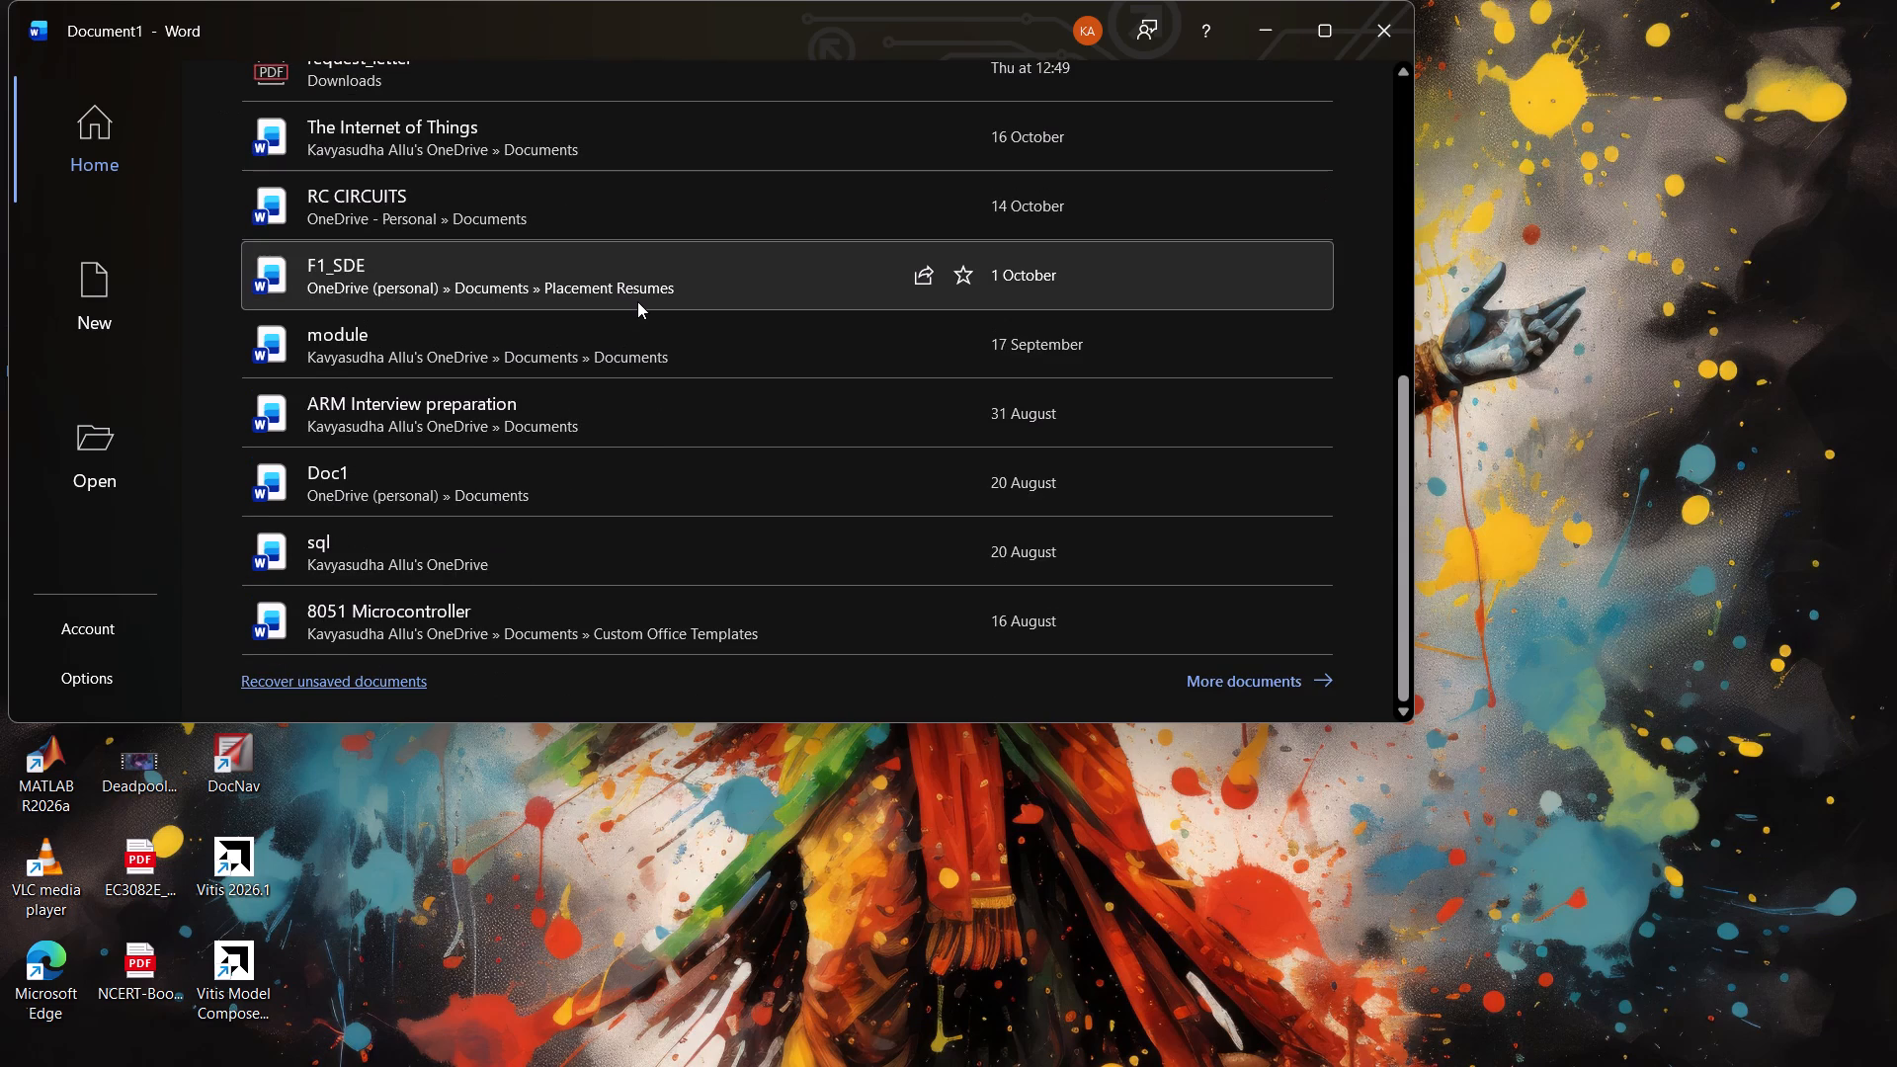
pyautogui.click(1369, 28)
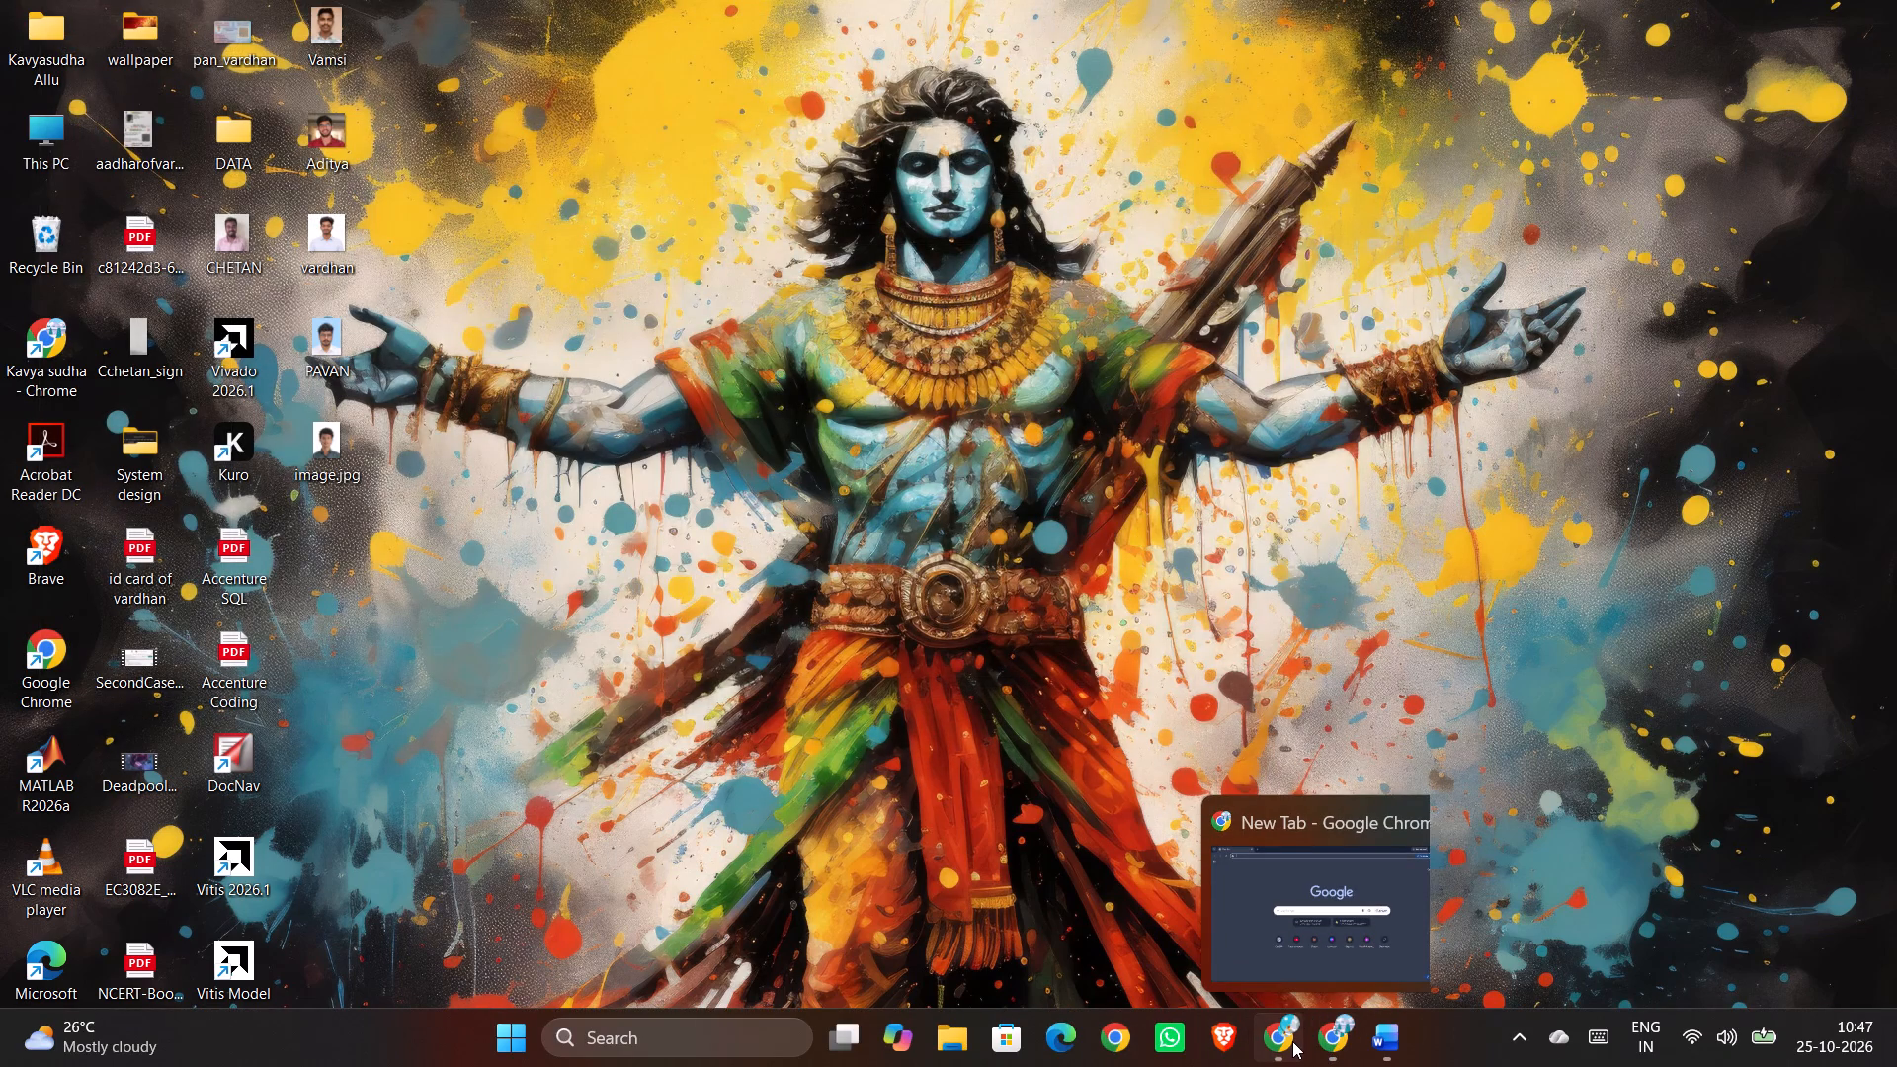
pyautogui.click(1292, 1041)
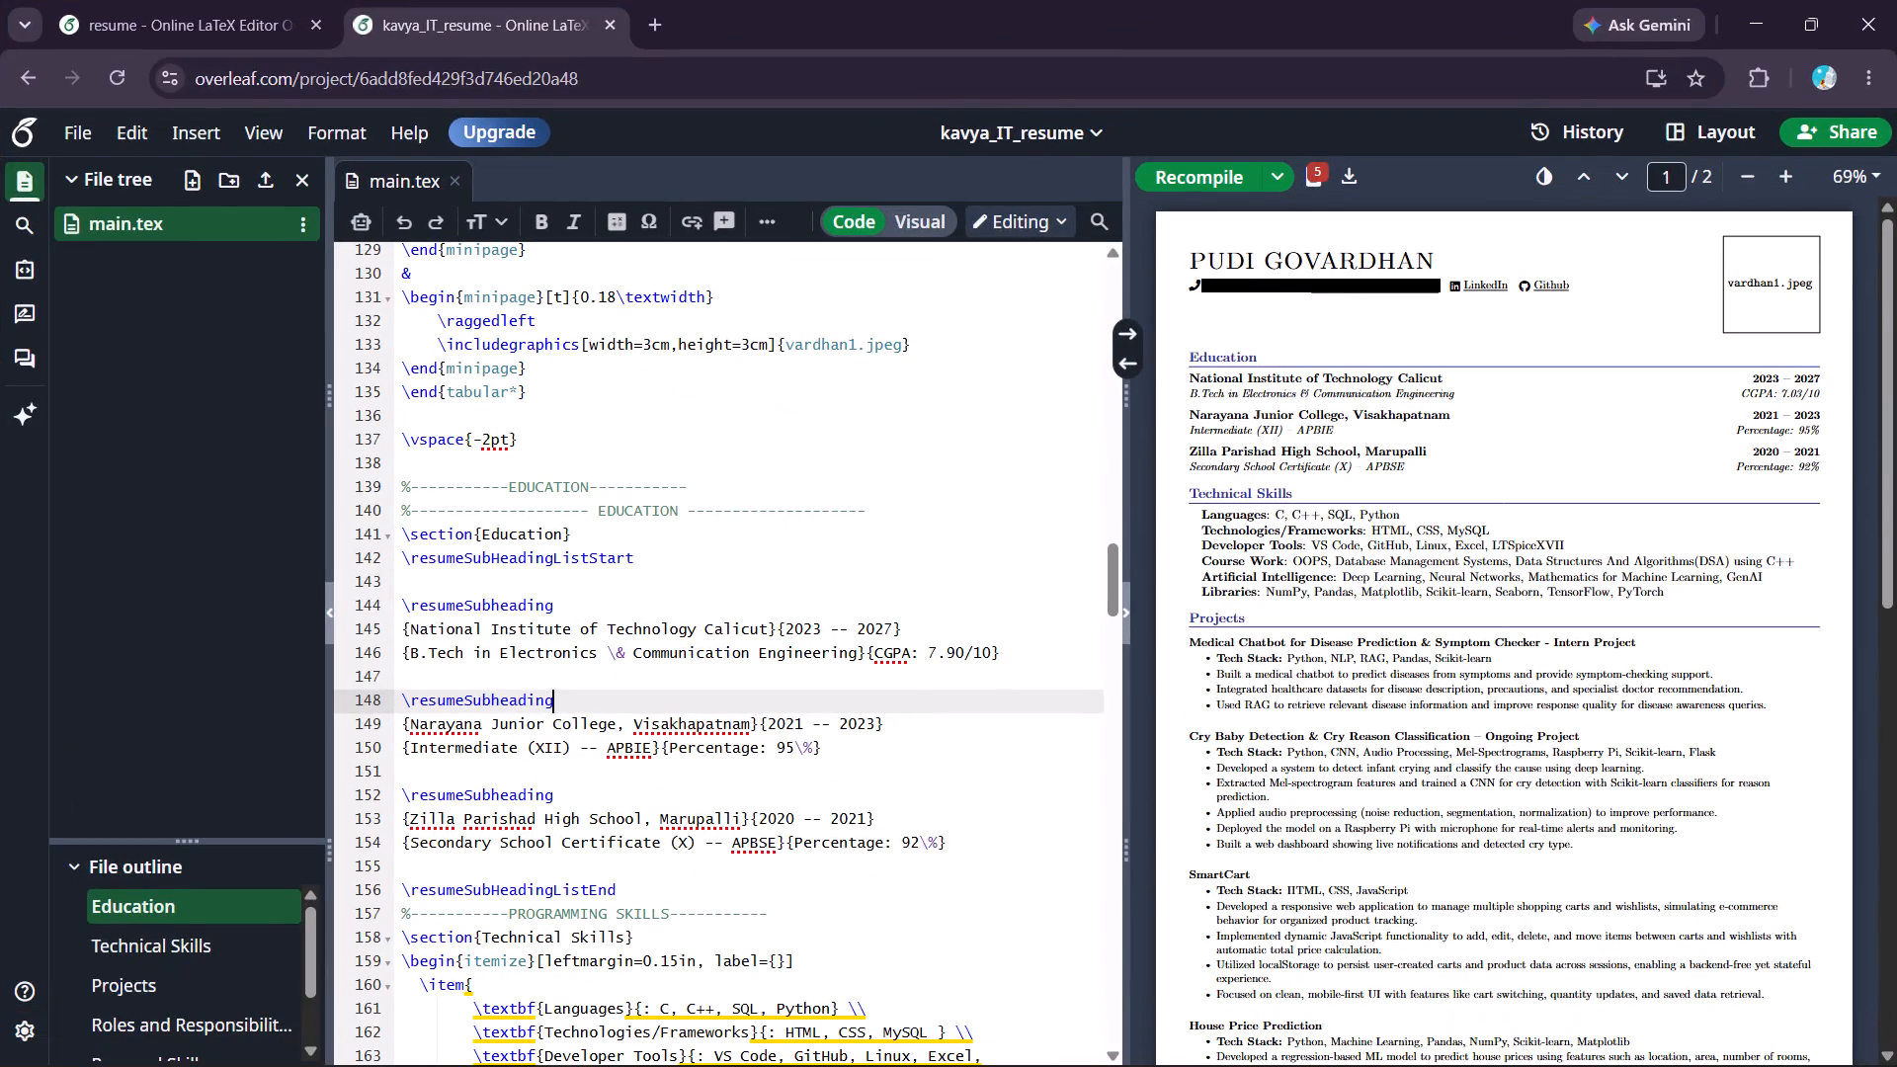
# Open the Kavya_vguard_resume project from the Overleaf project list in place of the old resume project.
pyautogui.click(201, 29)
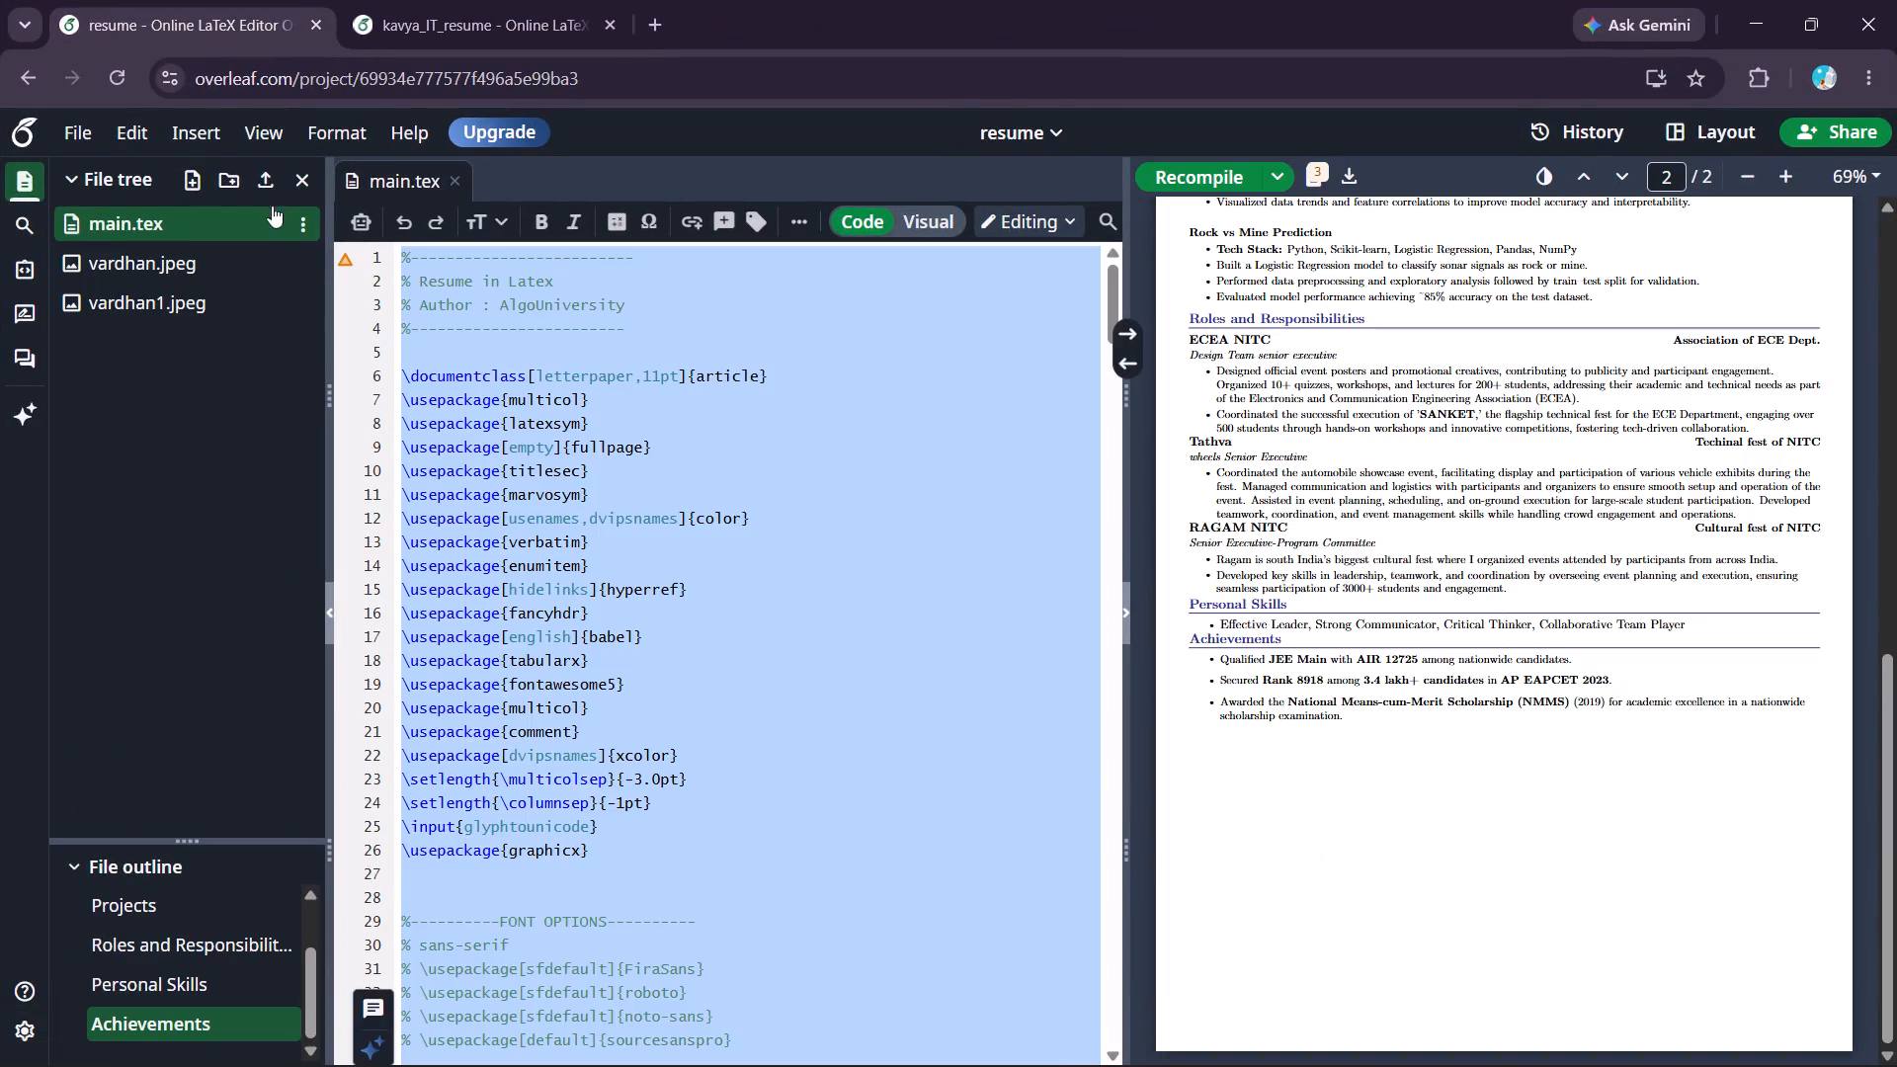
pyautogui.click(27, 90)
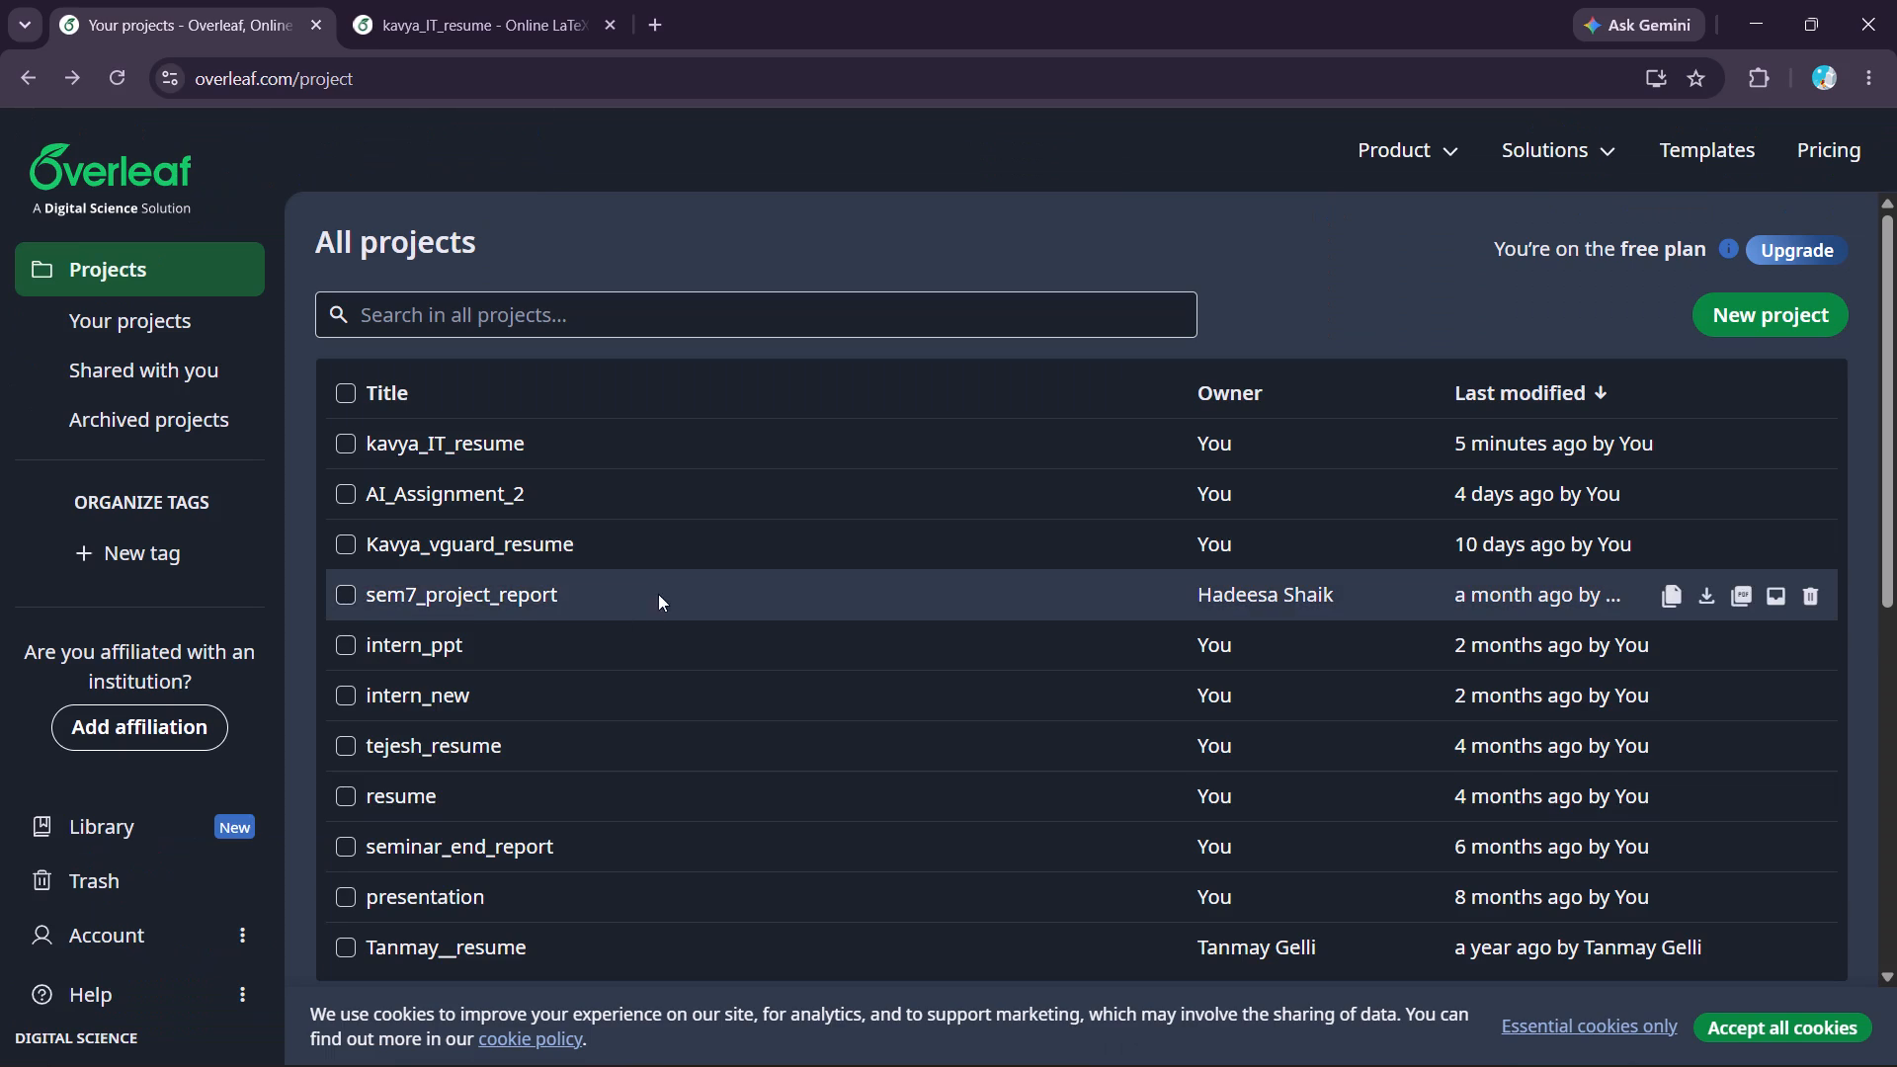
pyautogui.doubleClick(550, 538)
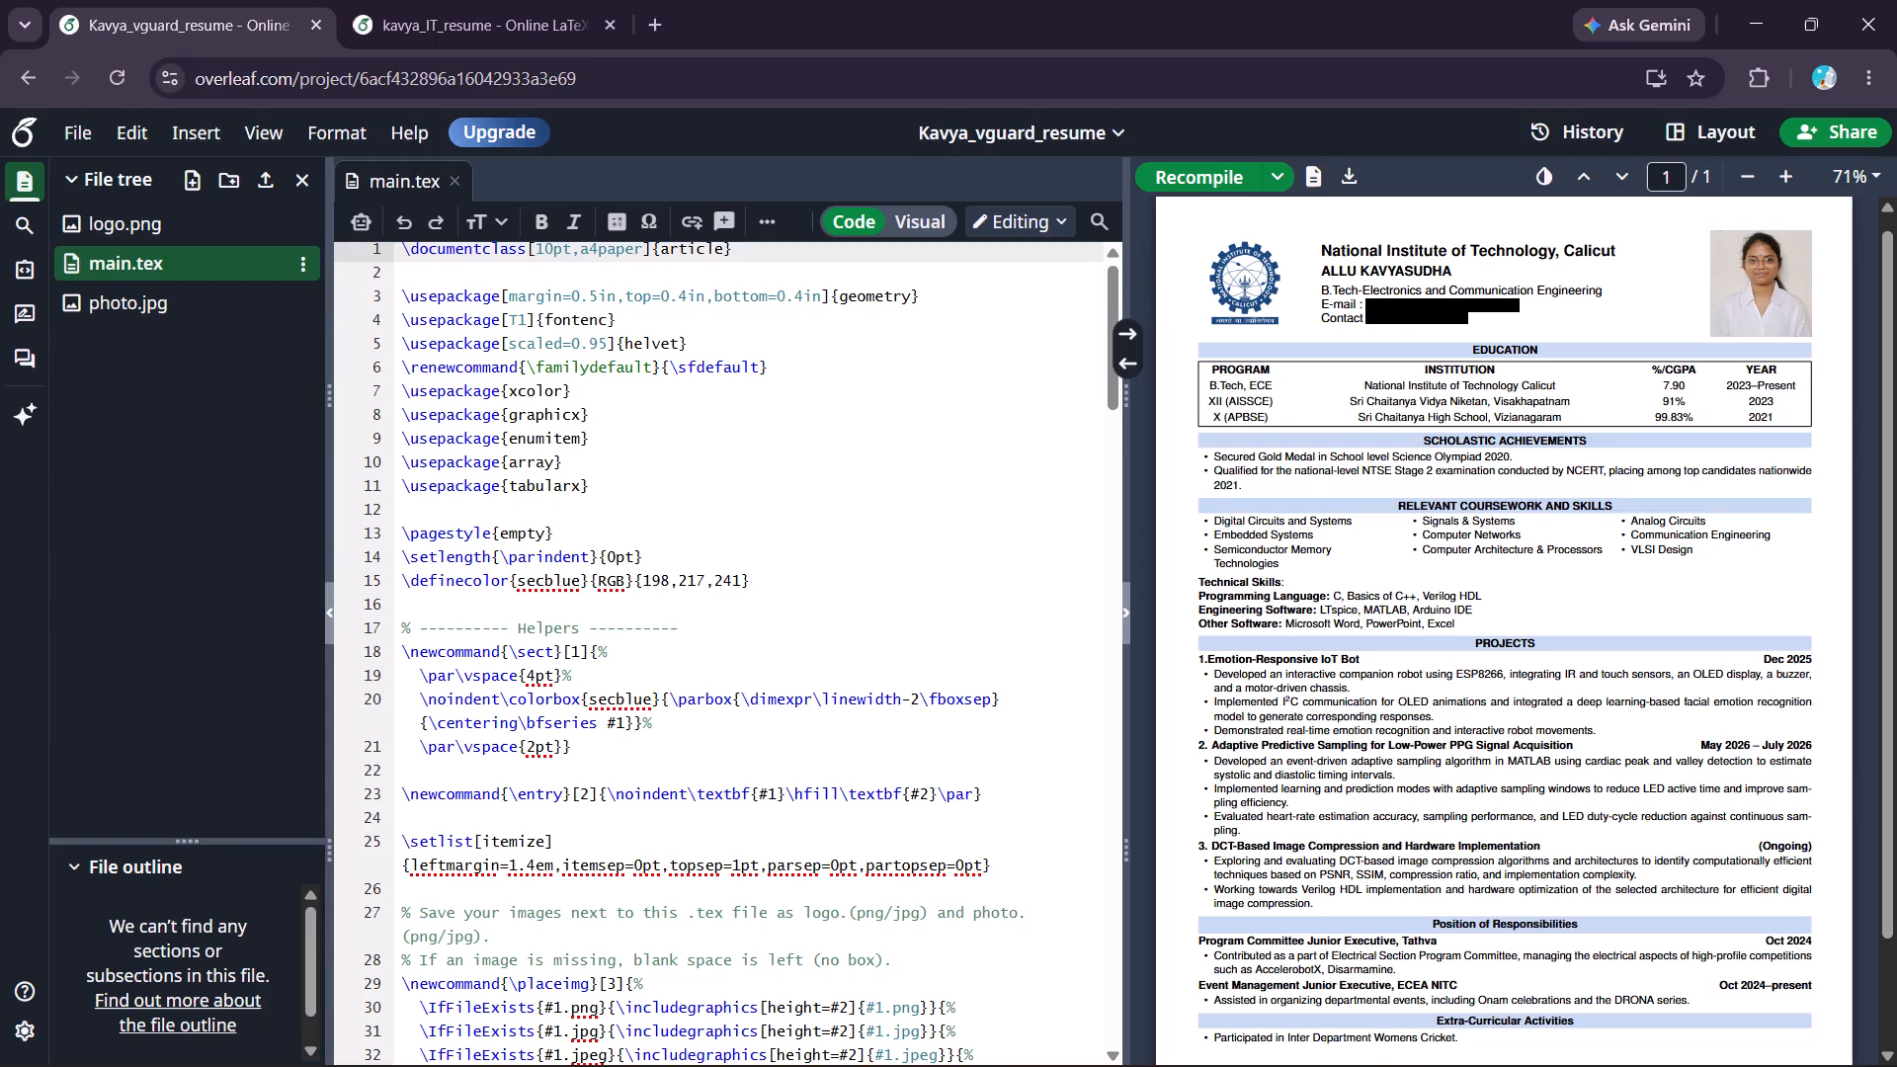
# Replace the board name in kavya_IT_resume's Intermediate (XII) education entry with AISSCE, copied from the Education table source of Kavya_vguard_resume.
pyautogui.click(475, 30)
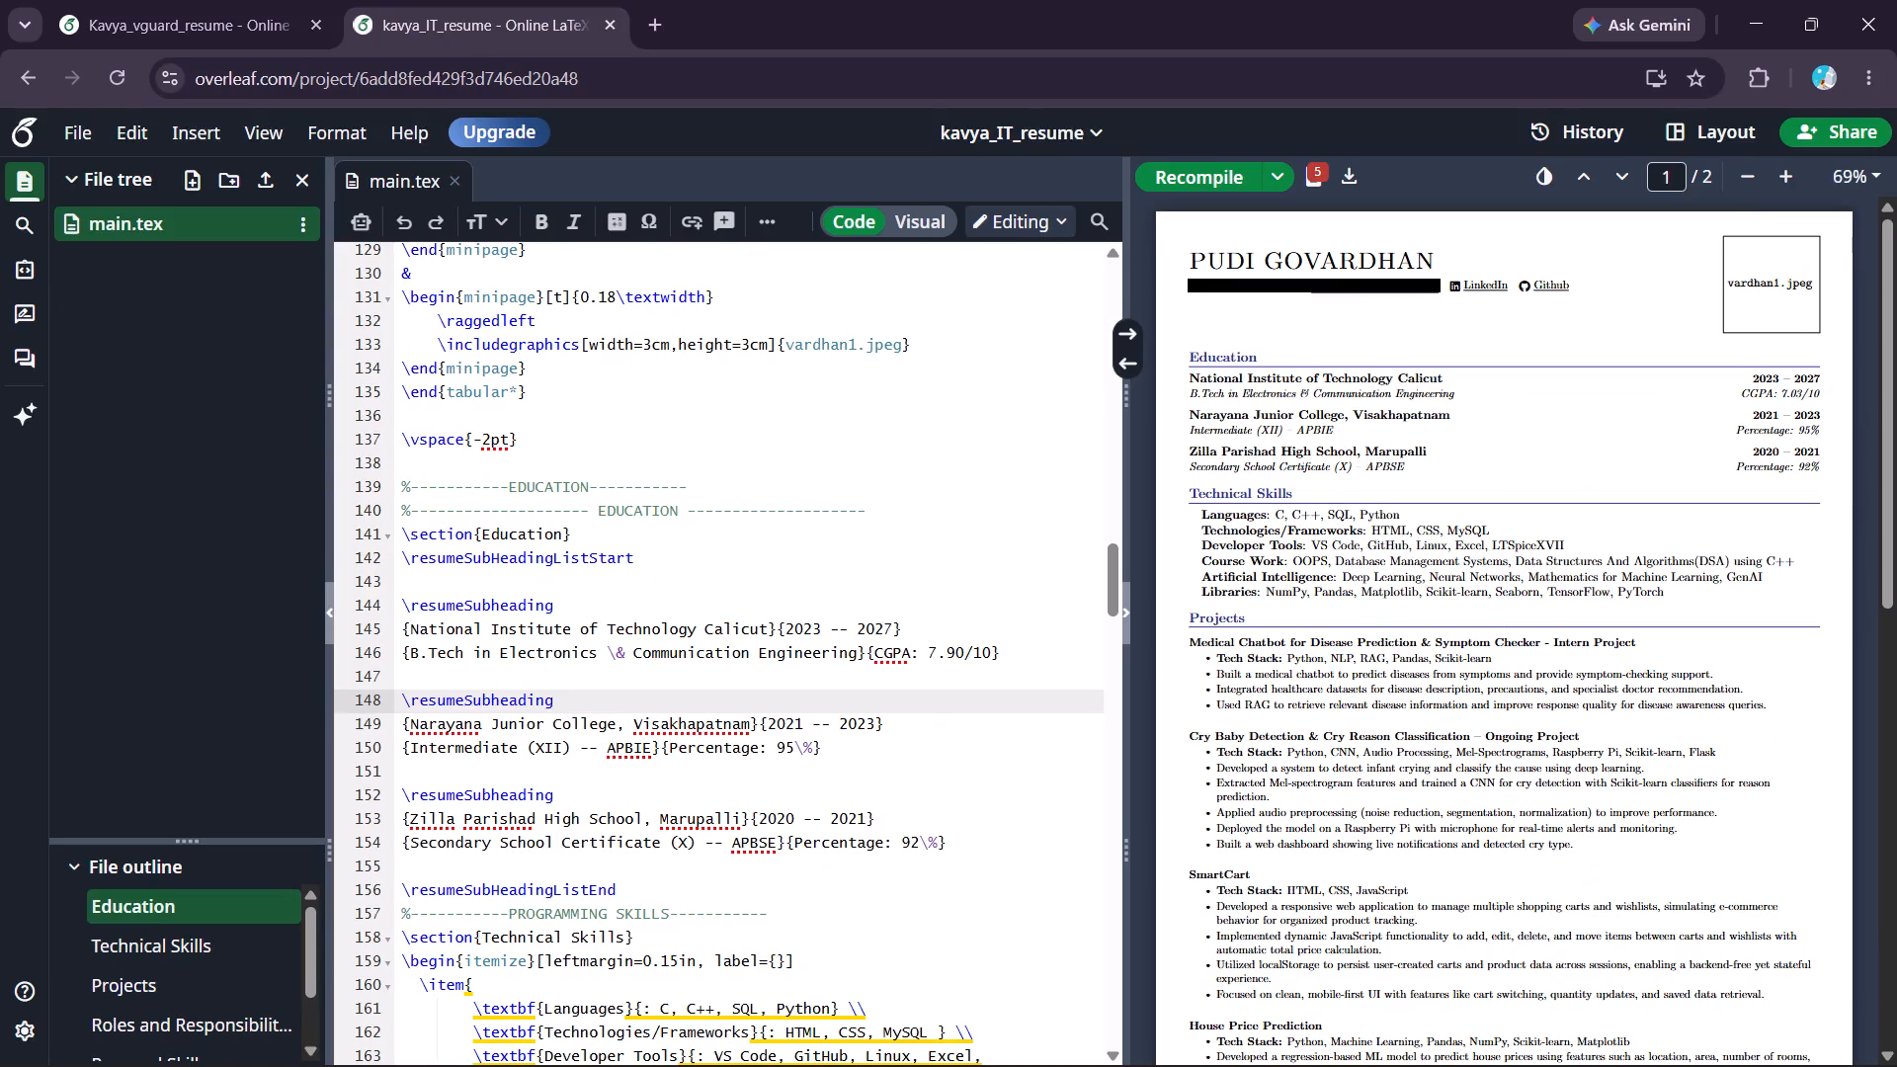
pyautogui.doubleClick(1325, 415)
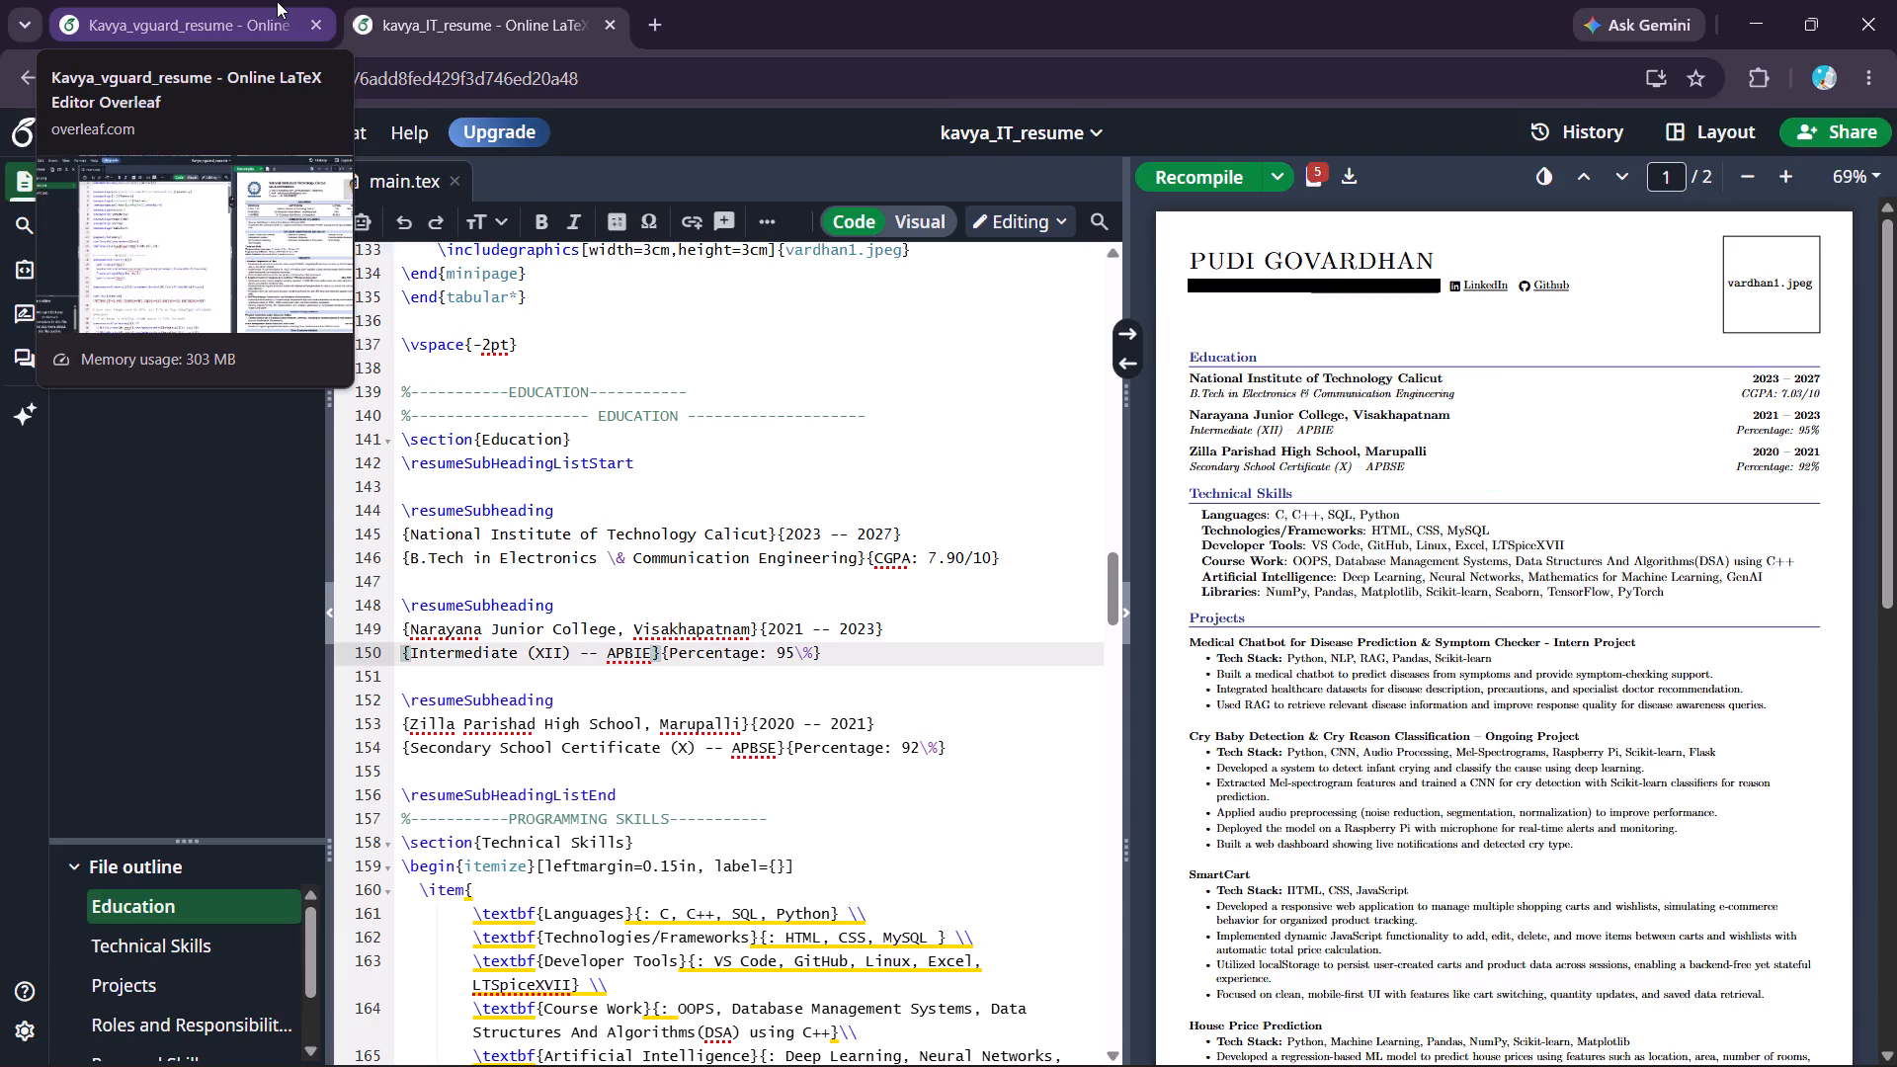
pyautogui.click(675, 666)
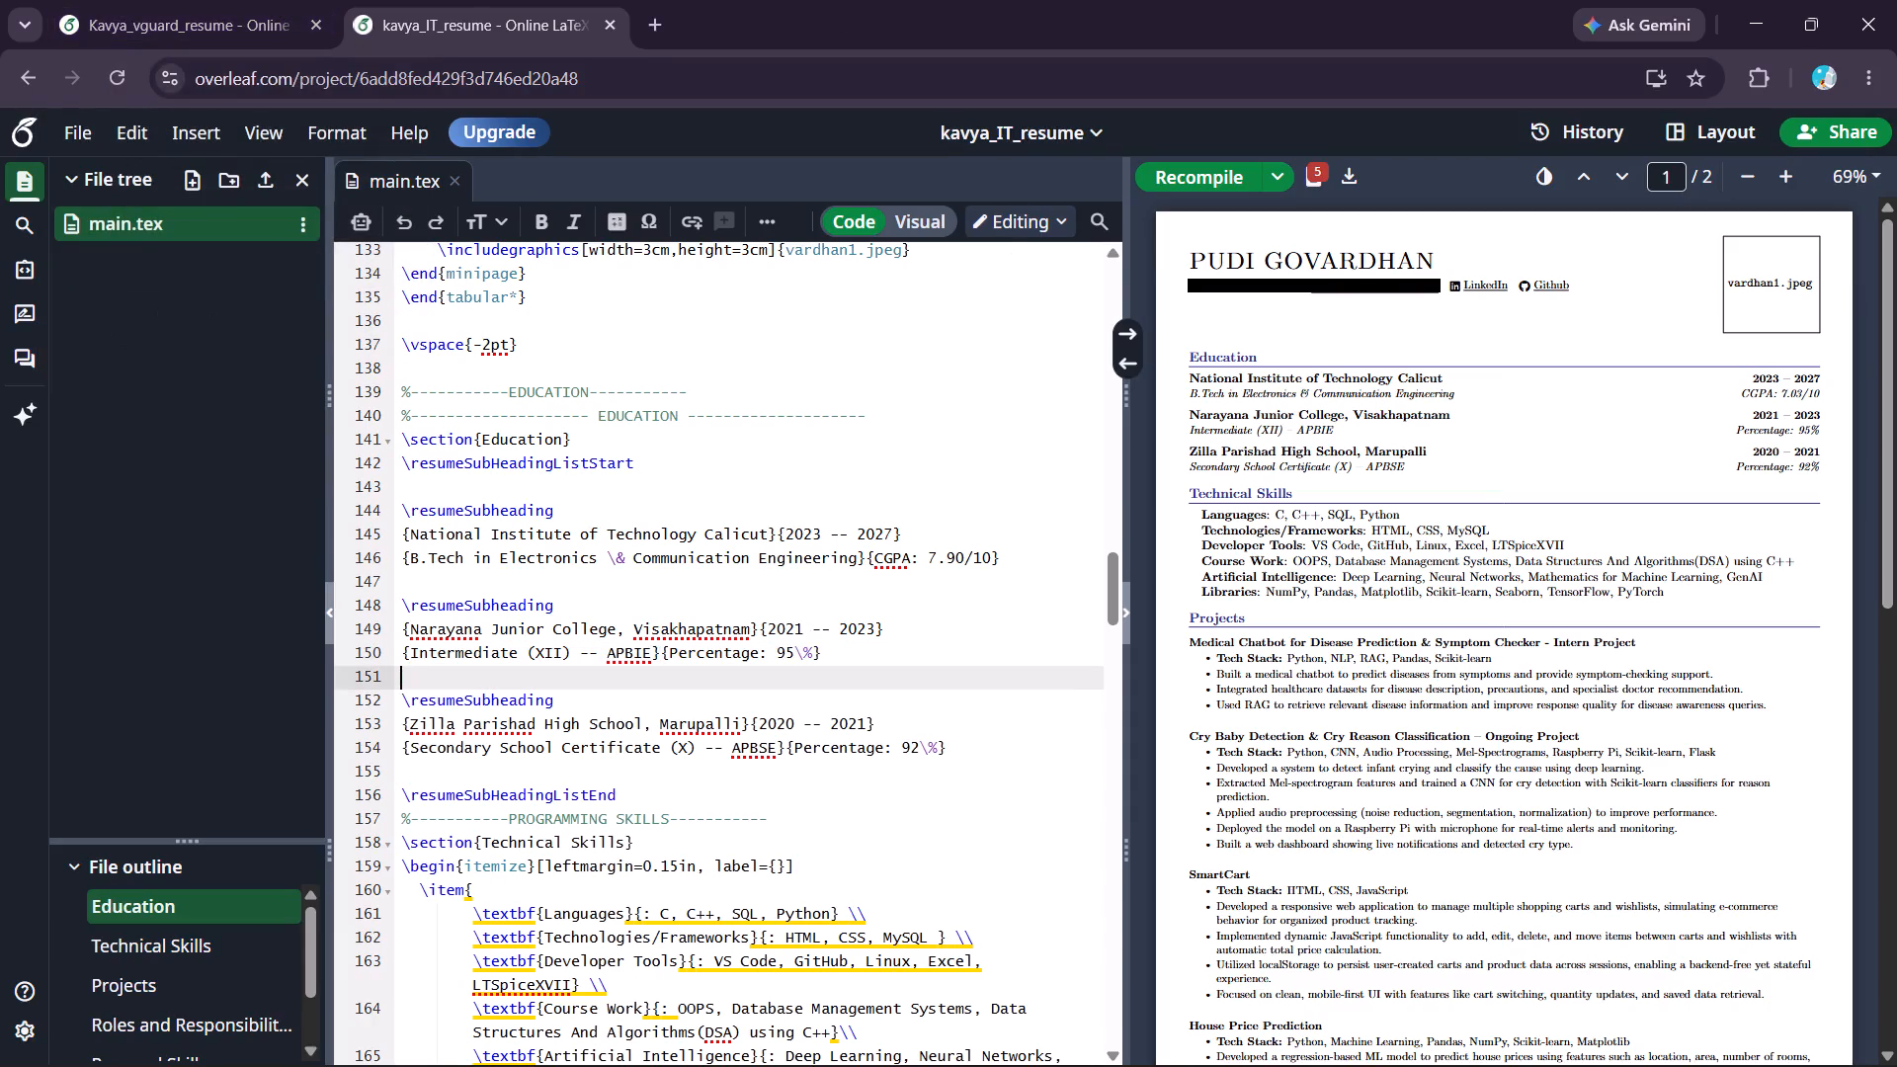
pyautogui.click(225, 33)
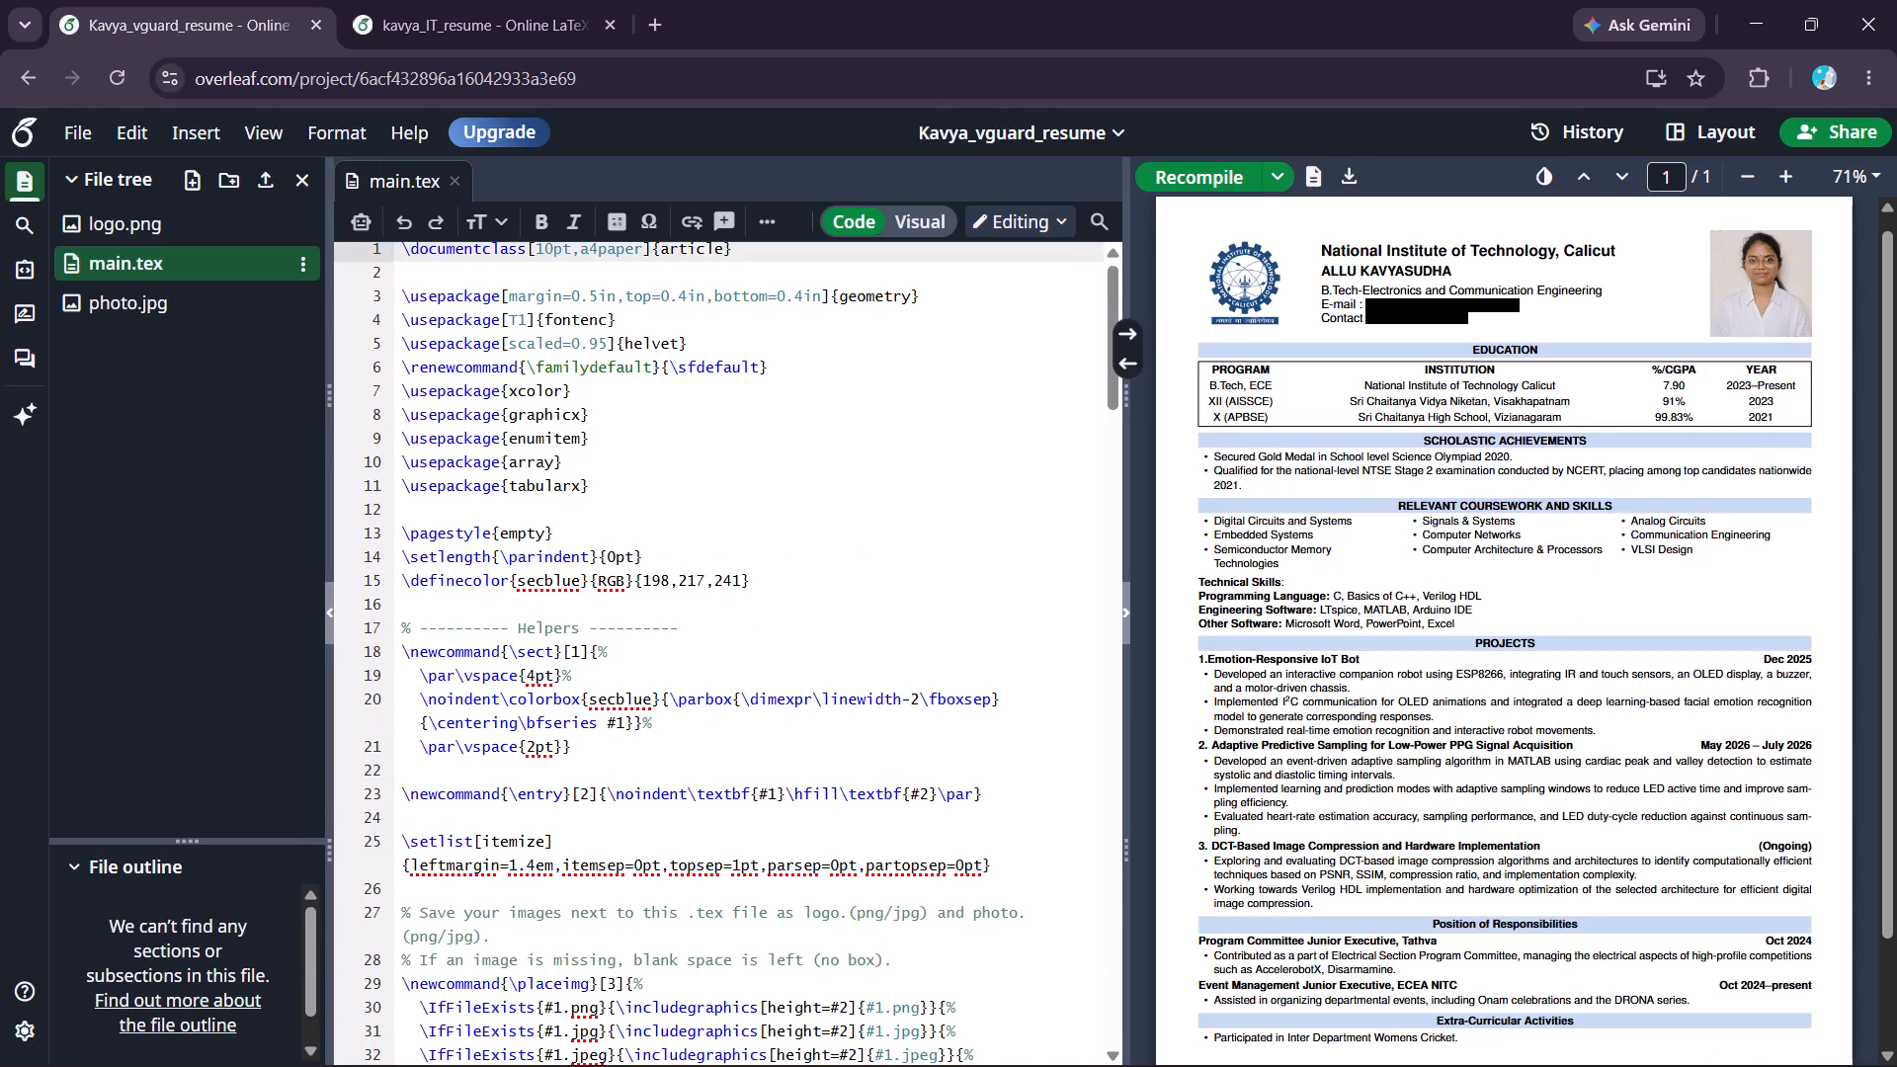
pyautogui.scroll(1, 742, 756)
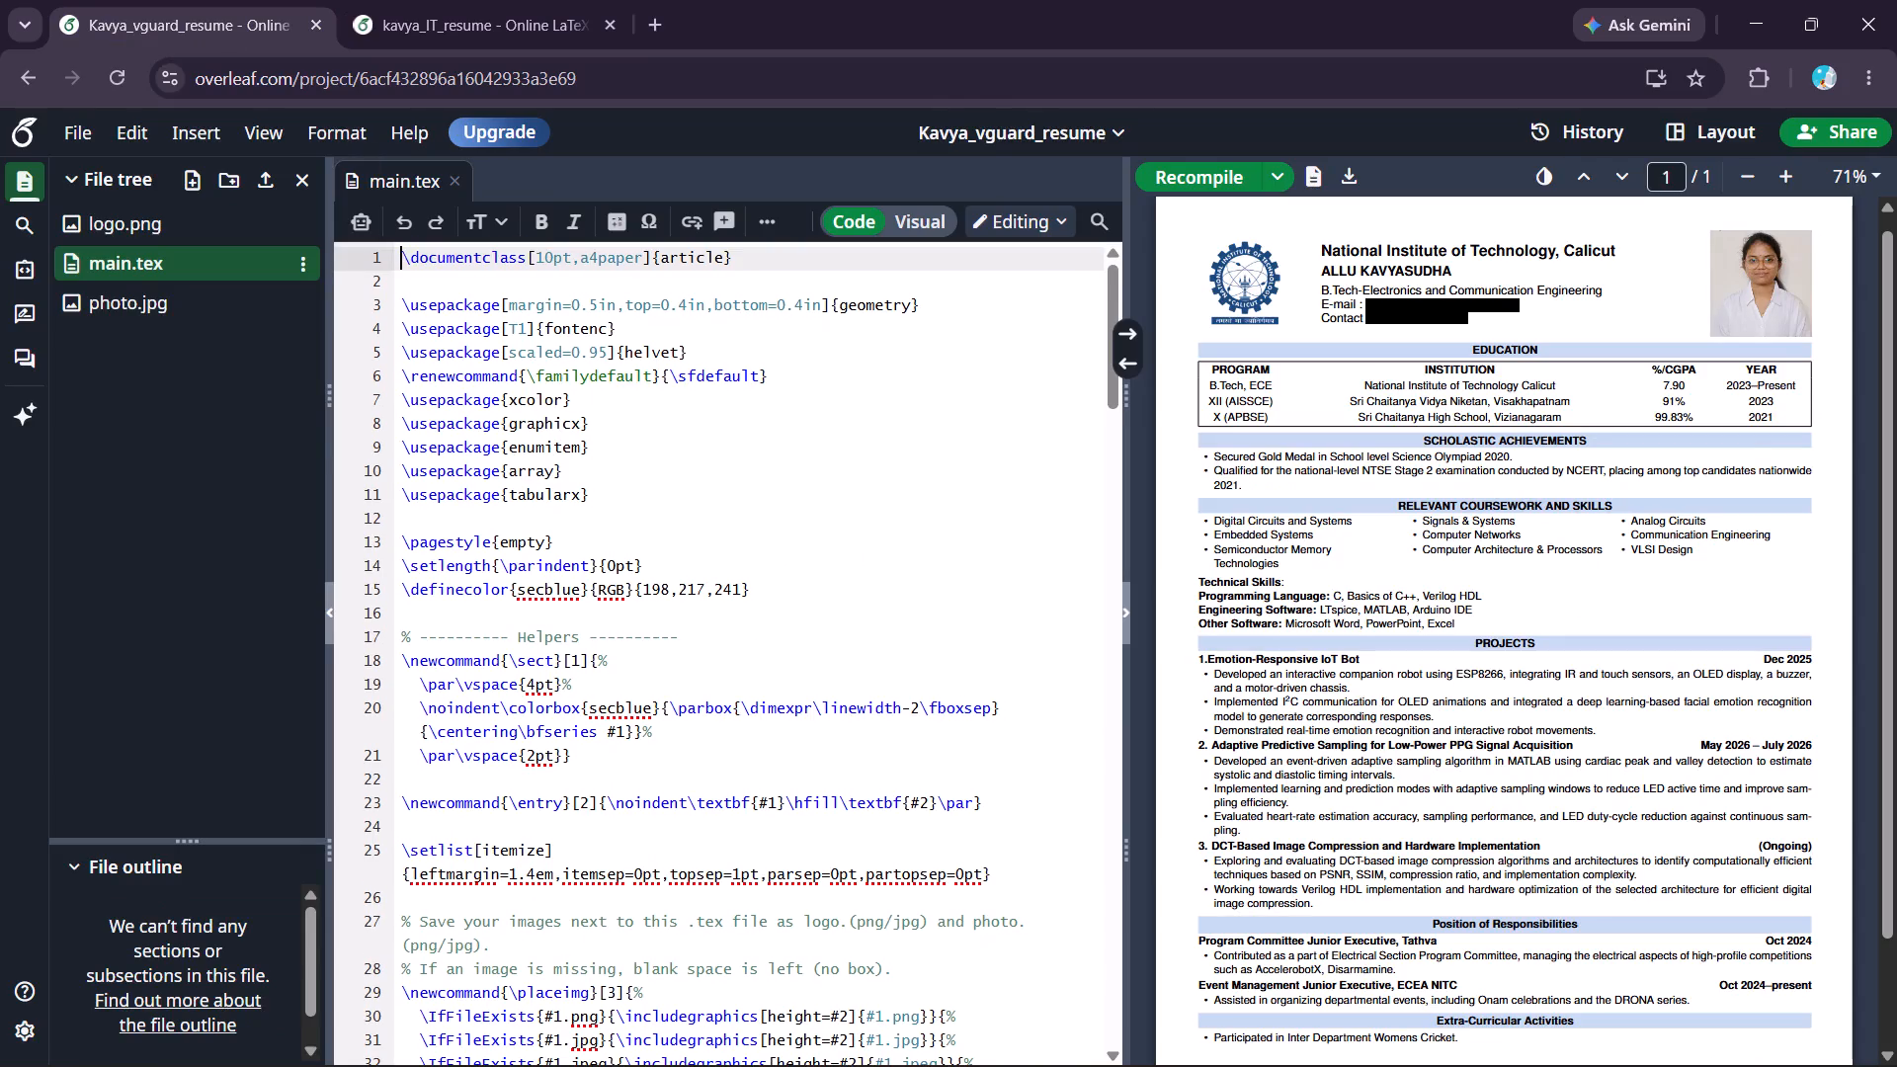
pyautogui.scroll(-3, 742, 756)
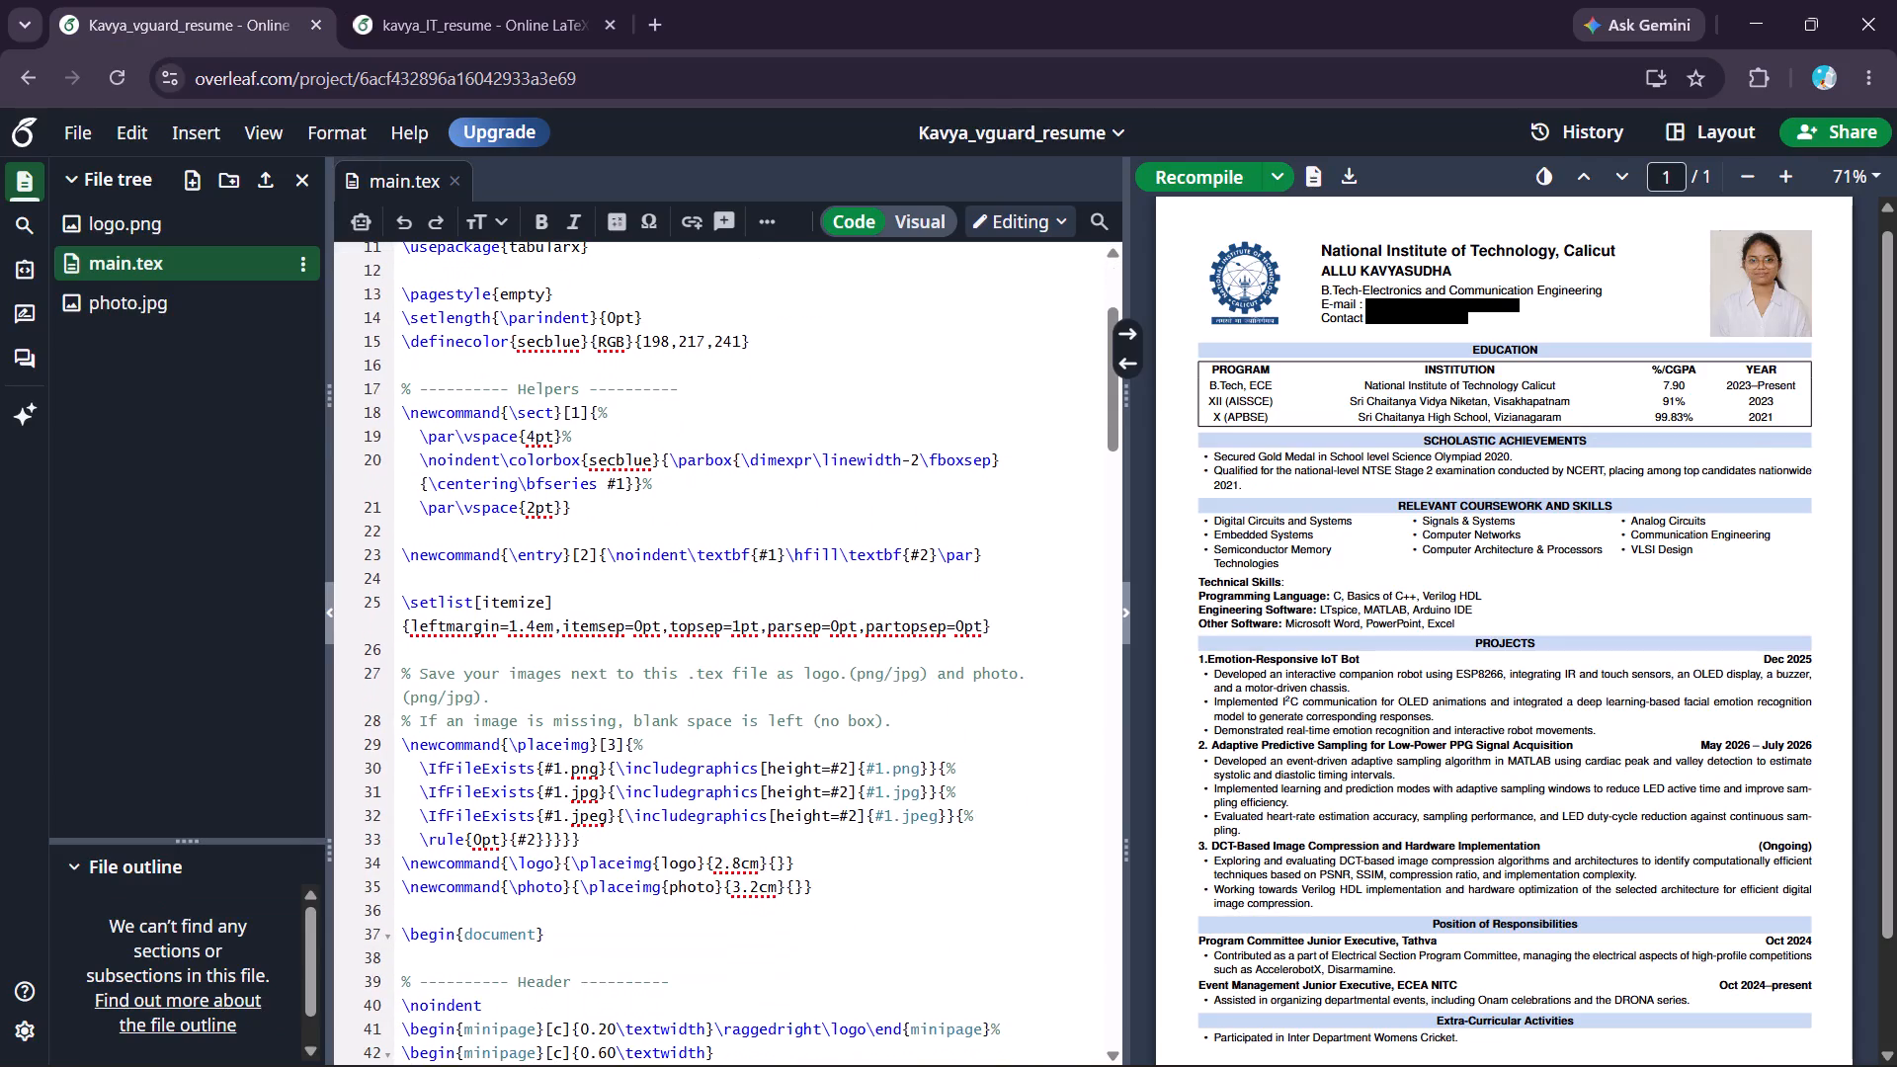
pyautogui.scroll(-1, 742, 756)
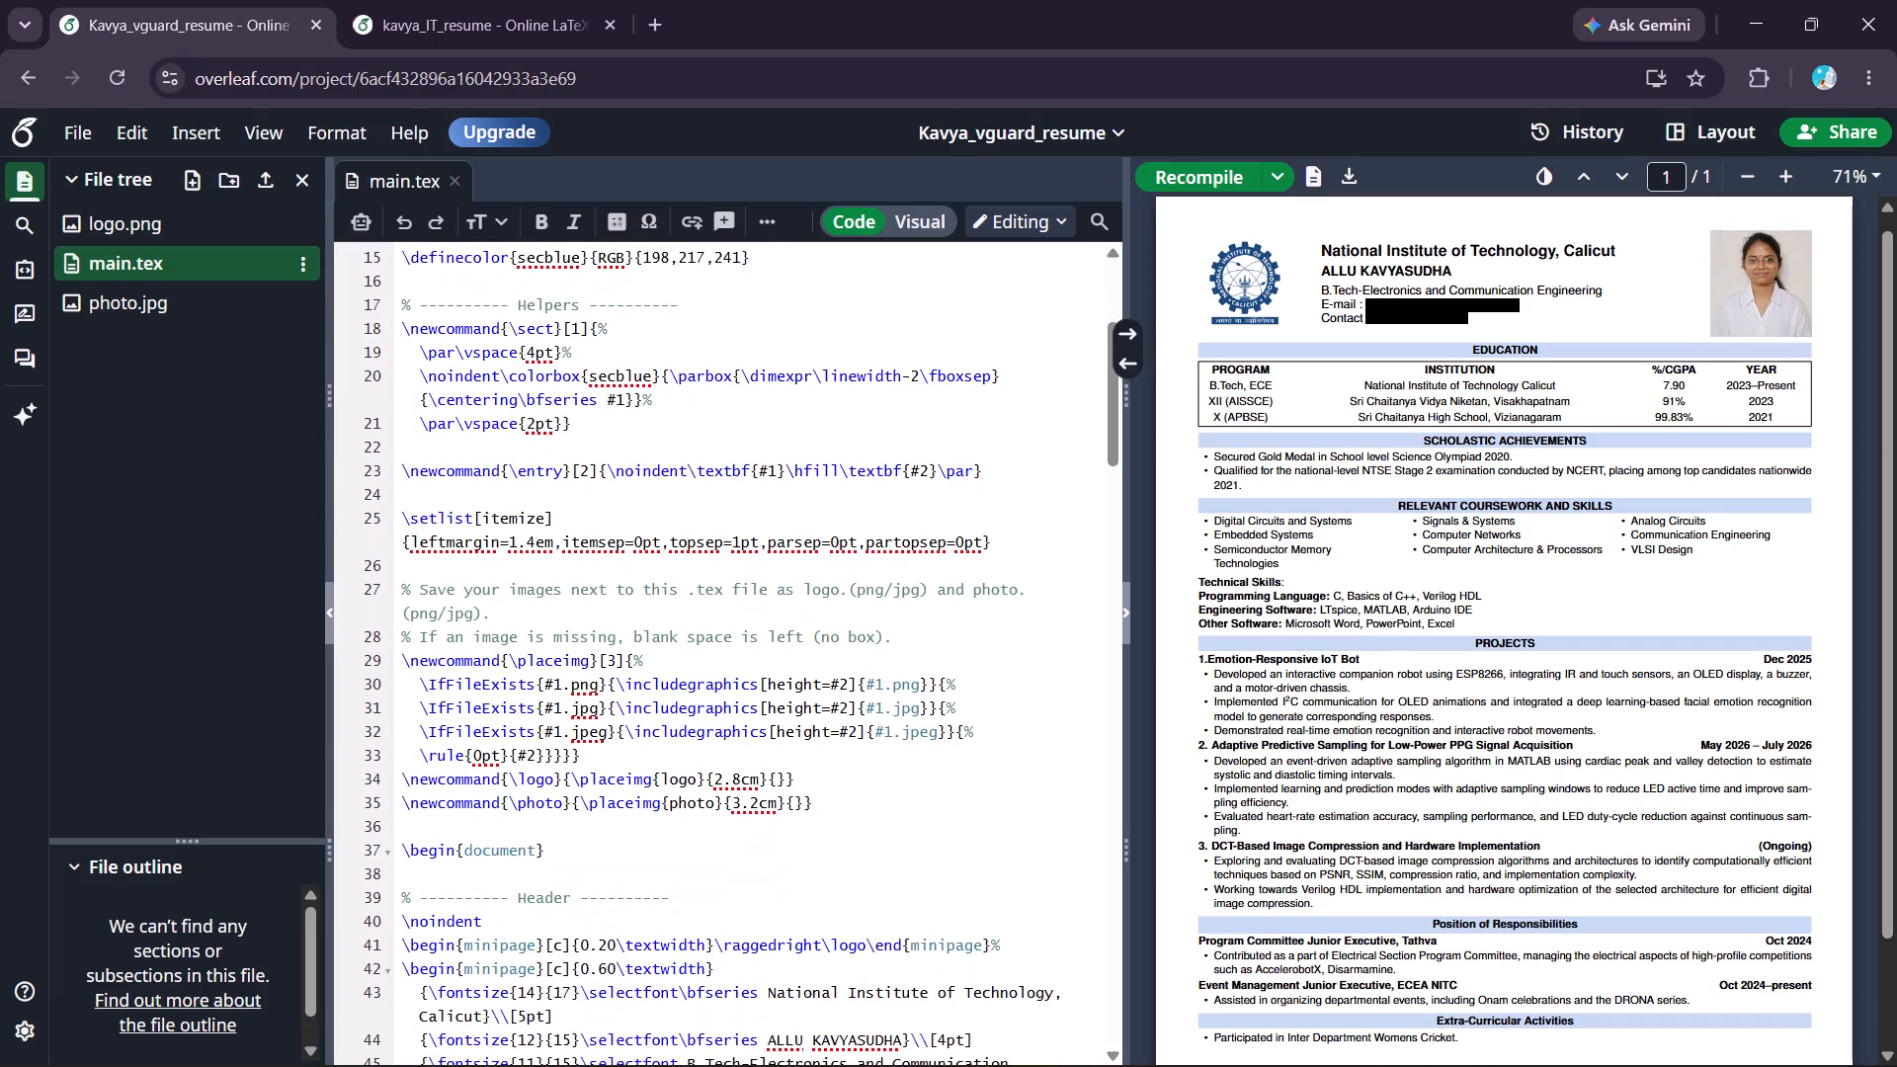
pyautogui.scroll(-2, 742, 756)
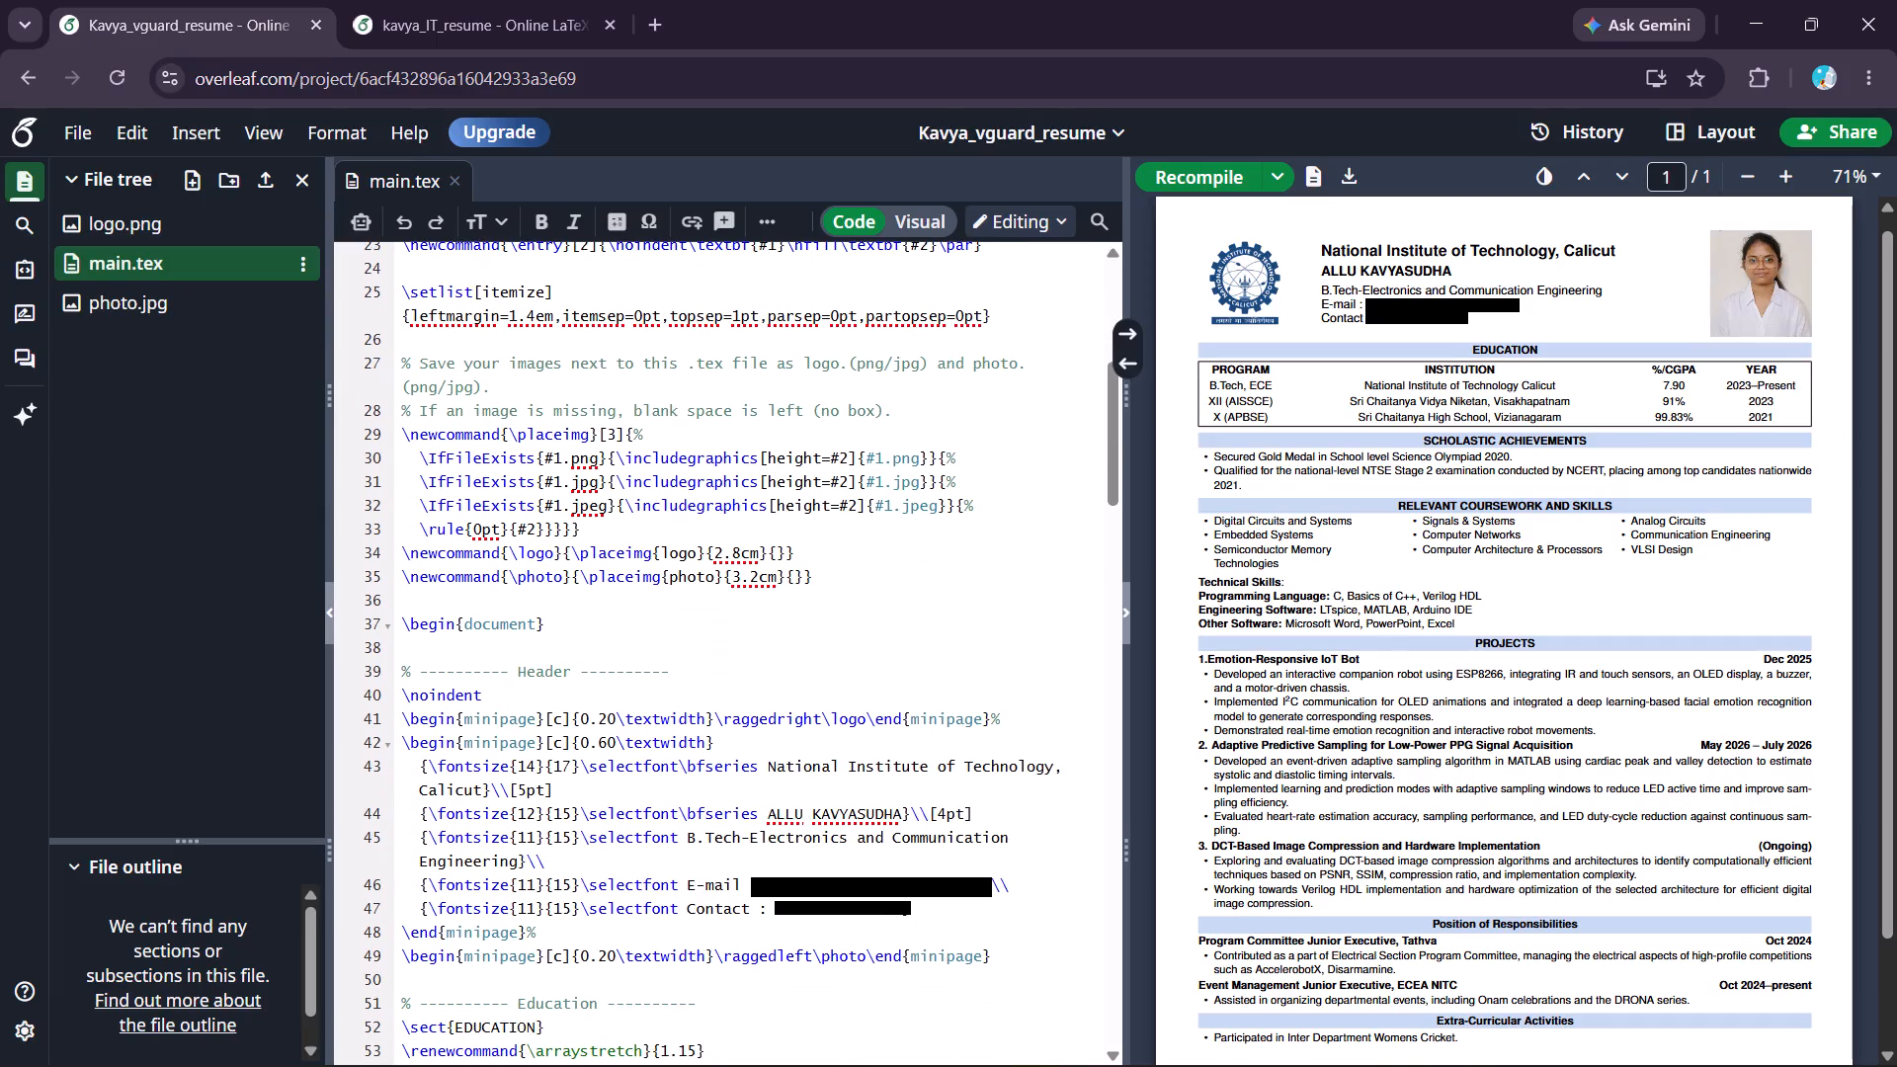
pyautogui.scroll(-1, 742, 756)
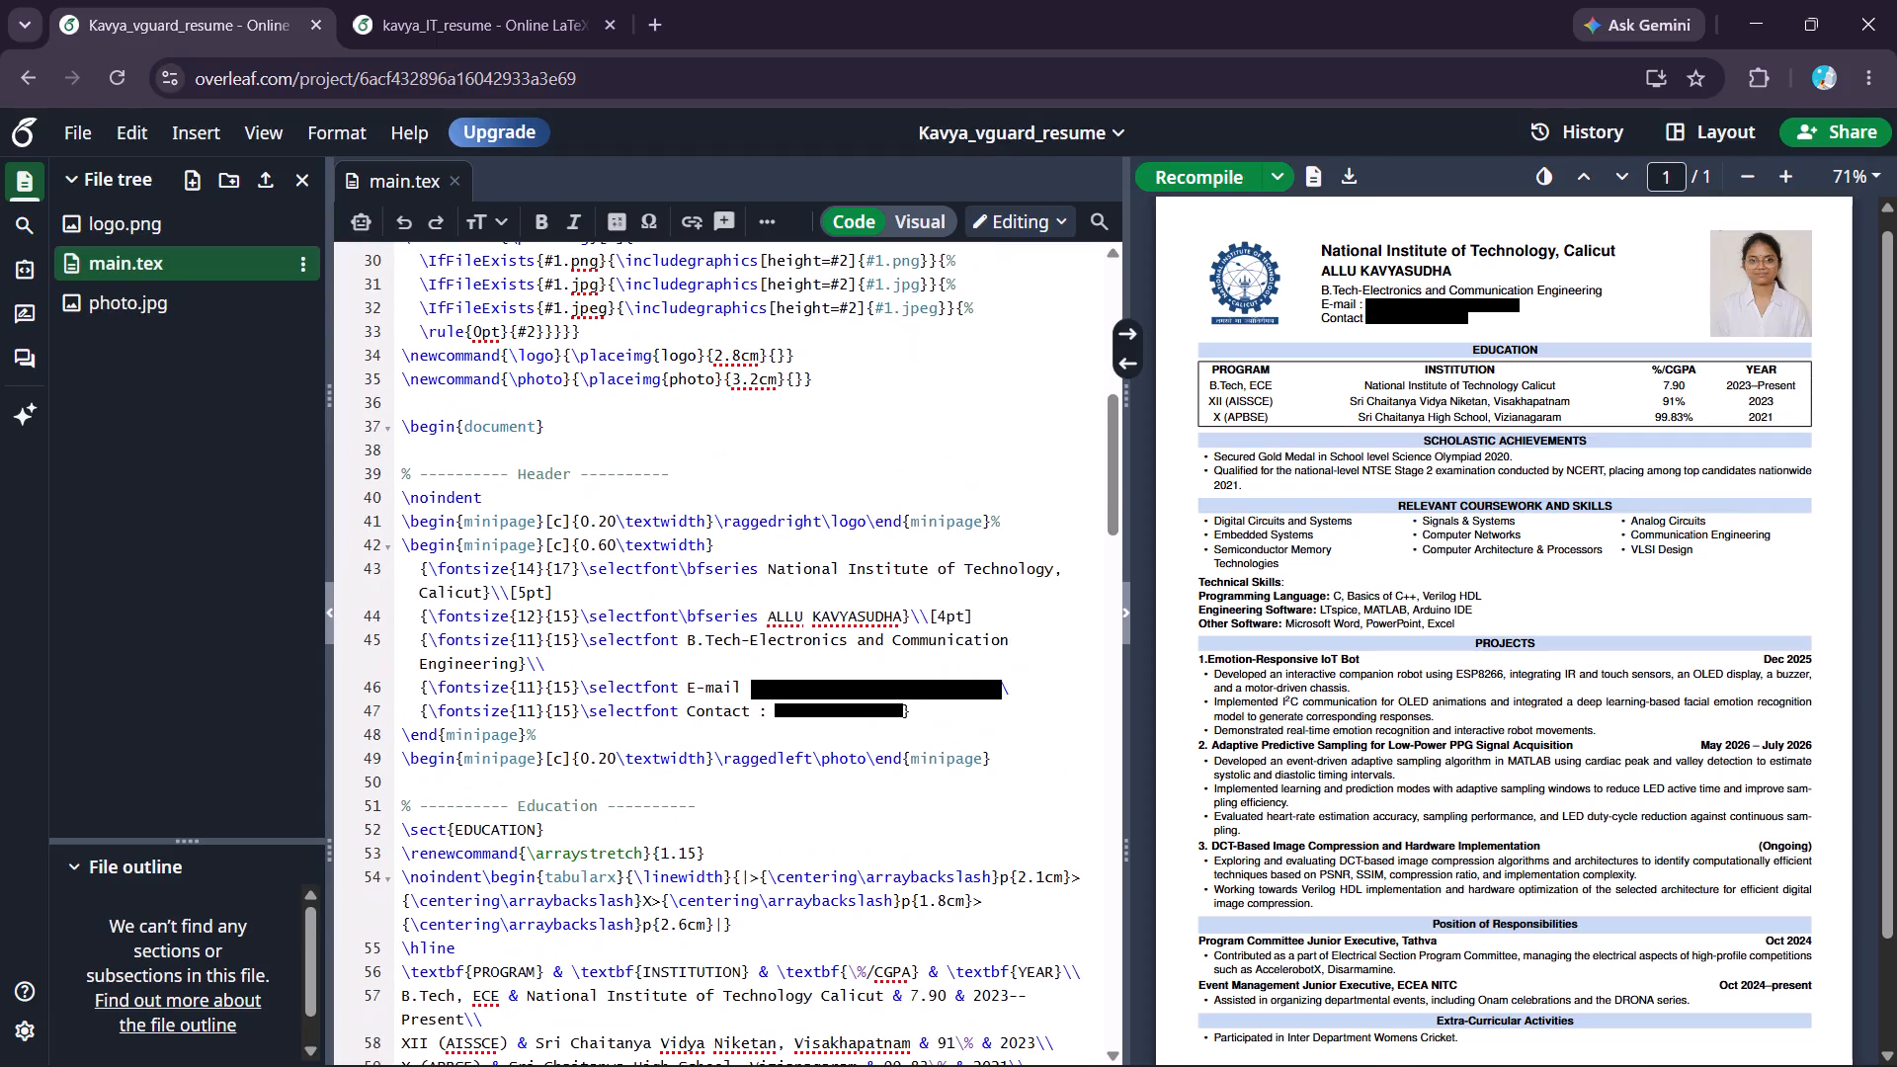
pyautogui.scroll(-1, 760, 910)
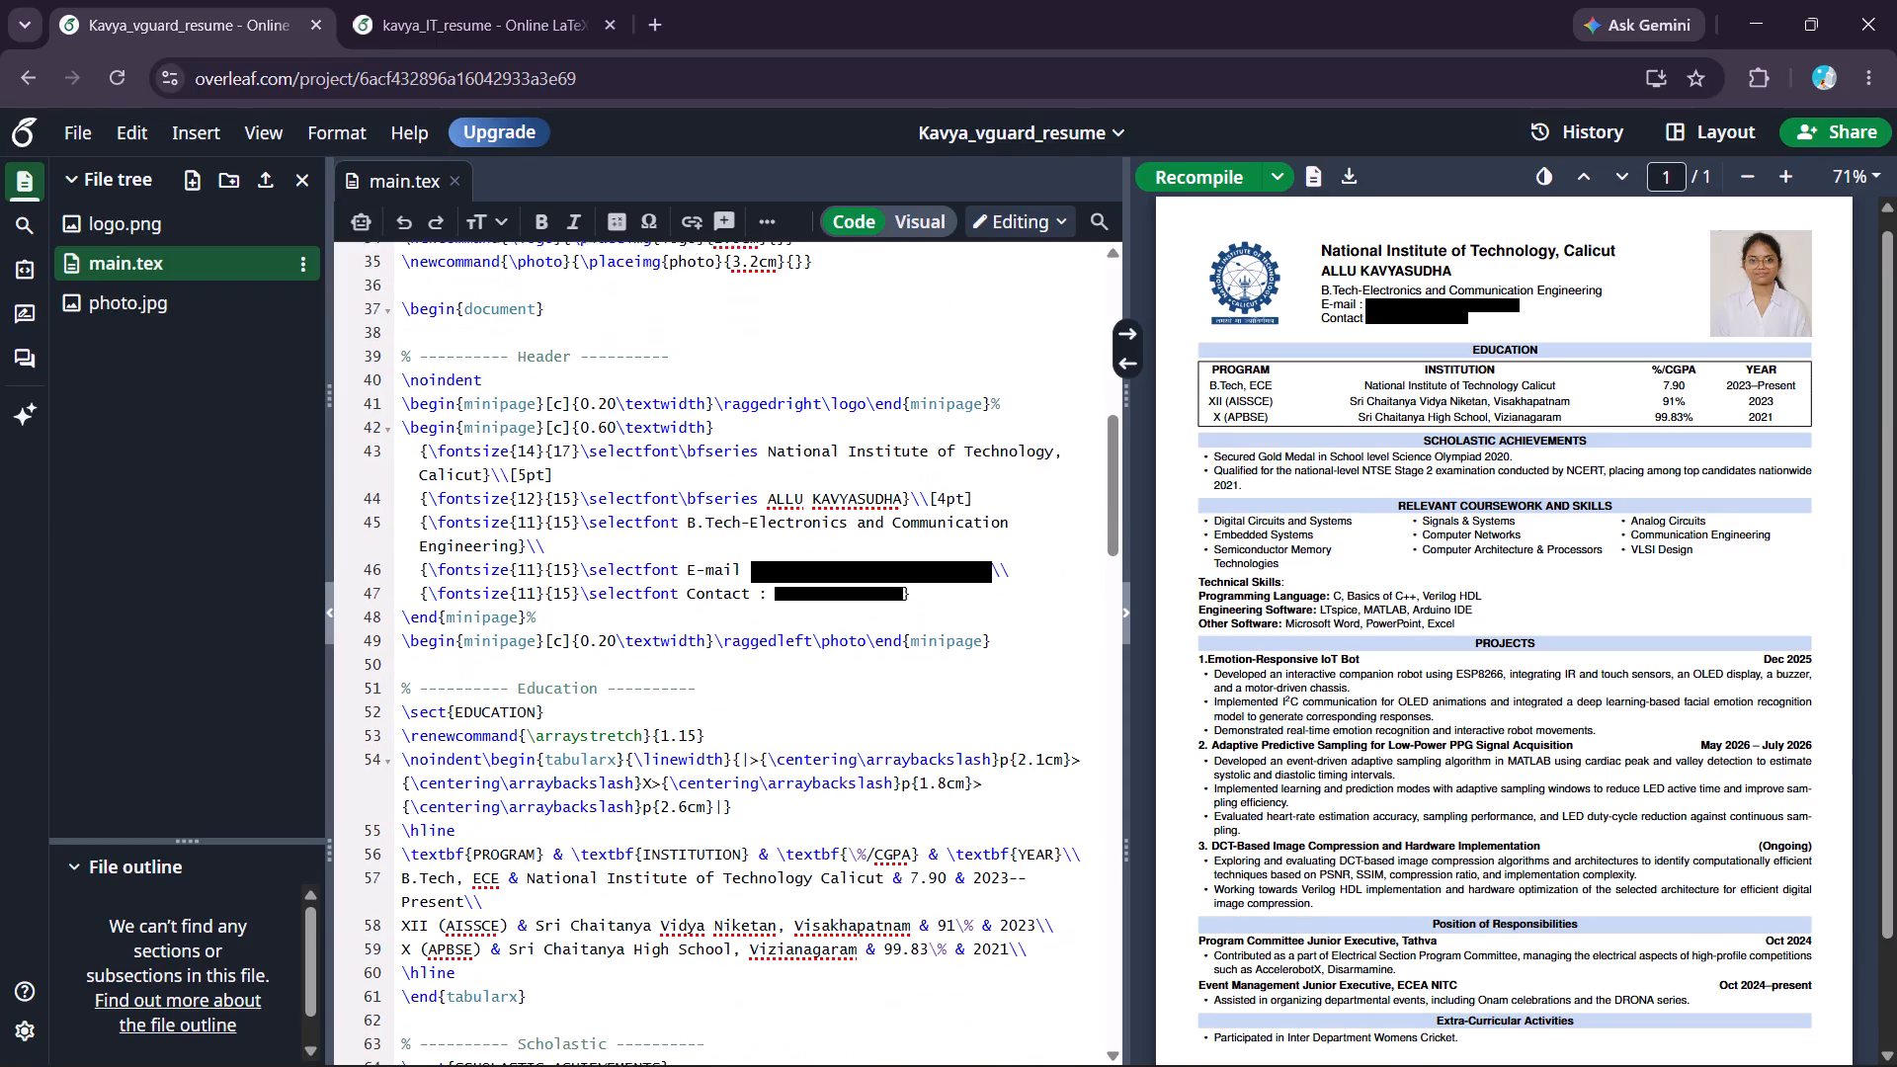
pyautogui.scroll(-1, 760, 910)
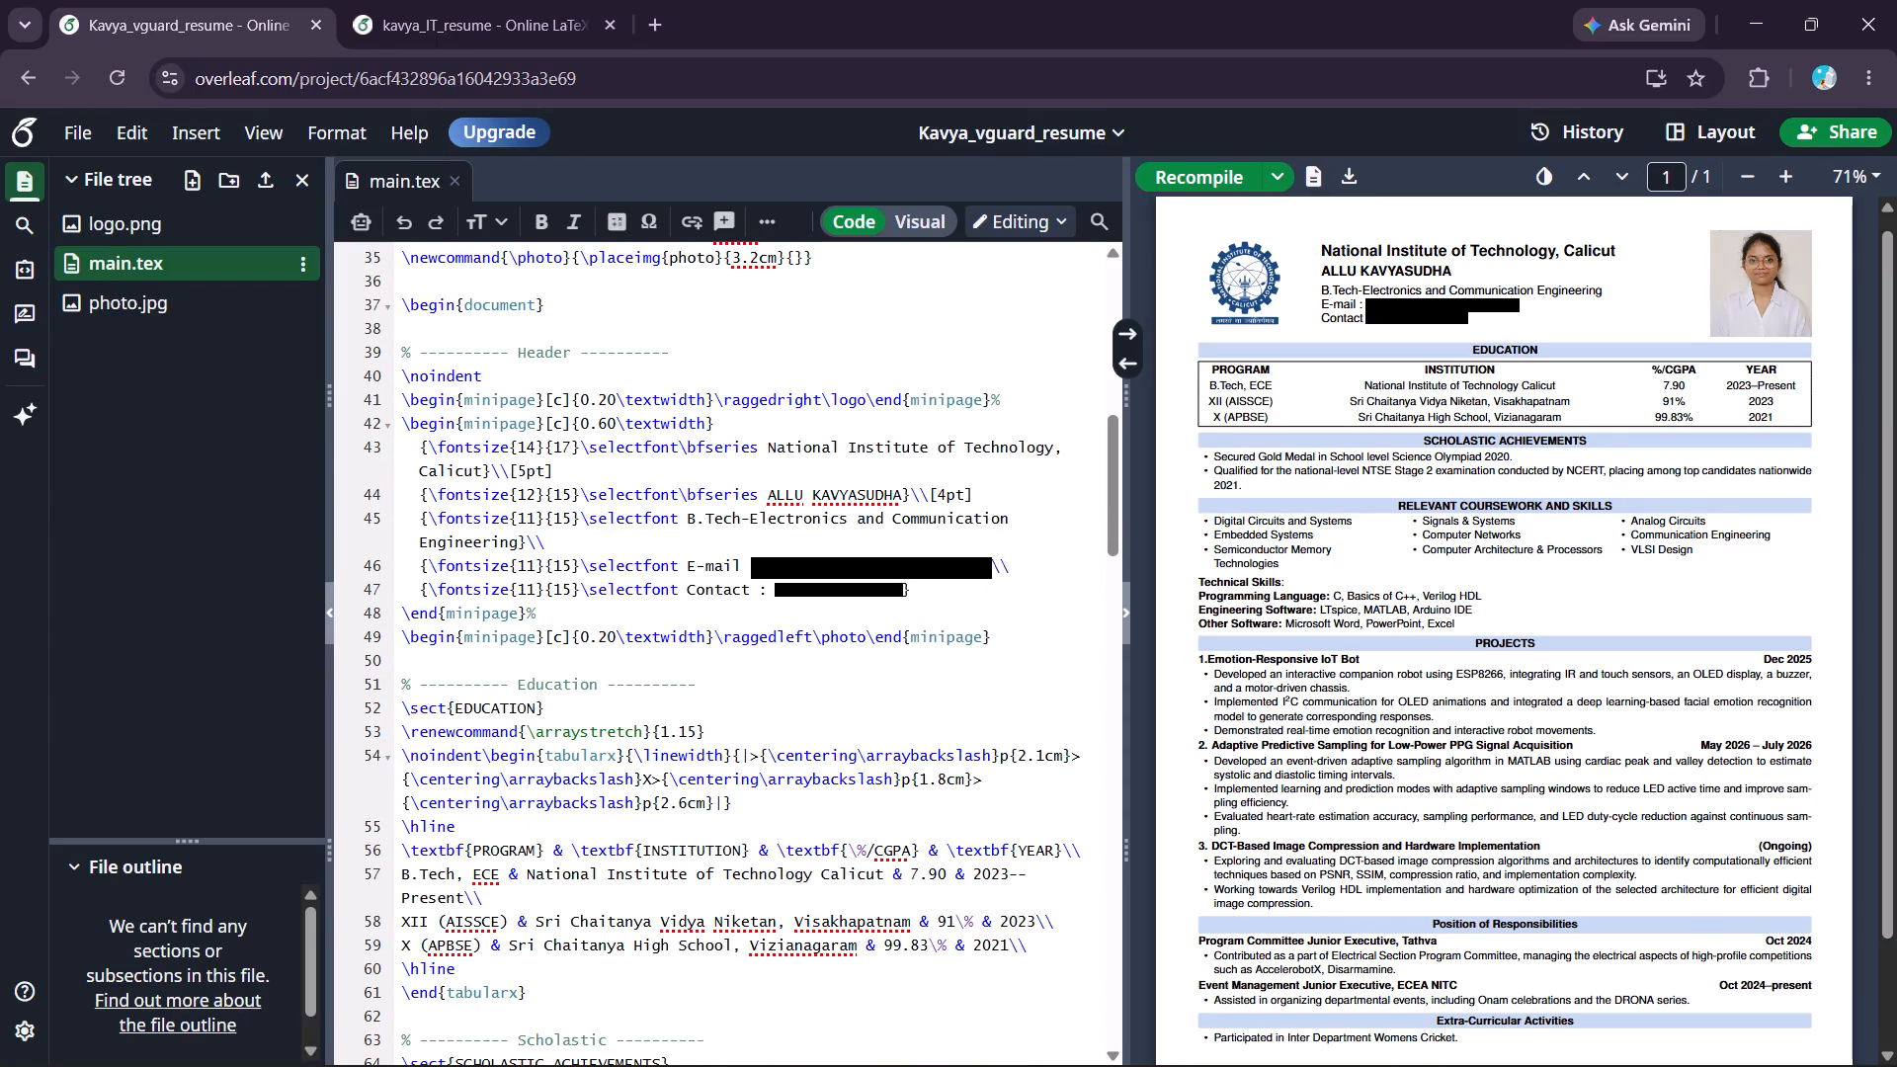
pyautogui.moveTo(497, 923); pyautogui.dragTo(452, 923)
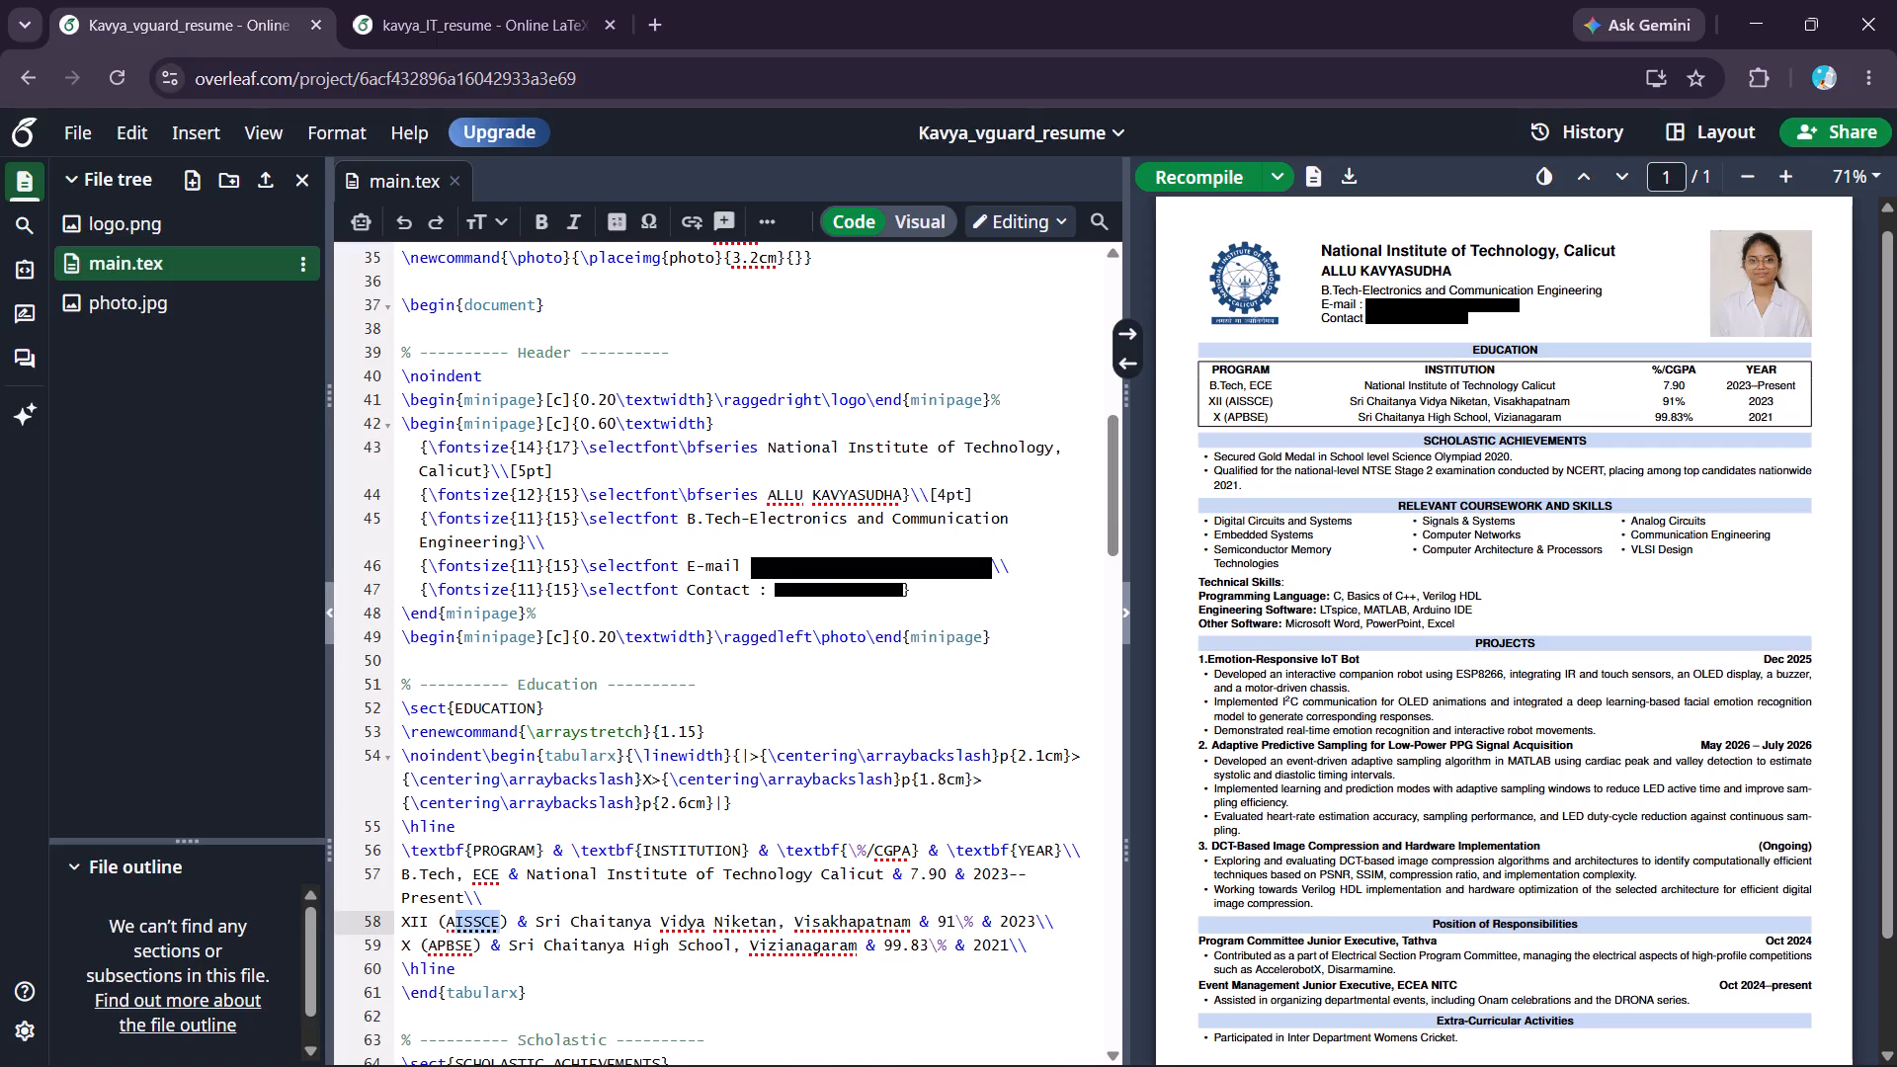
pyautogui.moveTo(452, 923); pyautogui.dragTo(451, 925)
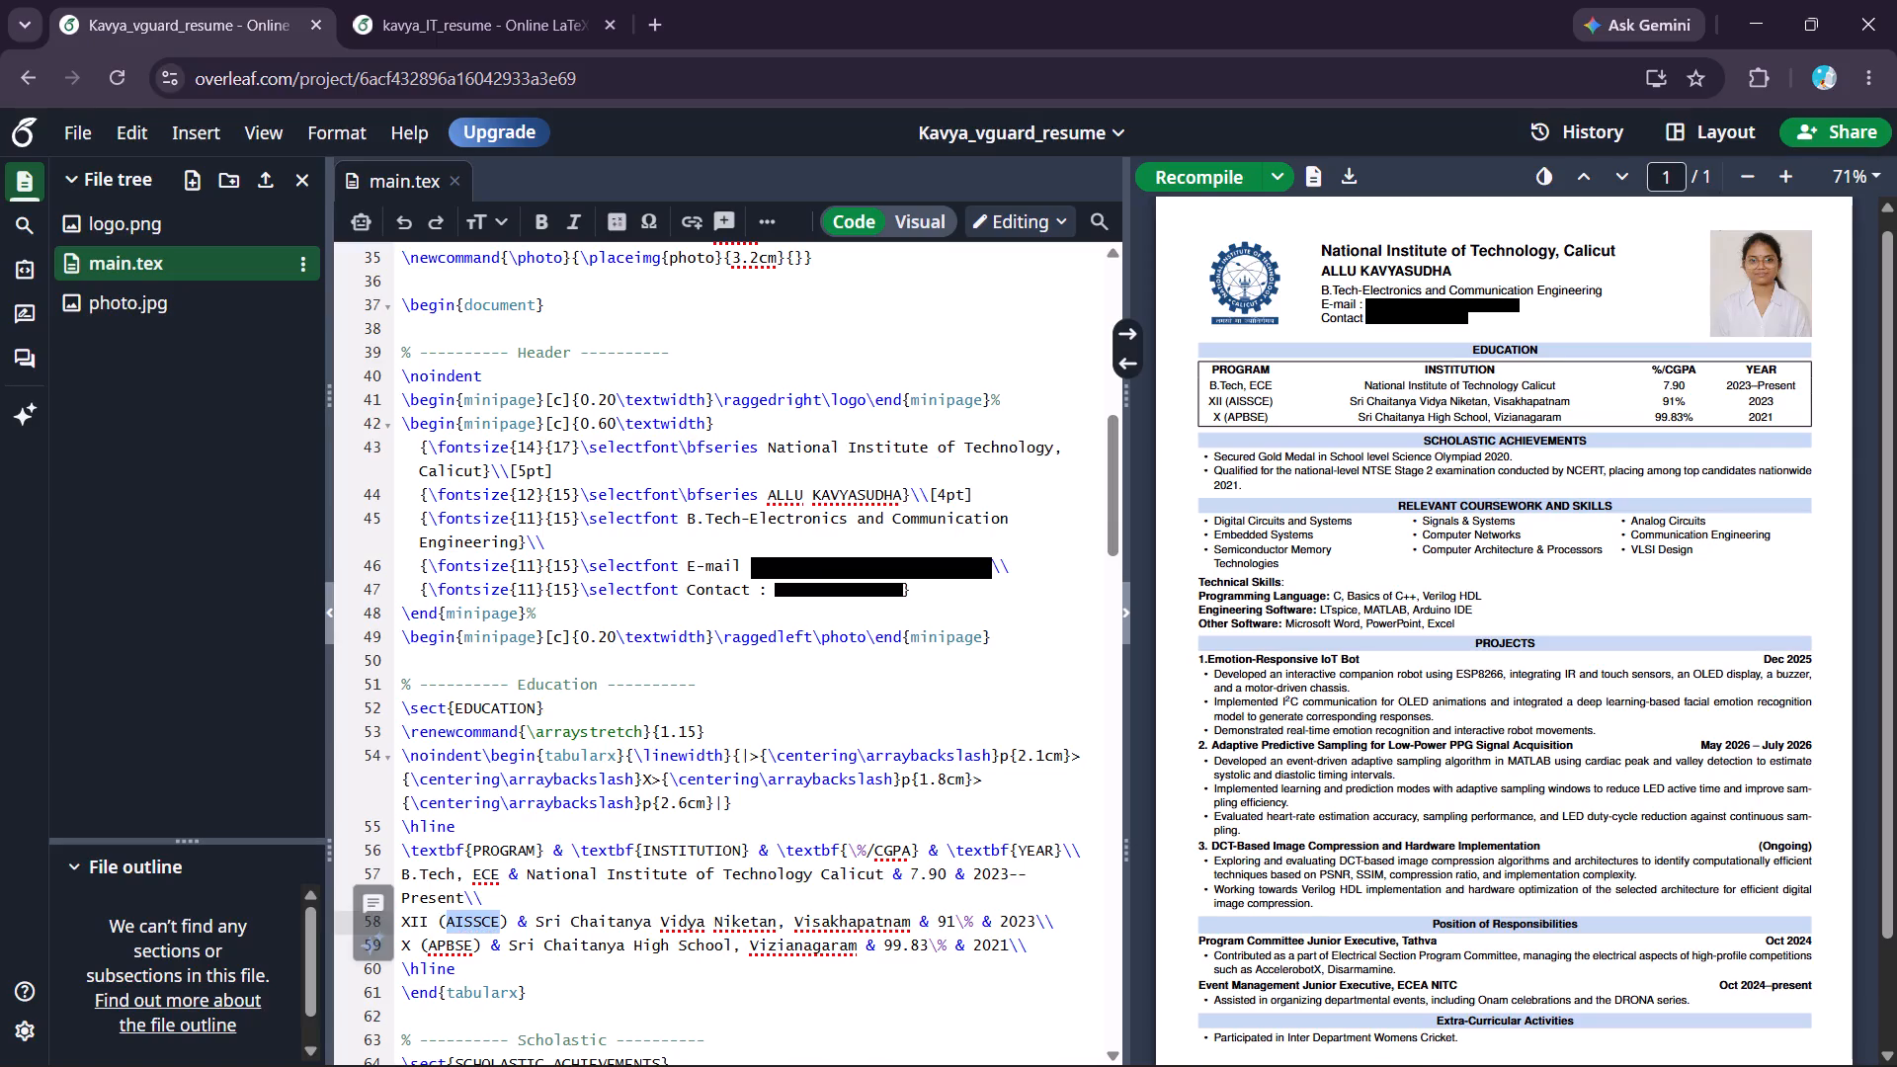
pyautogui.hotkey('ctrl', 'c')
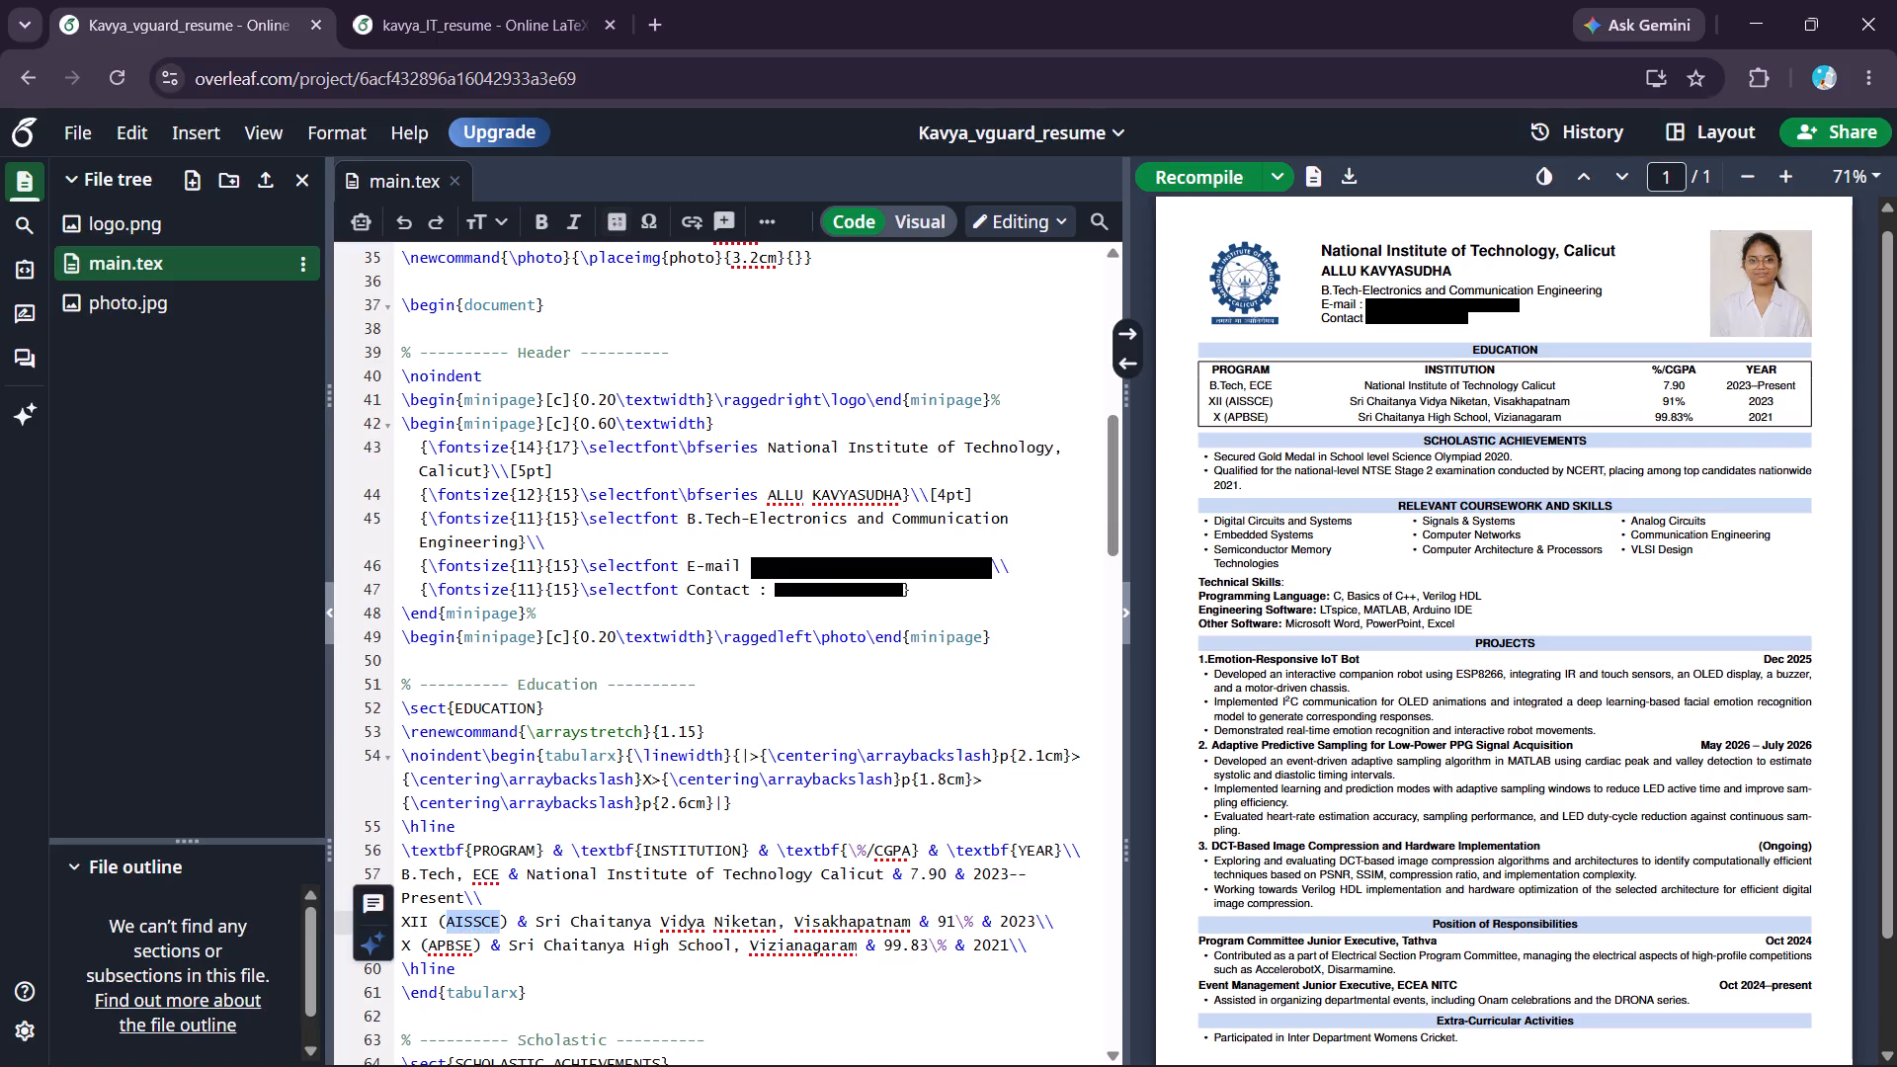
pyautogui.click(502, 13)
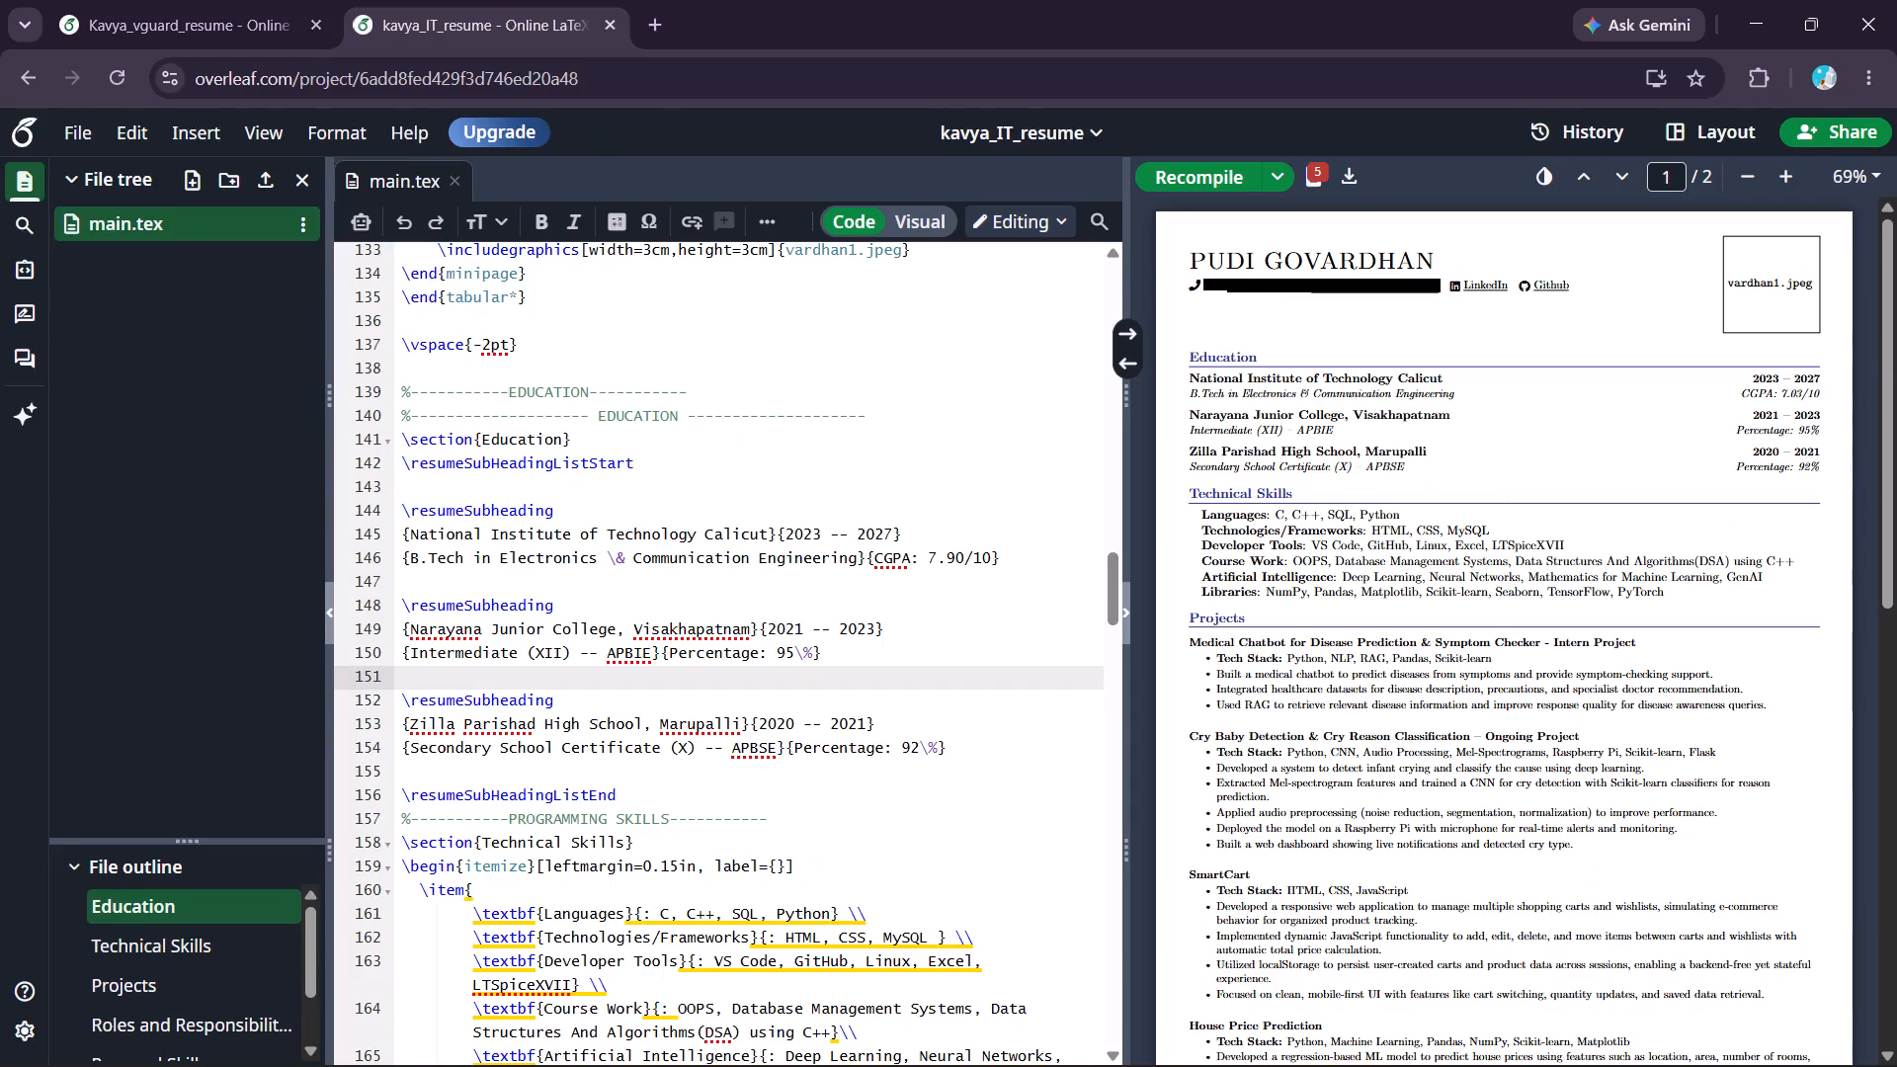
pyautogui.moveTo(650, 648); pyautogui.dragTo(607, 650)
pyautogui.hotkey('ctrl', 'v')
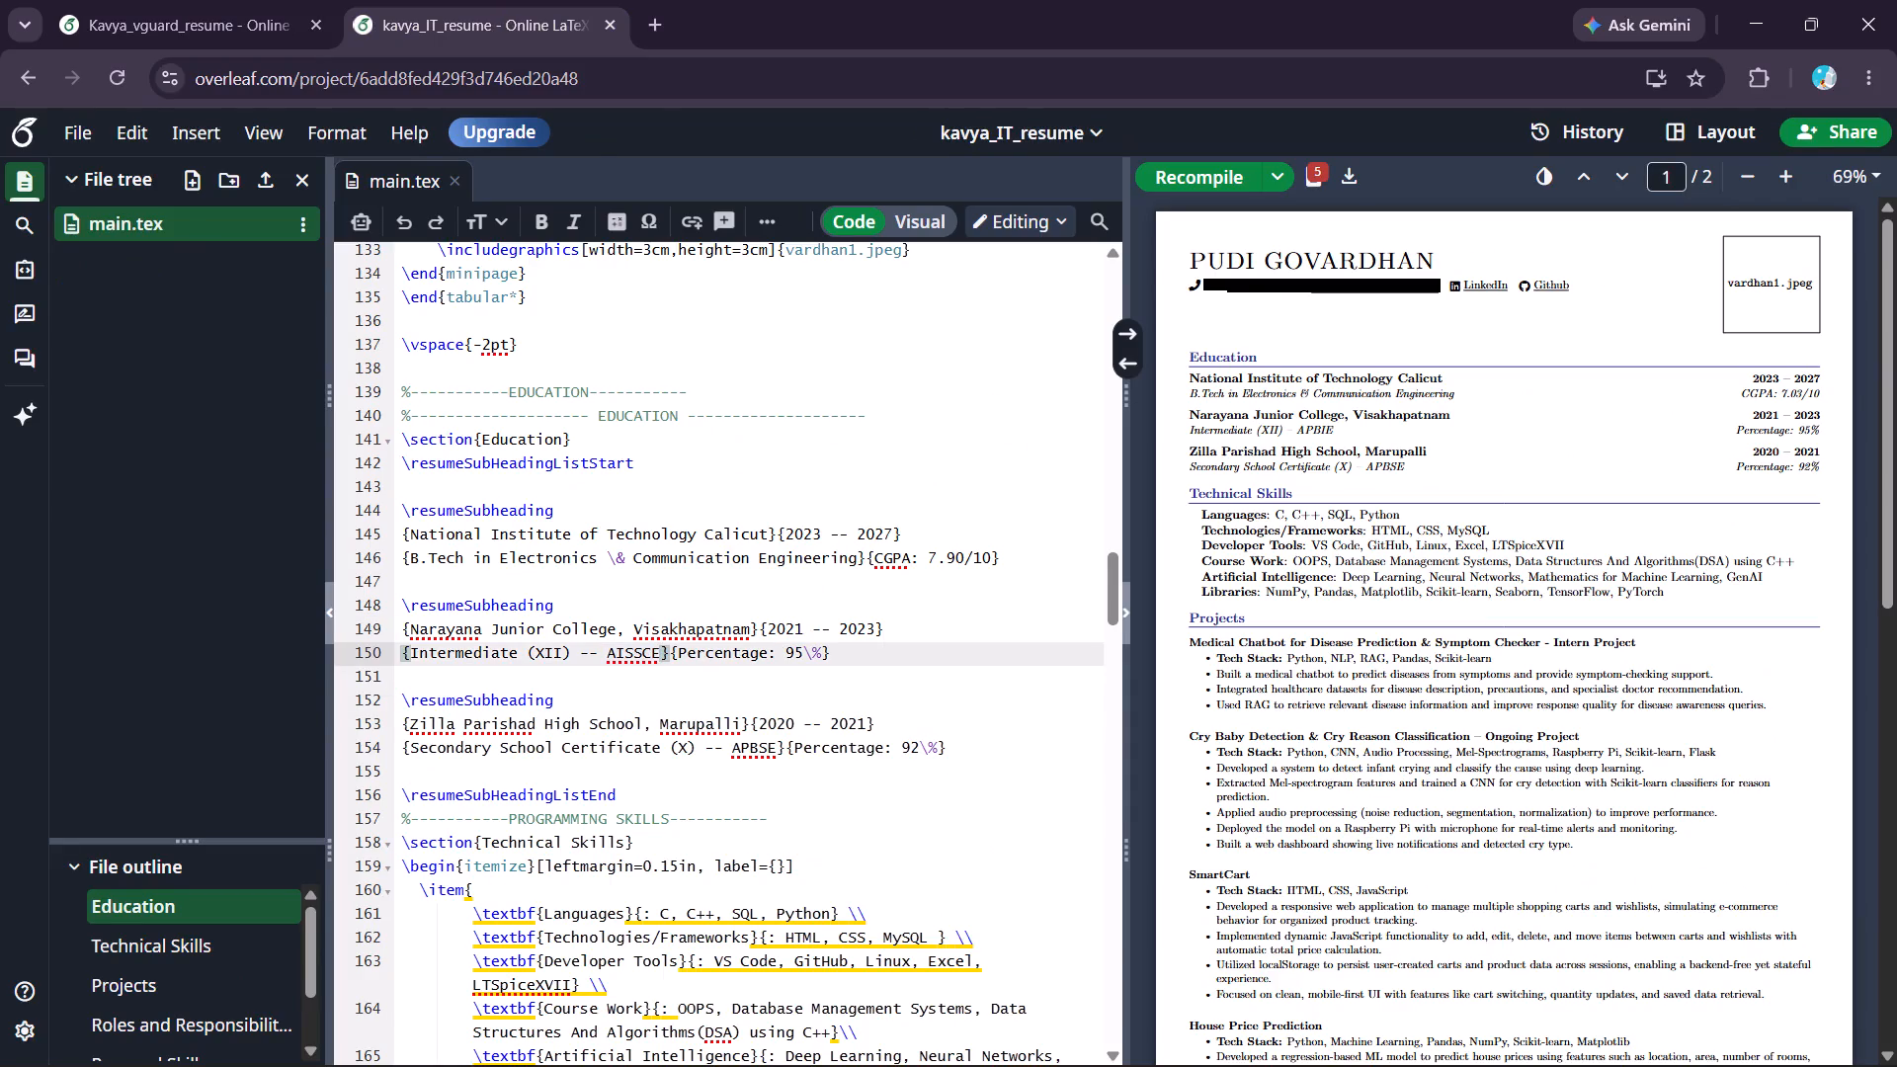
pyautogui.click(185, 0)
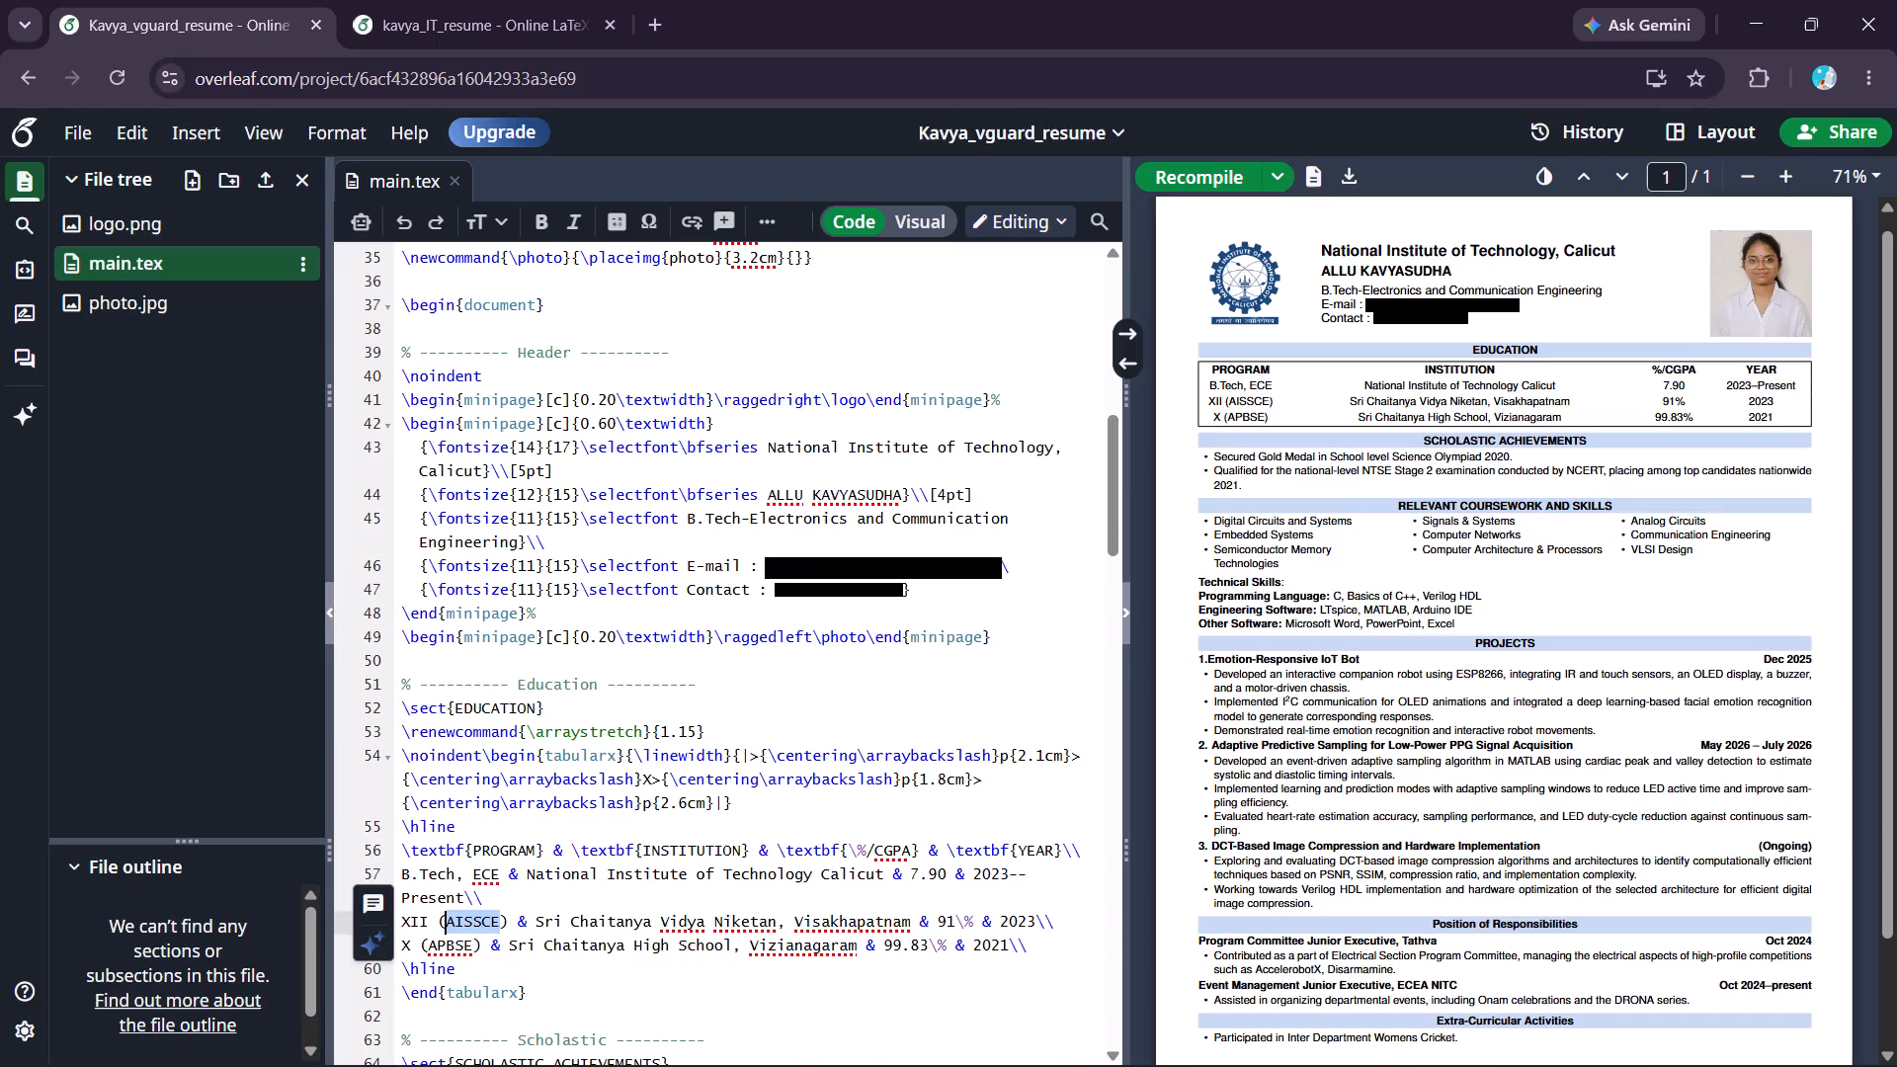
pyautogui.moveTo(913, 921); pyautogui.dragTo(696, 916)
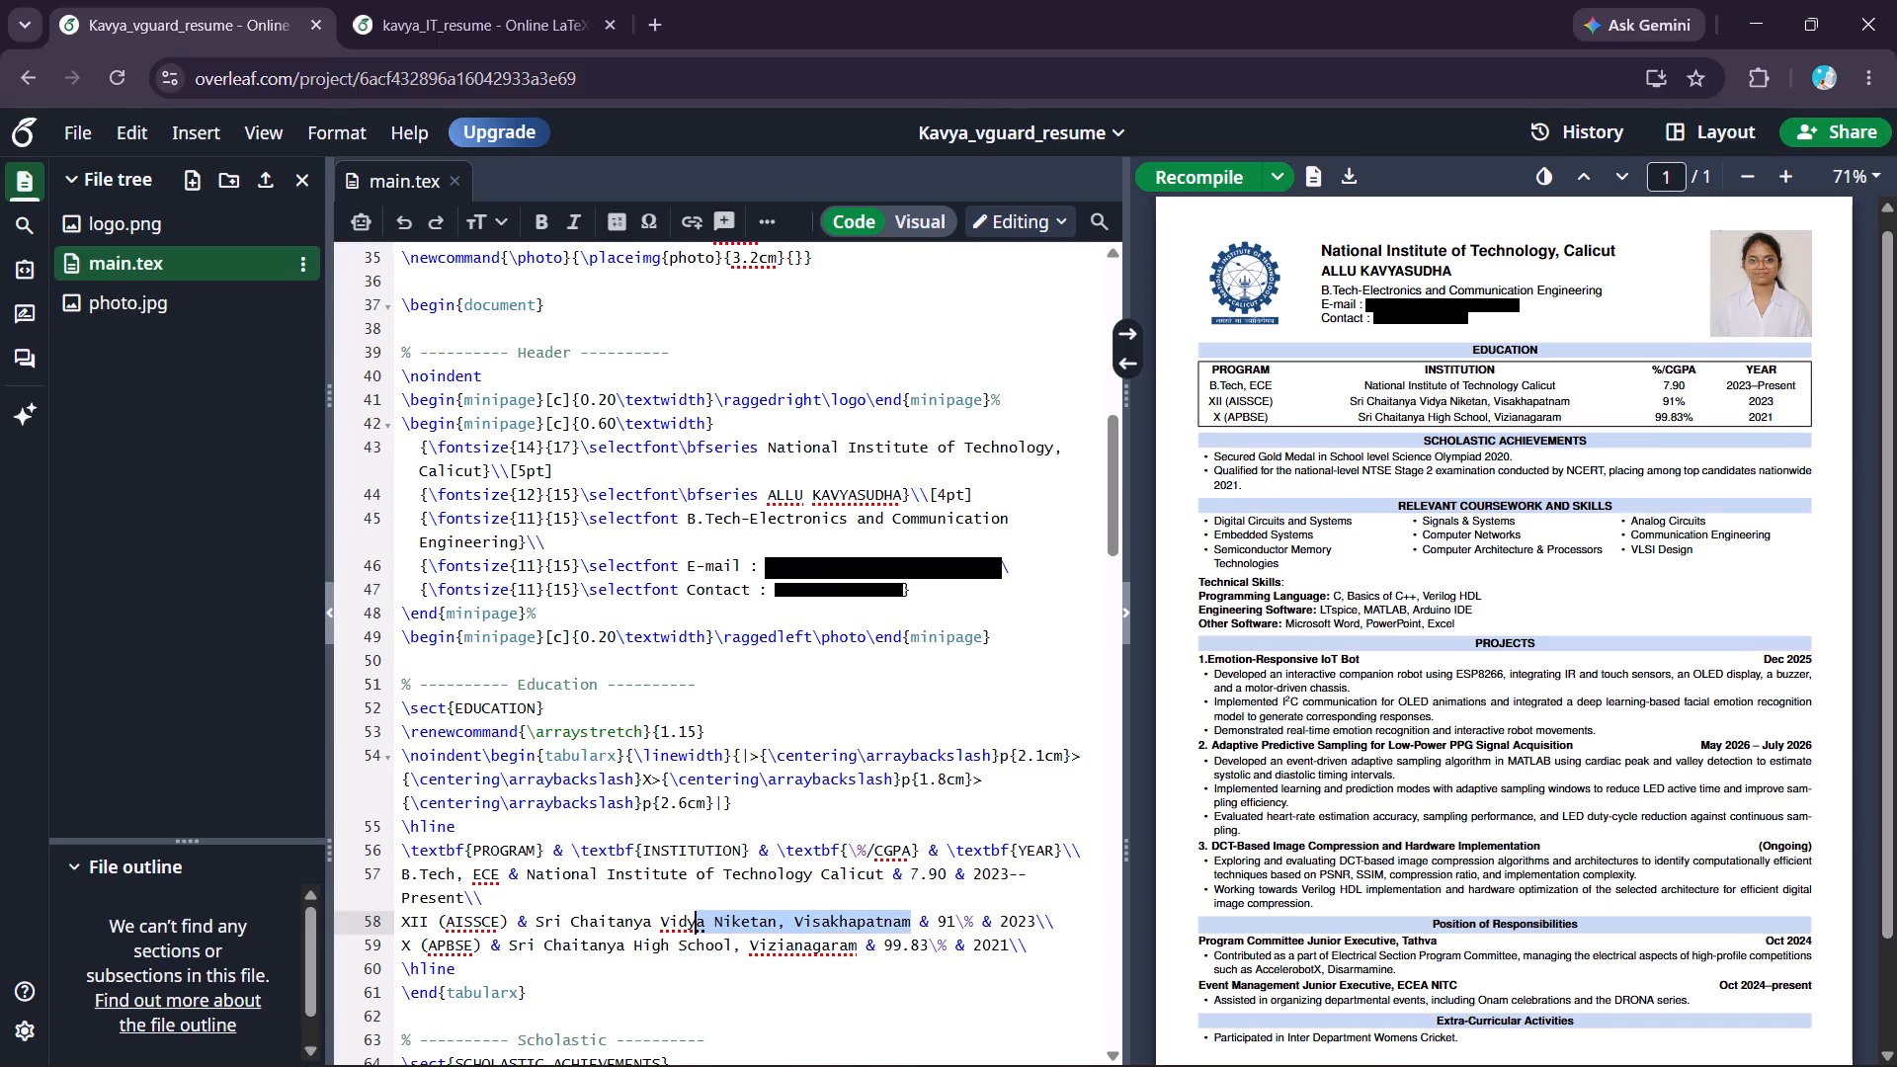
pyautogui.moveTo(696, 916); pyautogui.dragTo(536, 915)
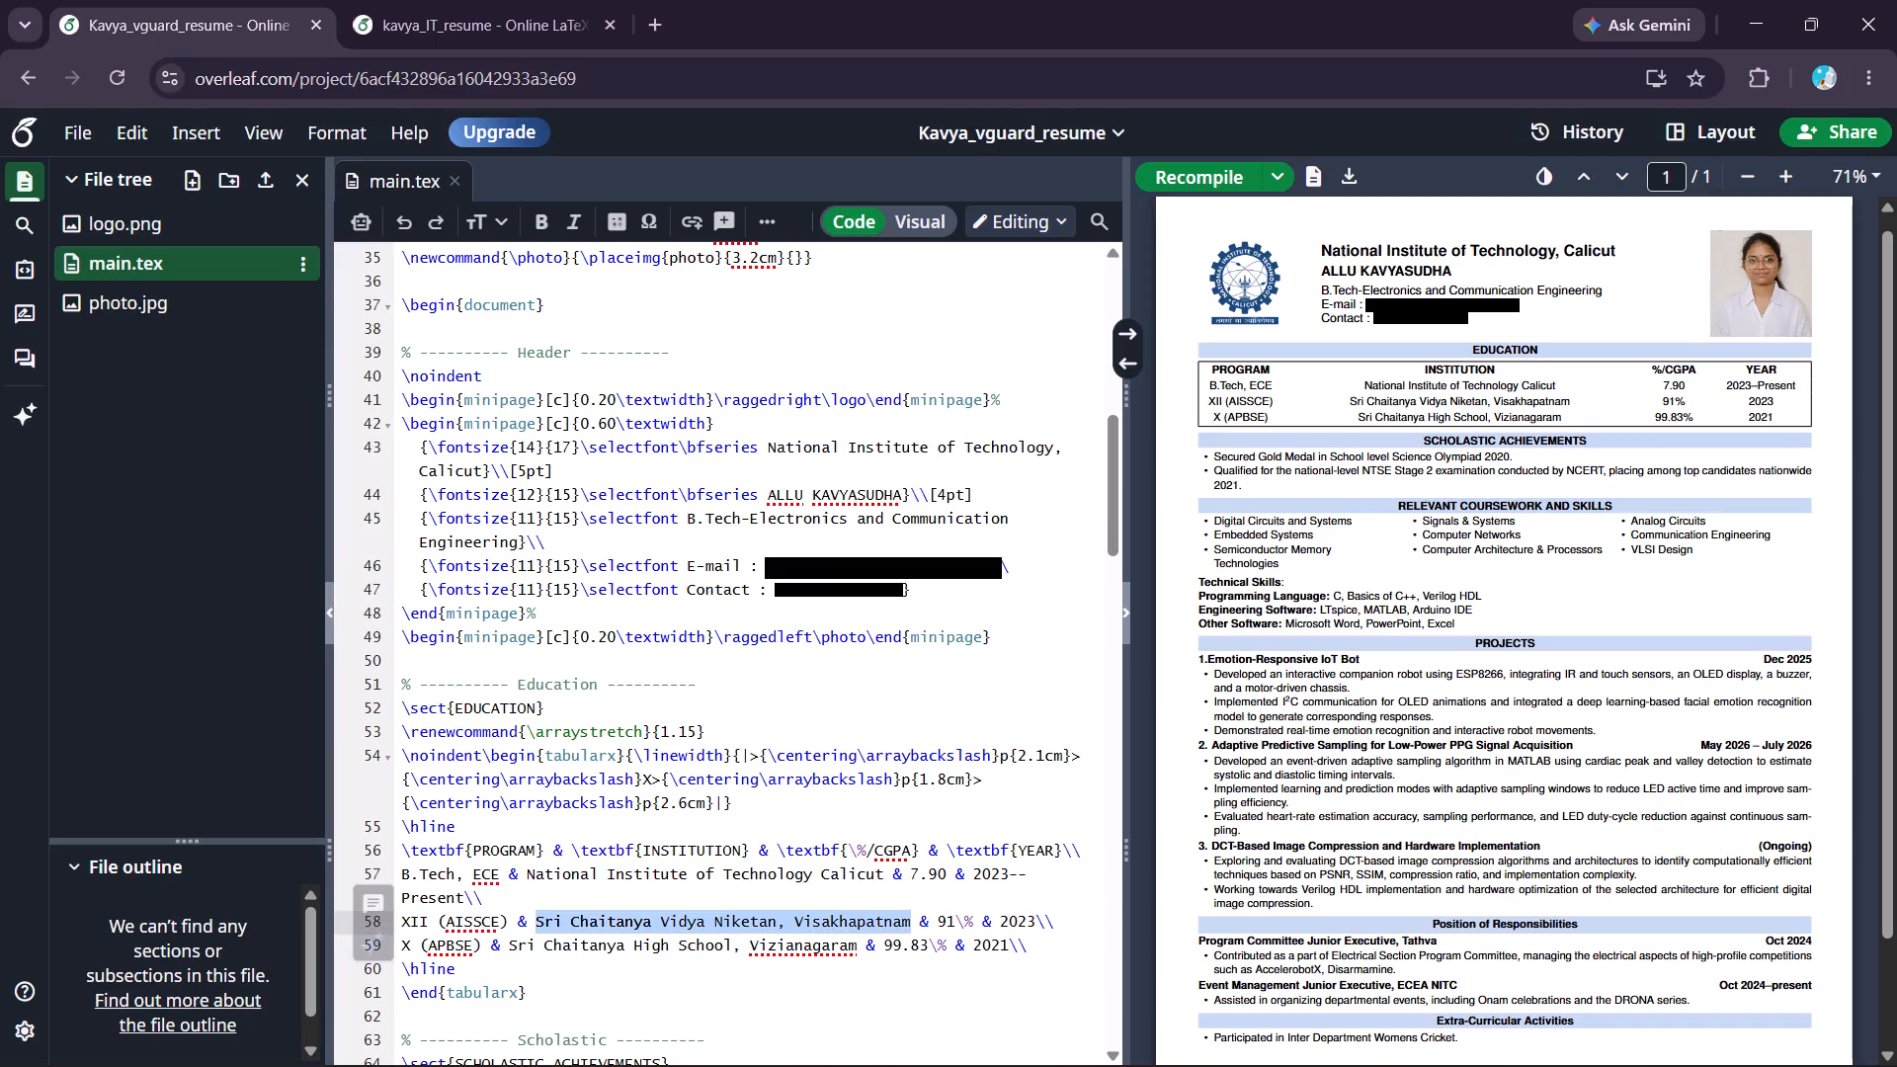
pyautogui.hotkey('ctrl', 'c')
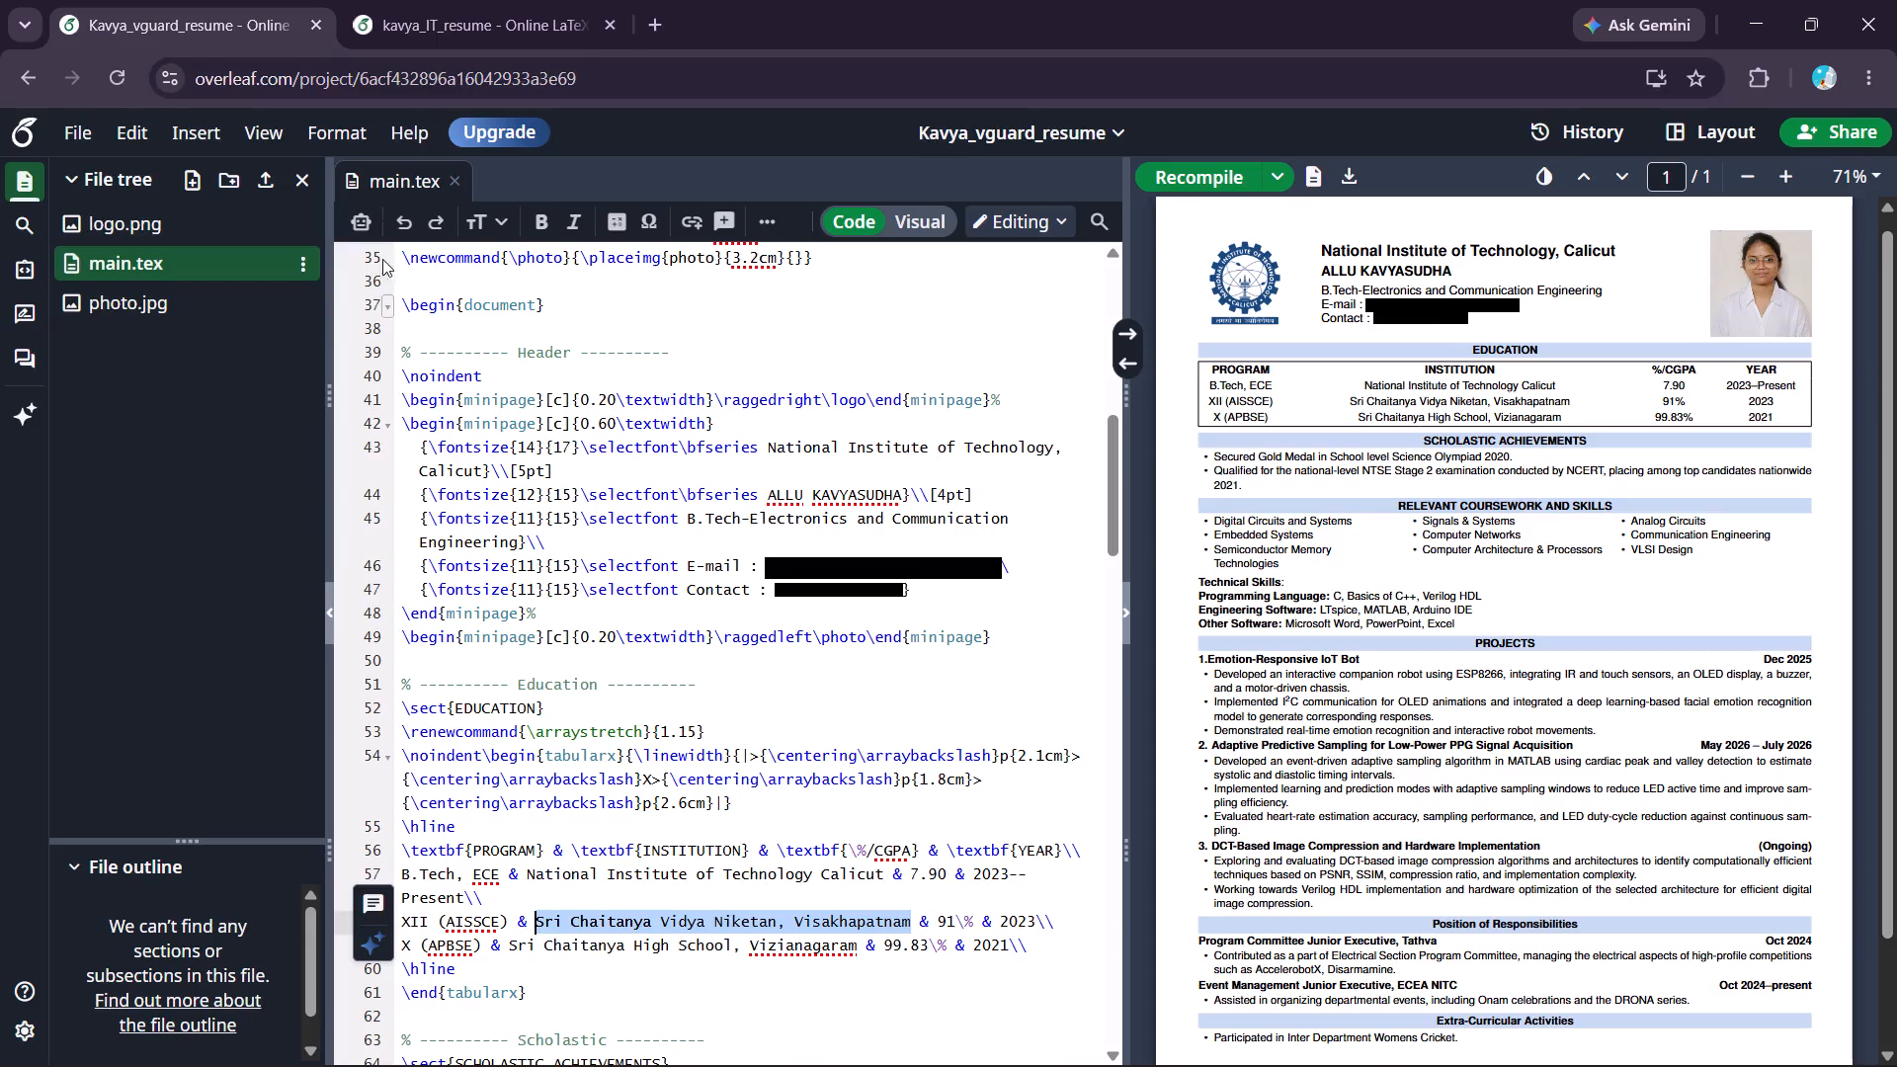
pyautogui.click(451, 19)
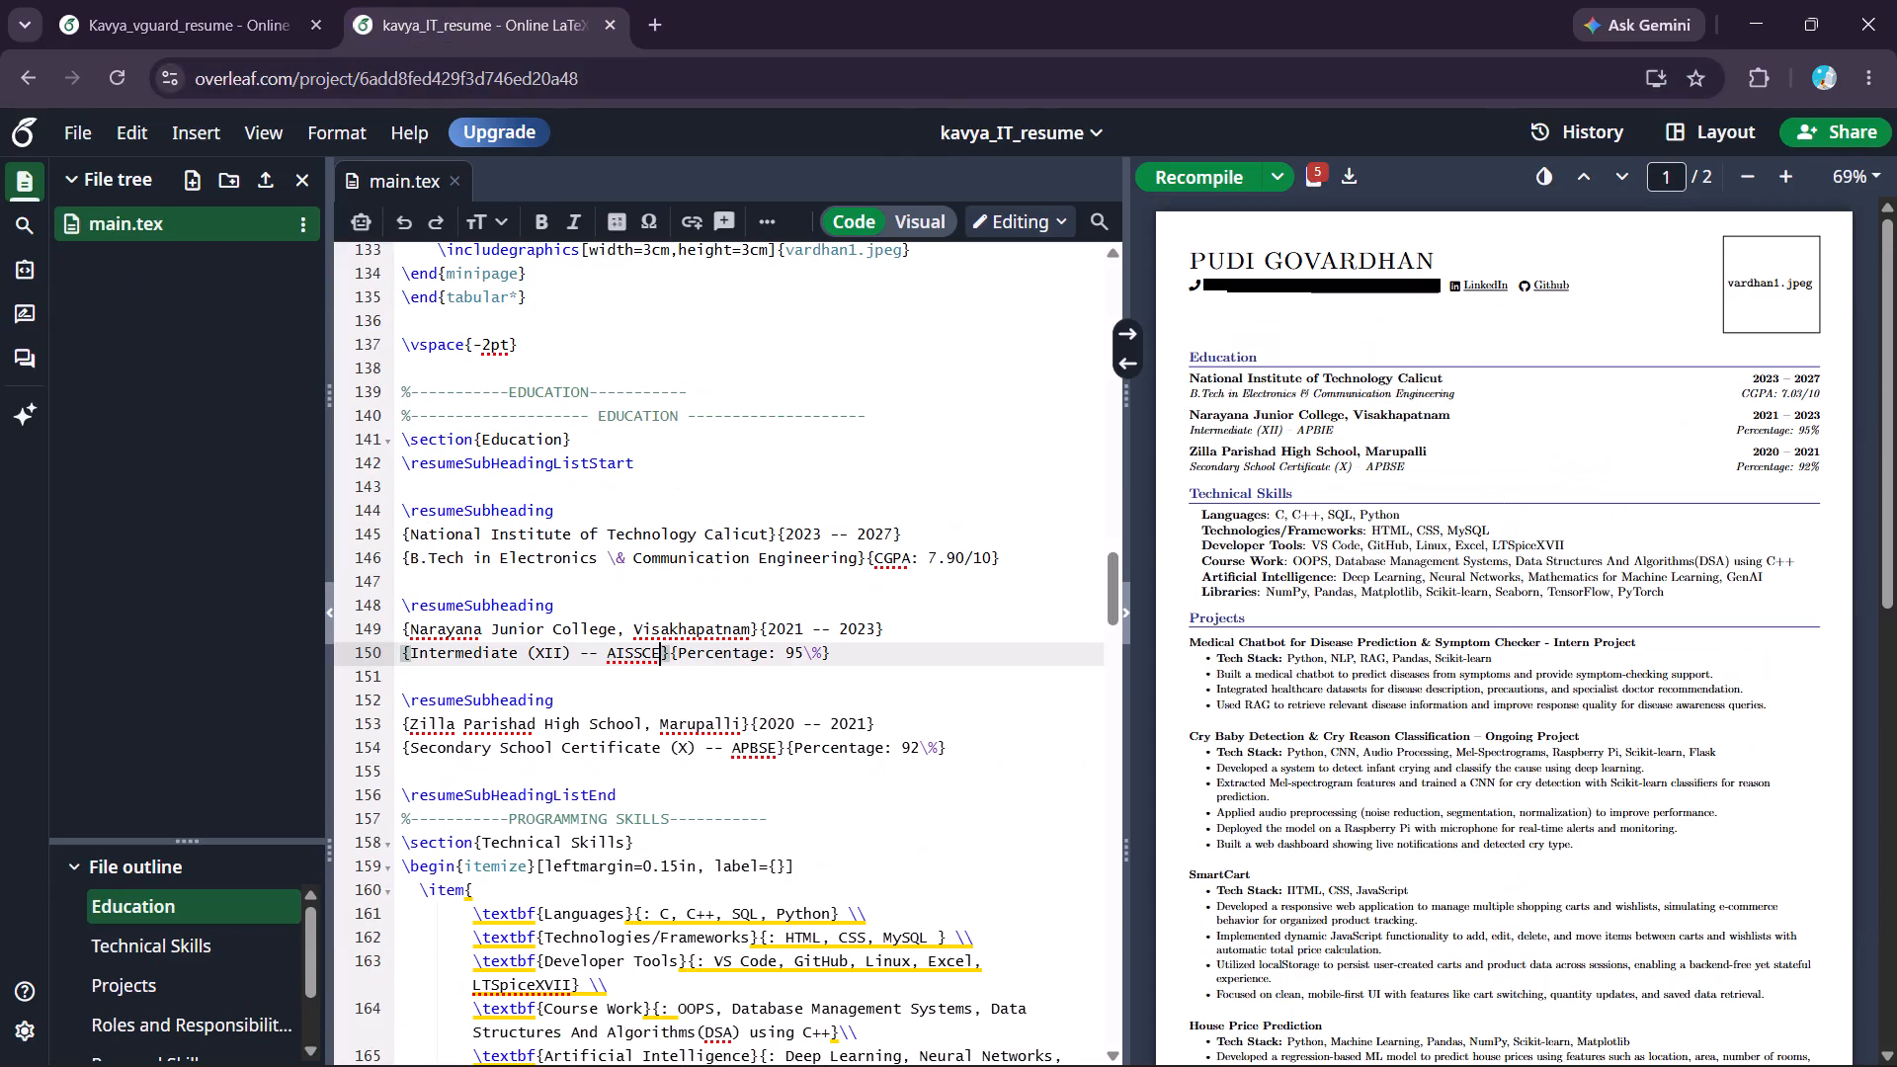
pyautogui.moveTo(747, 628); pyautogui.dragTo(638, 628)
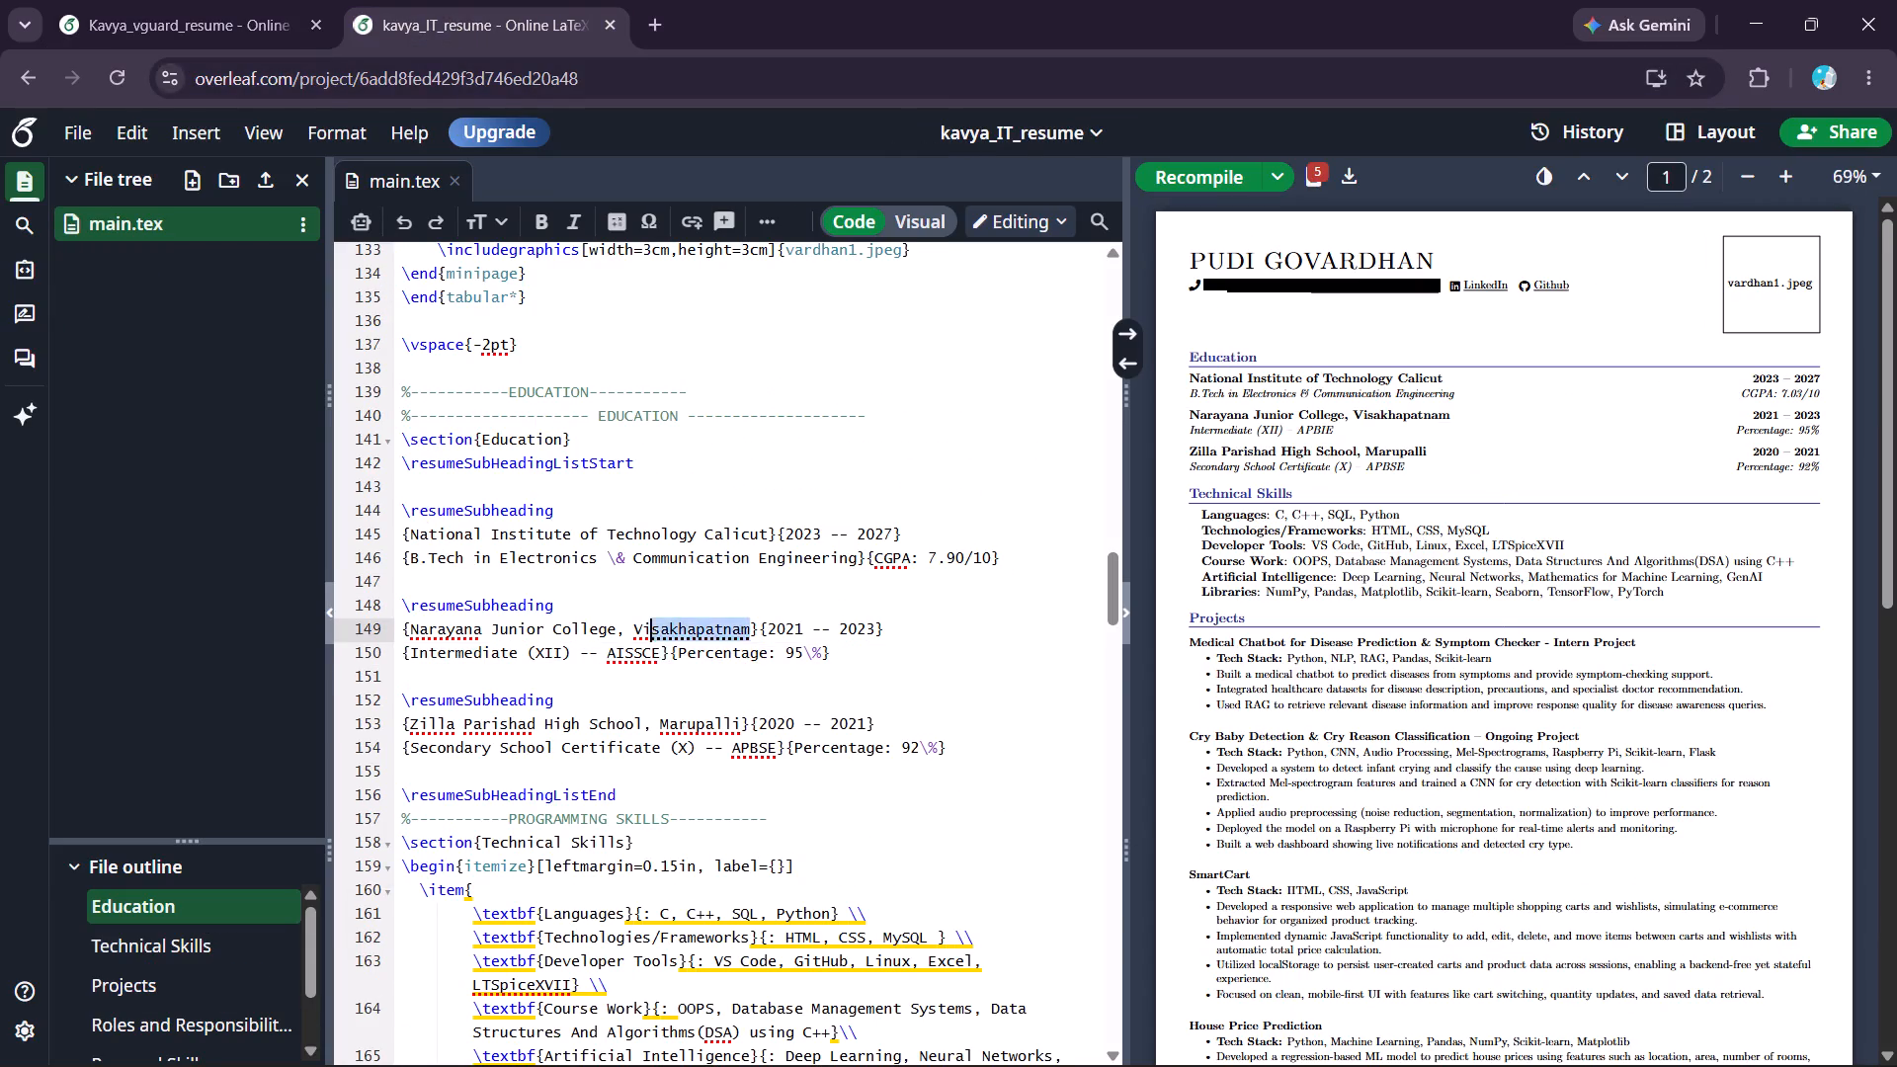
pyautogui.moveTo(638, 628); pyautogui.dragTo(404, 632)
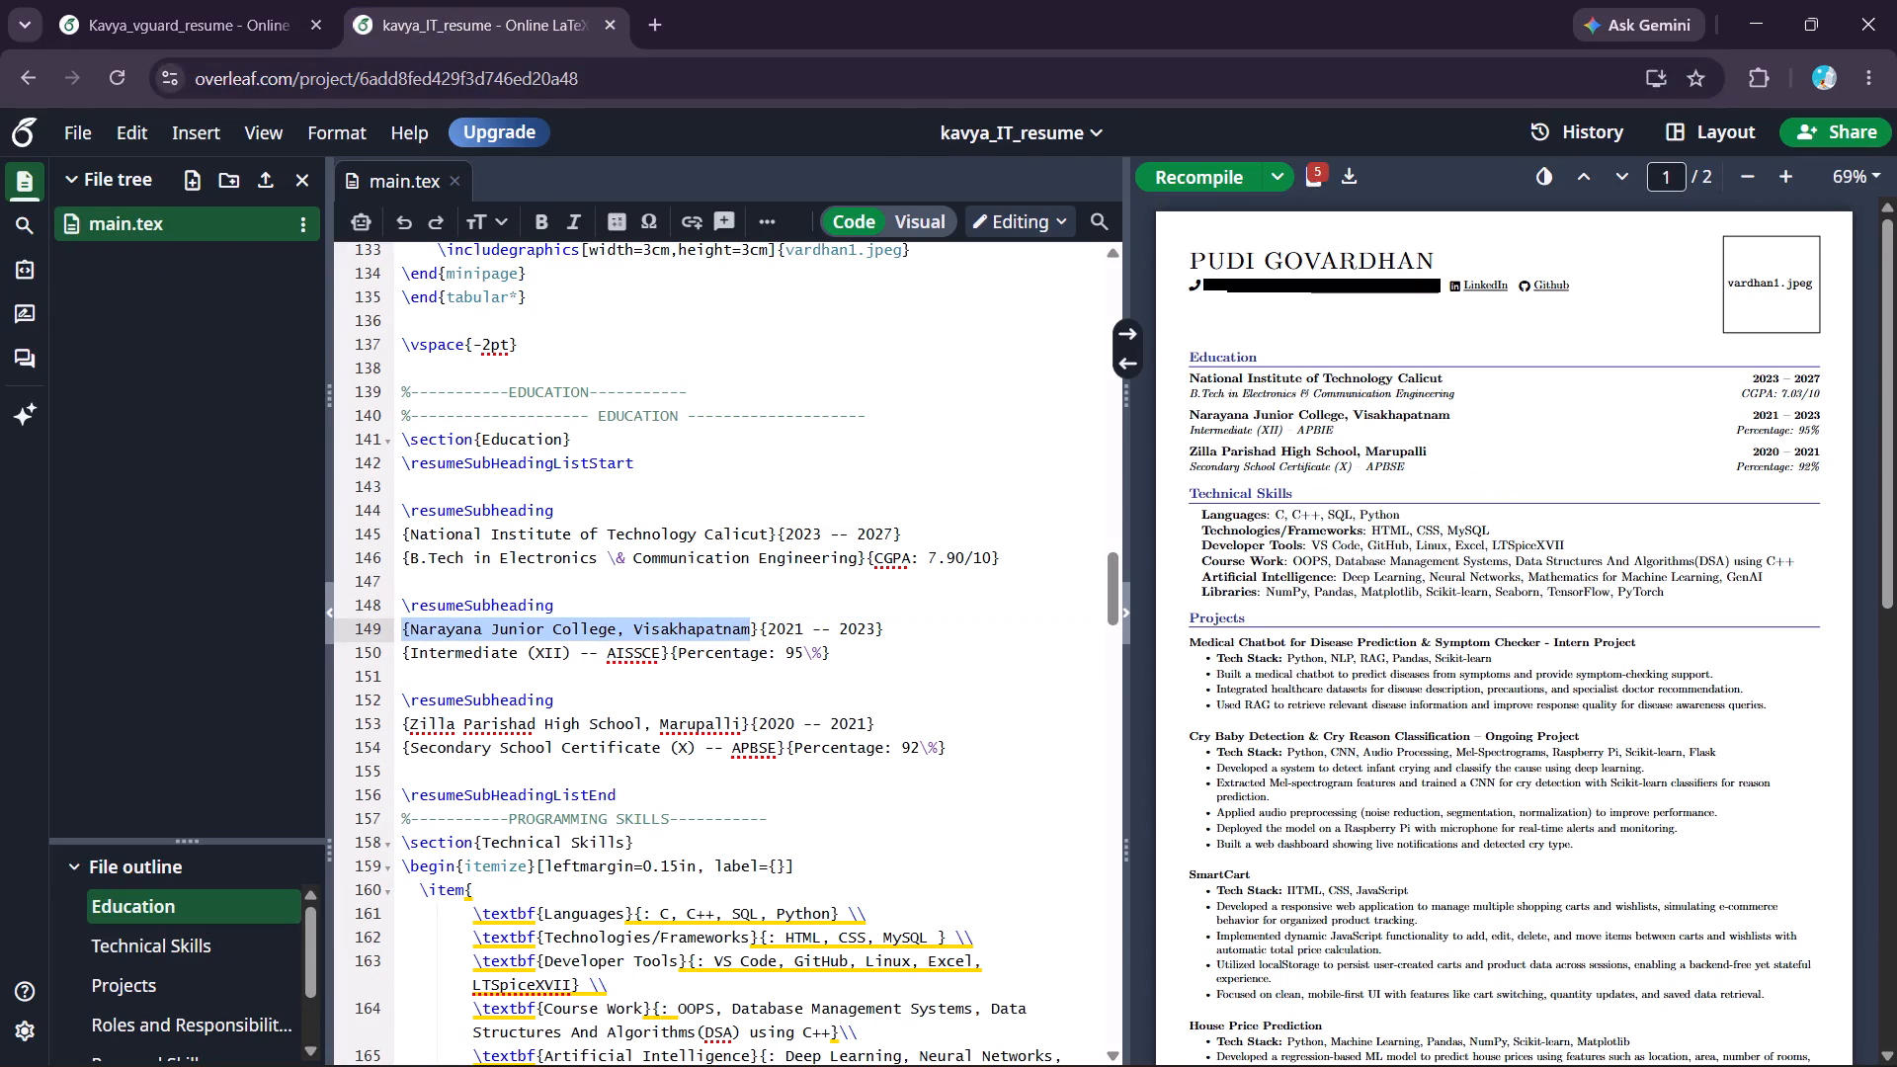
pyautogui.moveTo(404, 632); pyautogui.dragTo(411, 635)
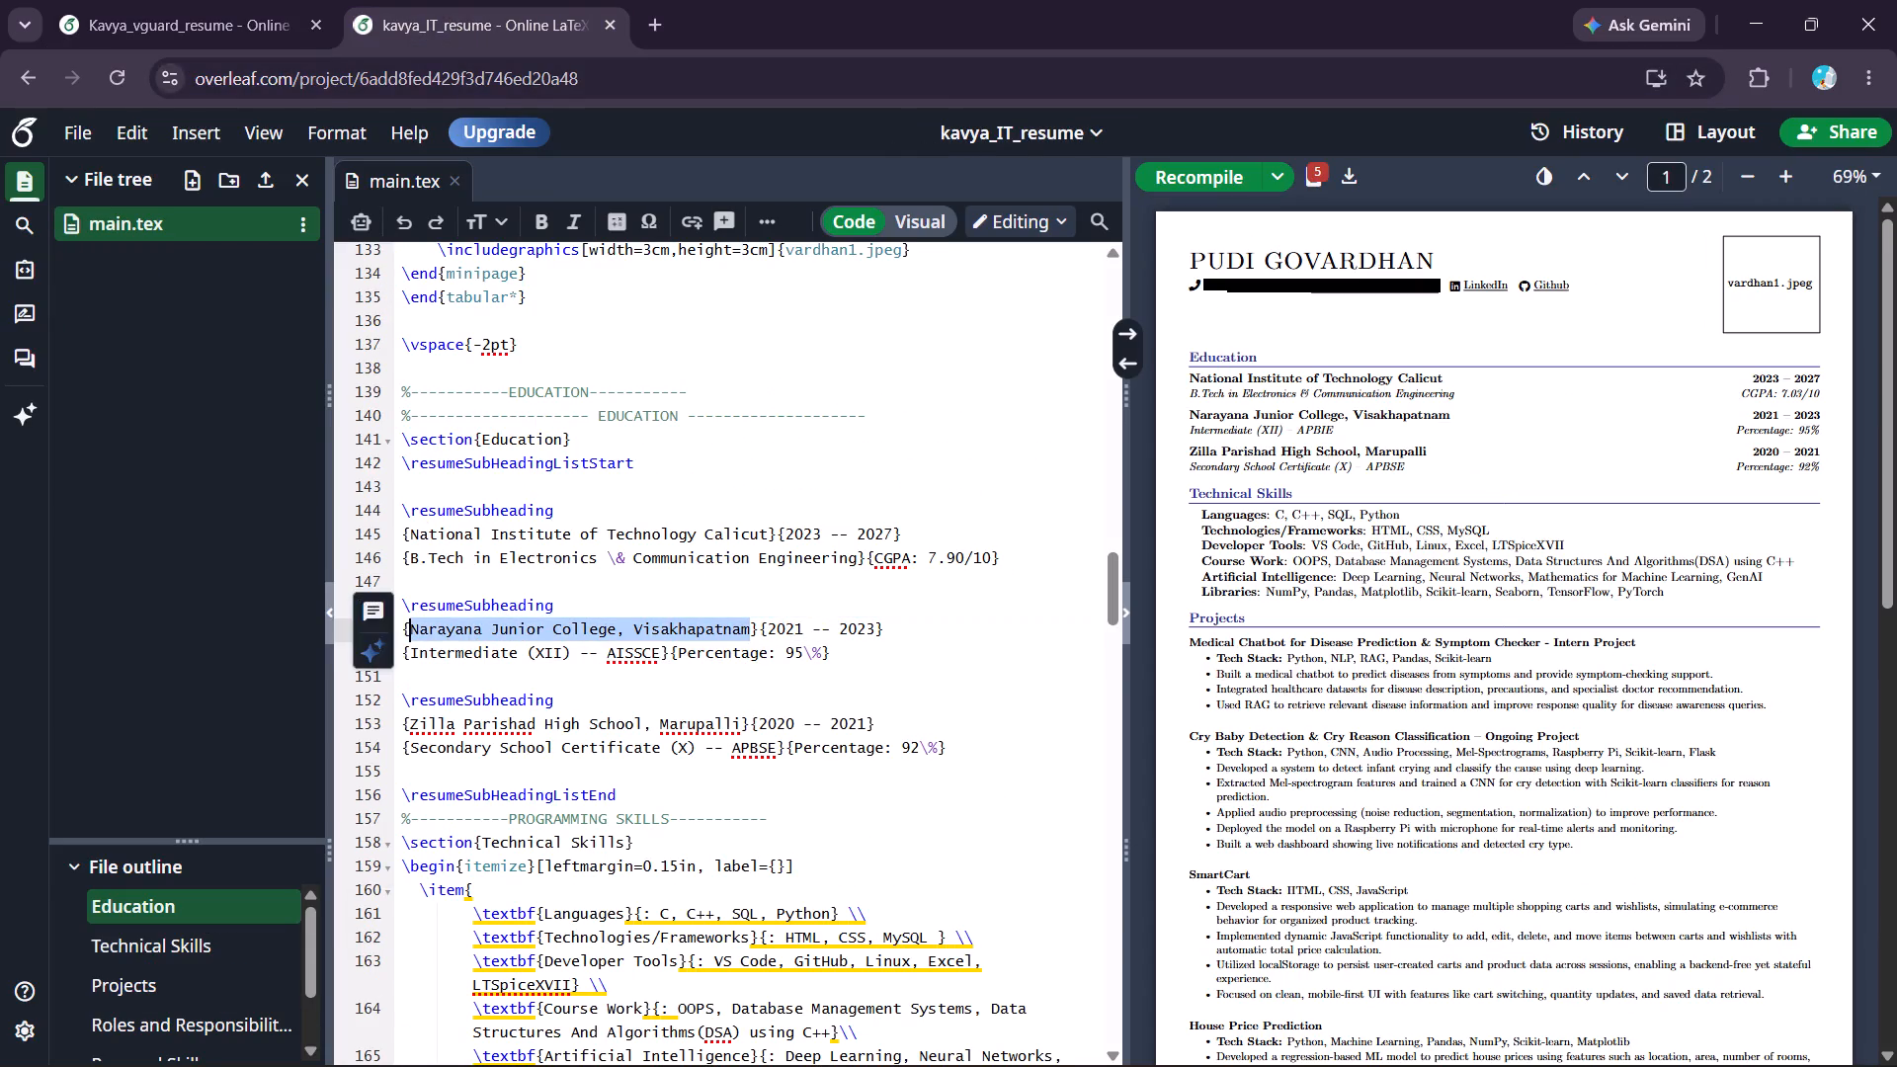
pyautogui.hotkey('ctrl', 'v')
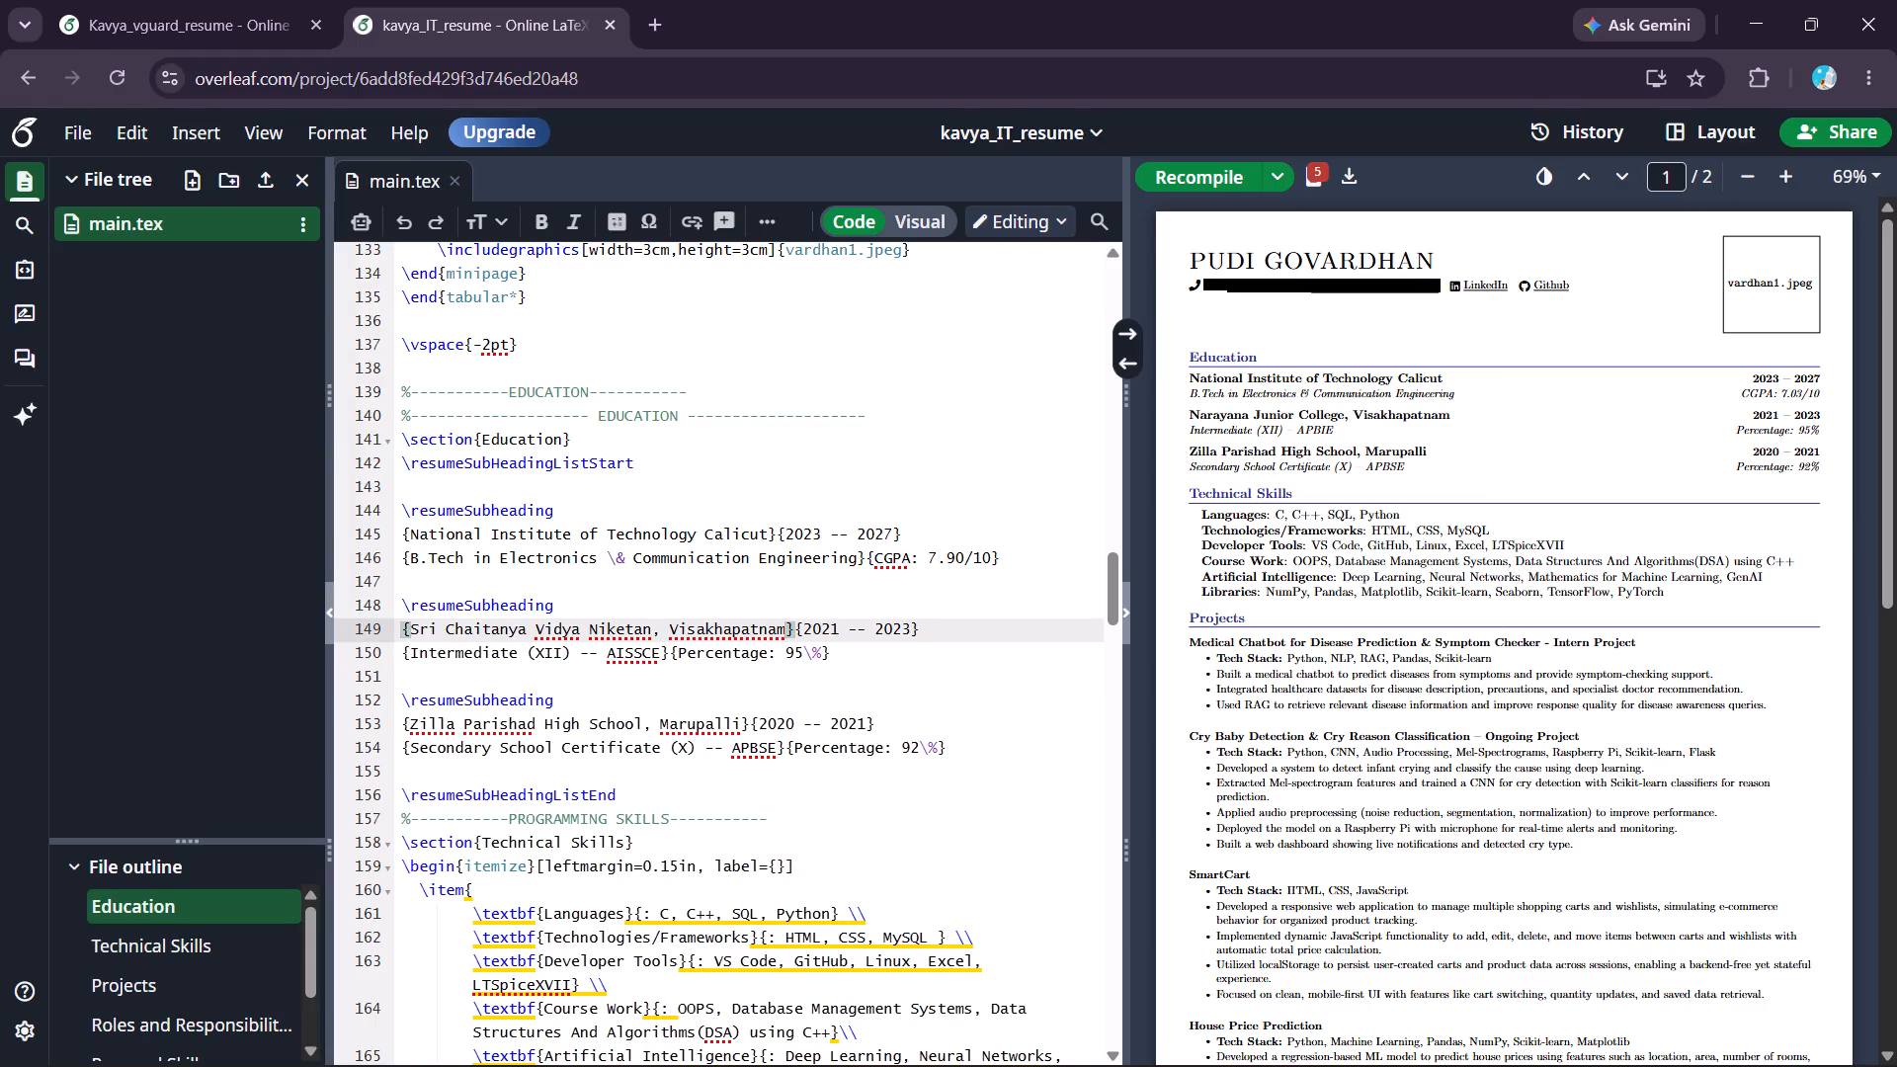
# Check the XII marks in the Kavya_vguard_resume source and set the Intermediate (XII) percentage in kavya_IT_resume to 91.
pyautogui.click(157, 0)
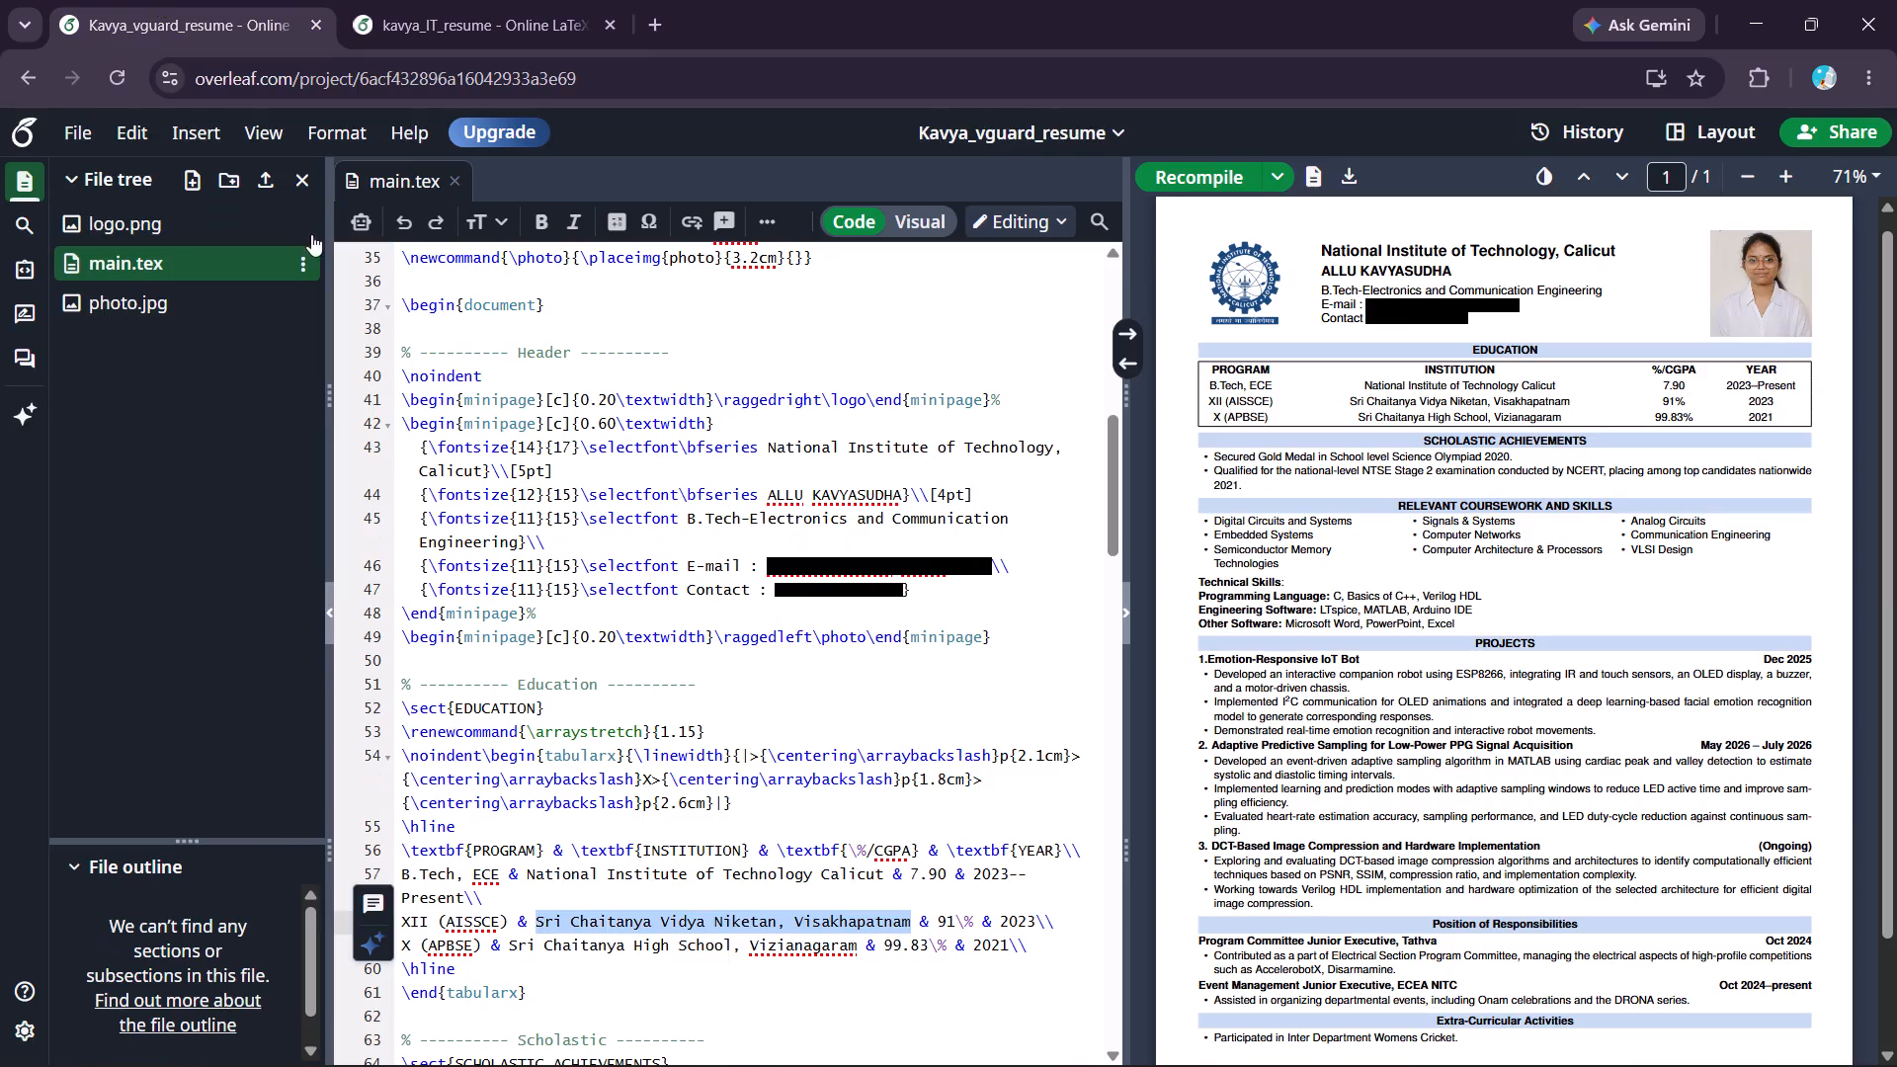
pyautogui.moveTo(865, 666); pyautogui.dragTo(545, 68)
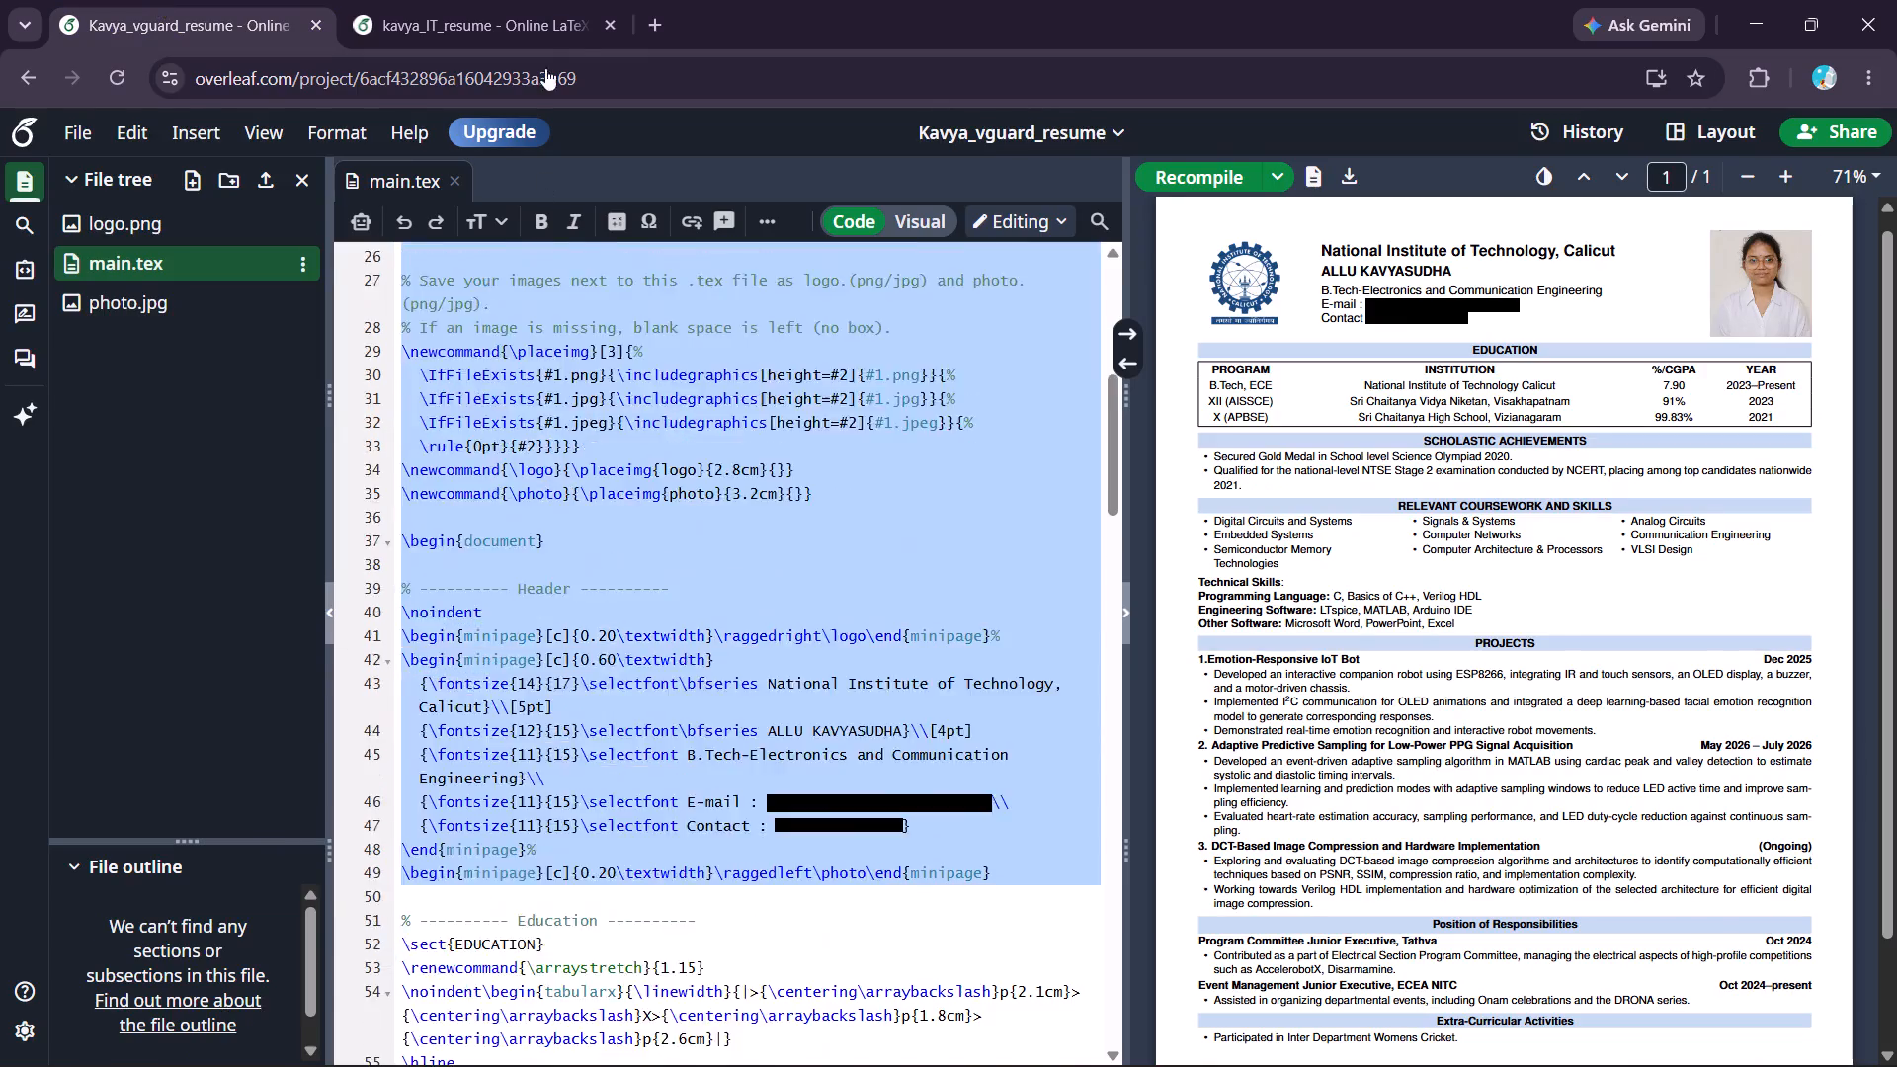
pyautogui.moveTo(545, 68); pyautogui.dragTo(663, 866)
pyautogui.click(830, 760)
pyautogui.scroll(-1, 830, 760)
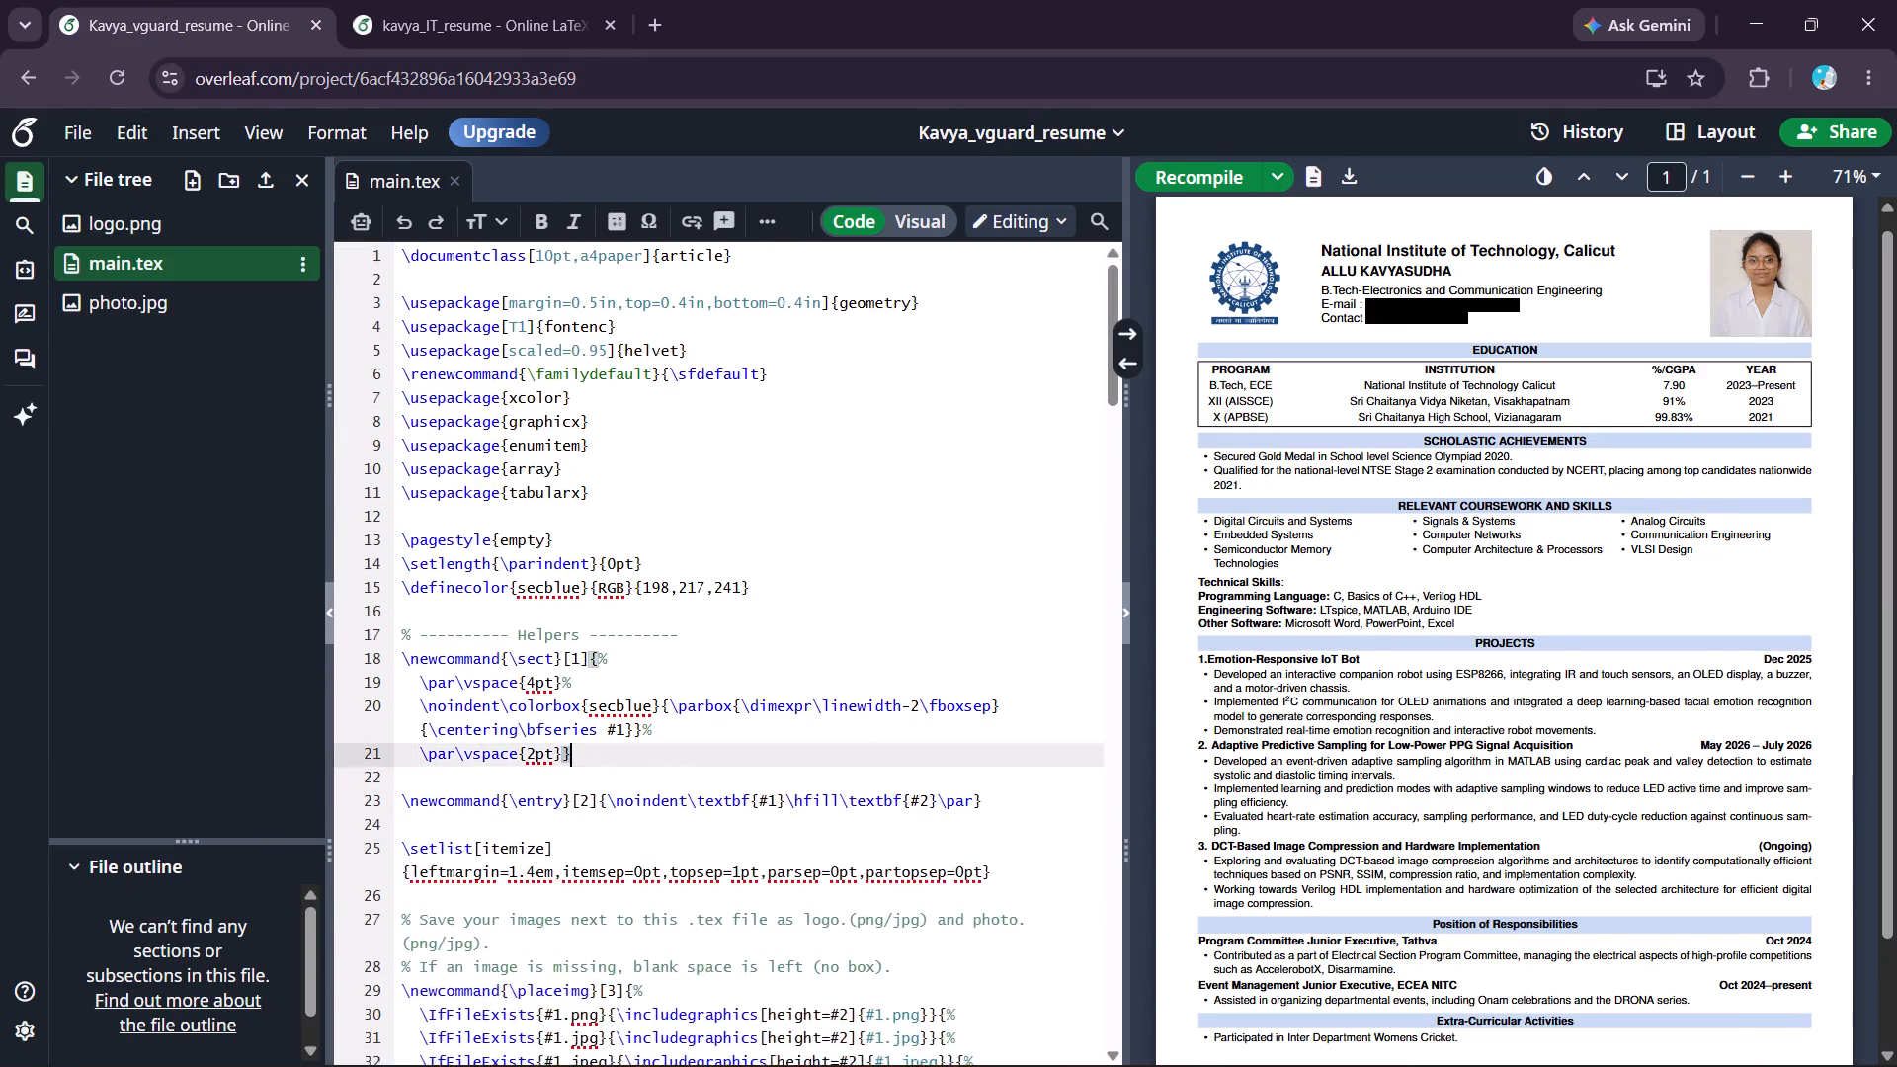
pyautogui.scroll(-5, 830, 760)
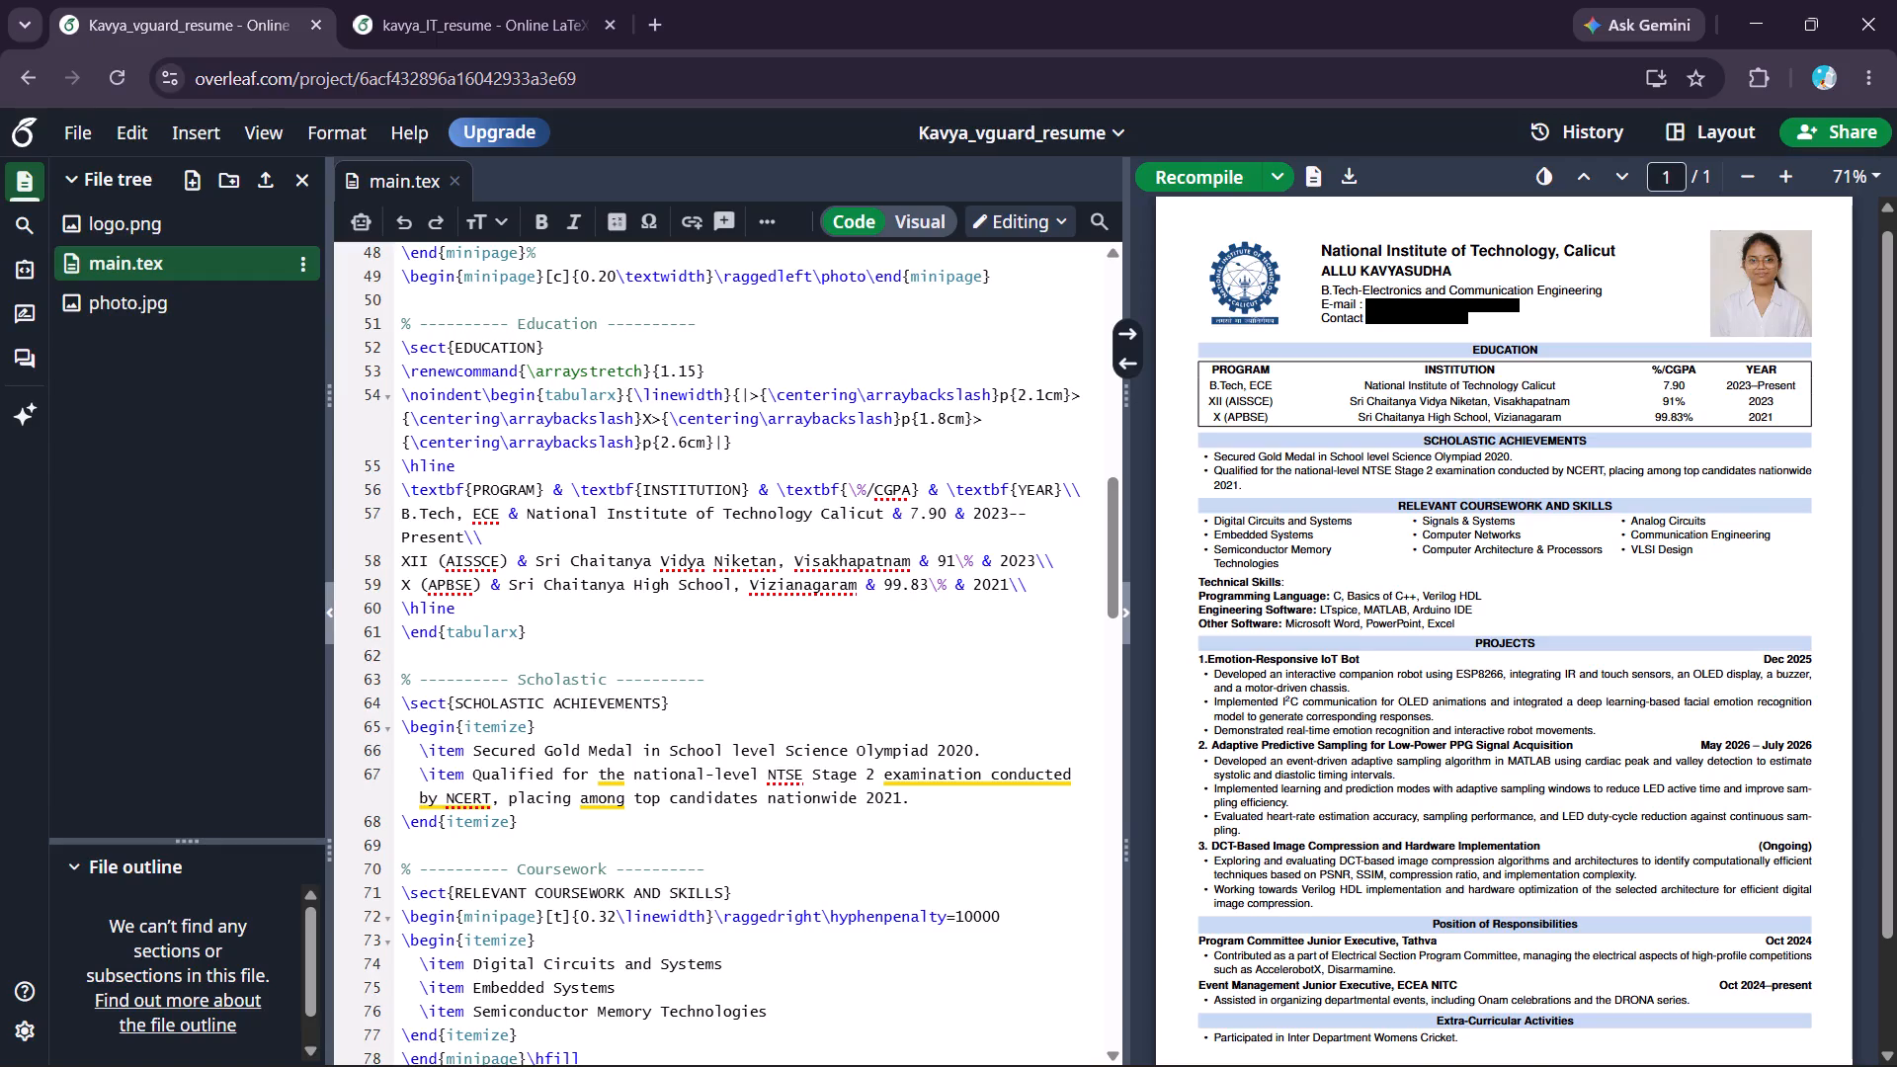
pyautogui.click(523, 7)
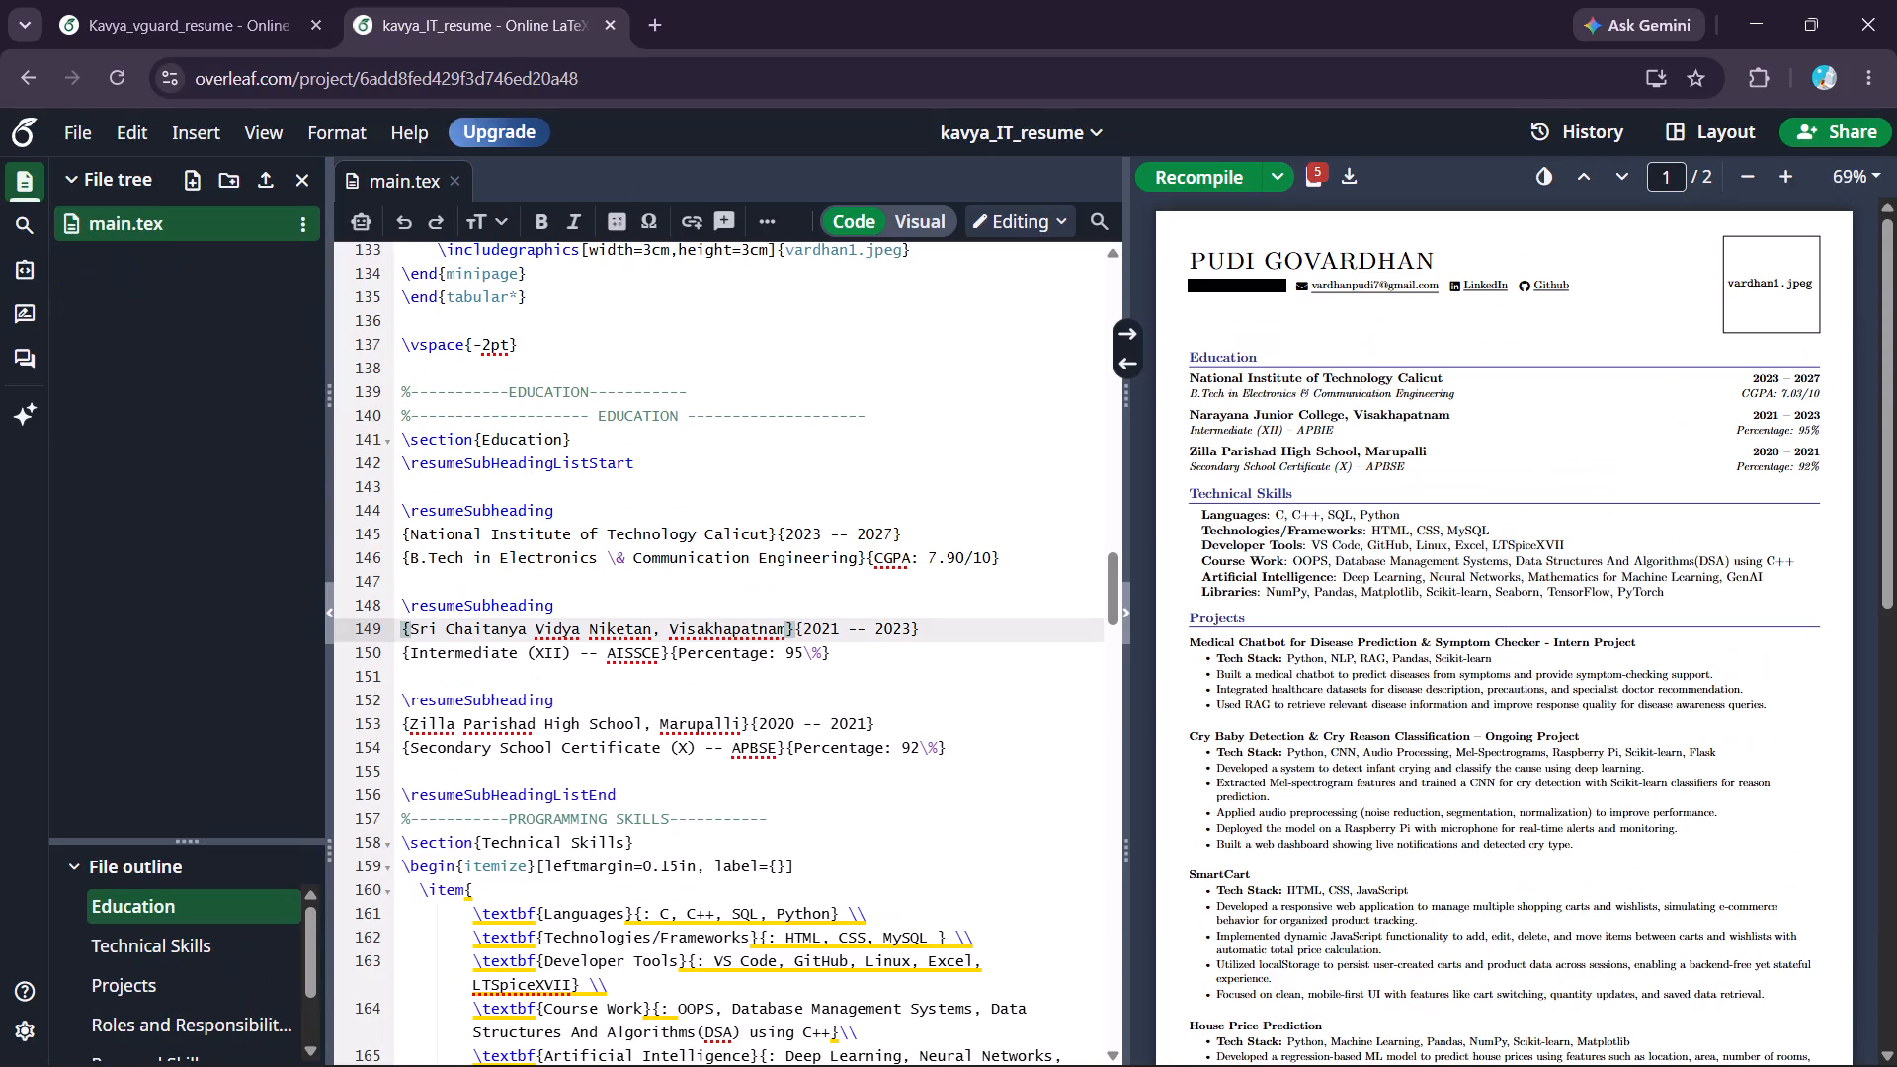
pyautogui.click(802, 644)
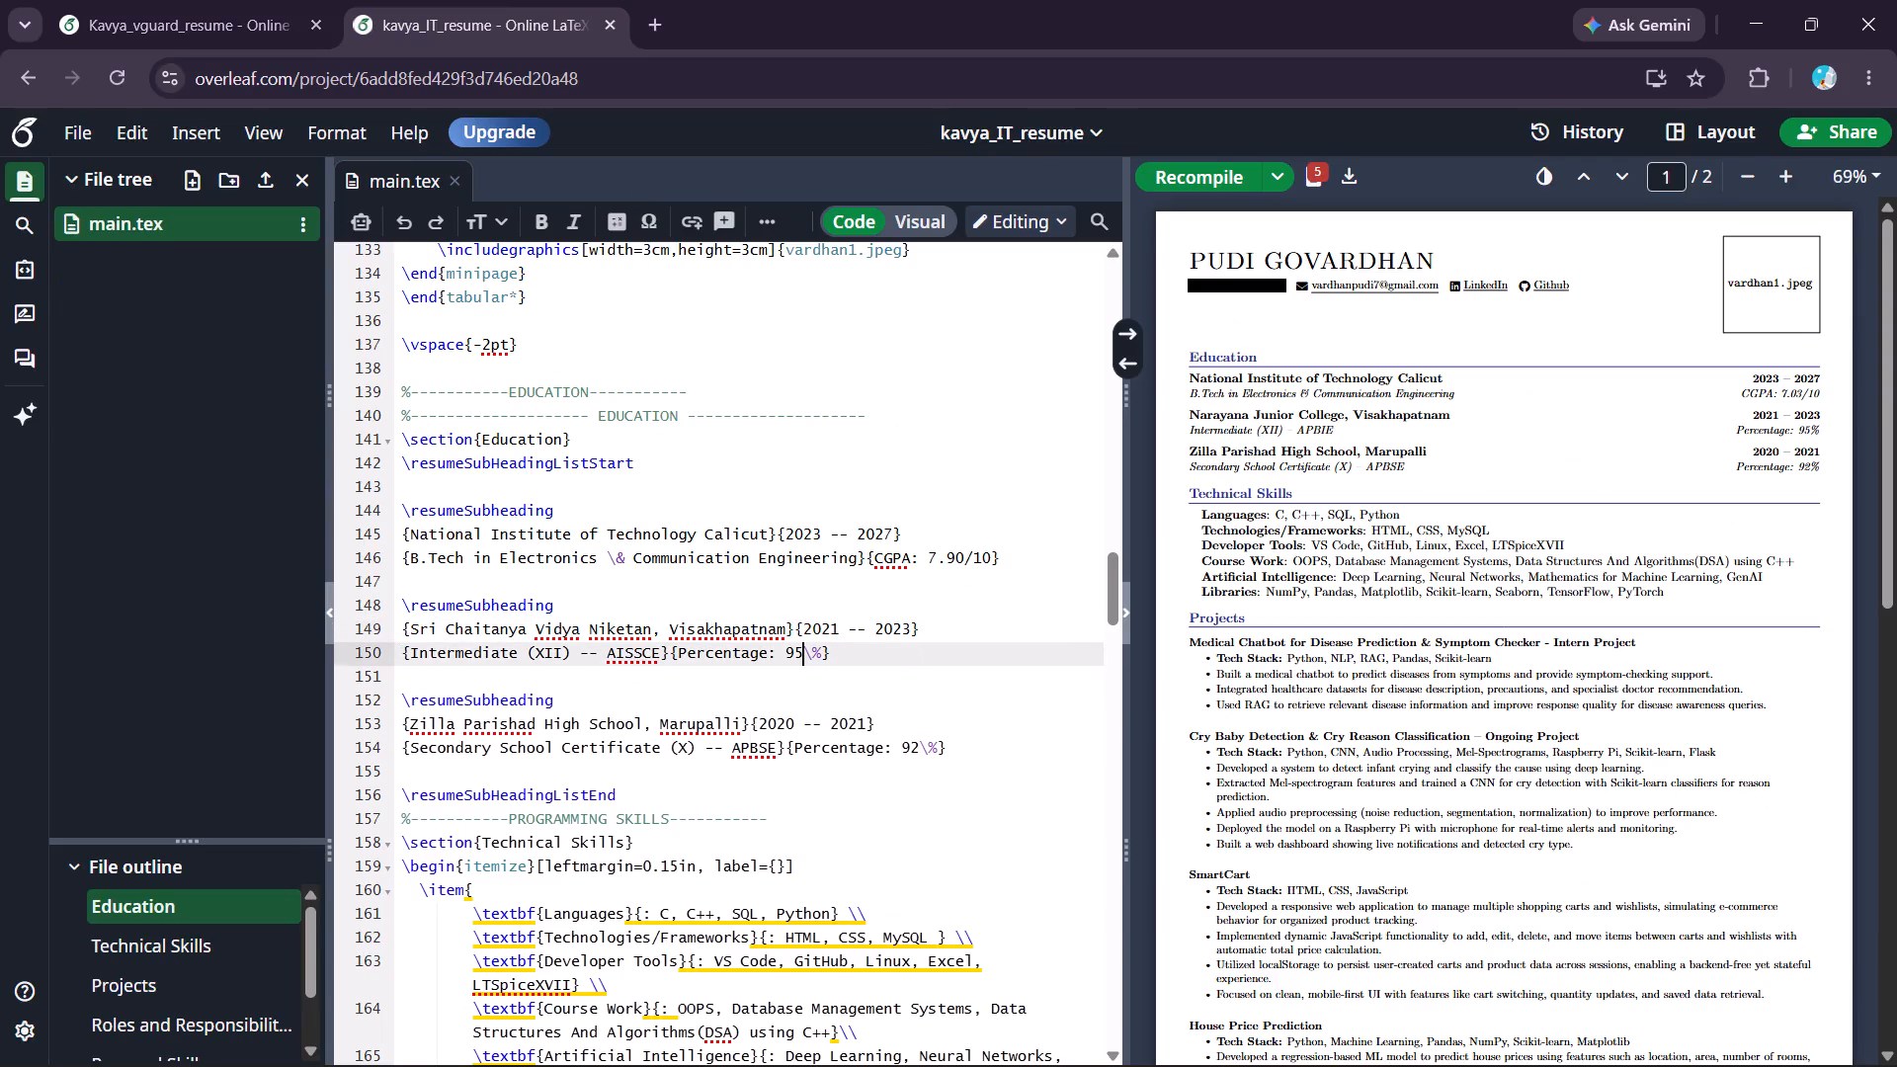
pyautogui.press('BackSpace')
pyautogui.press('1')
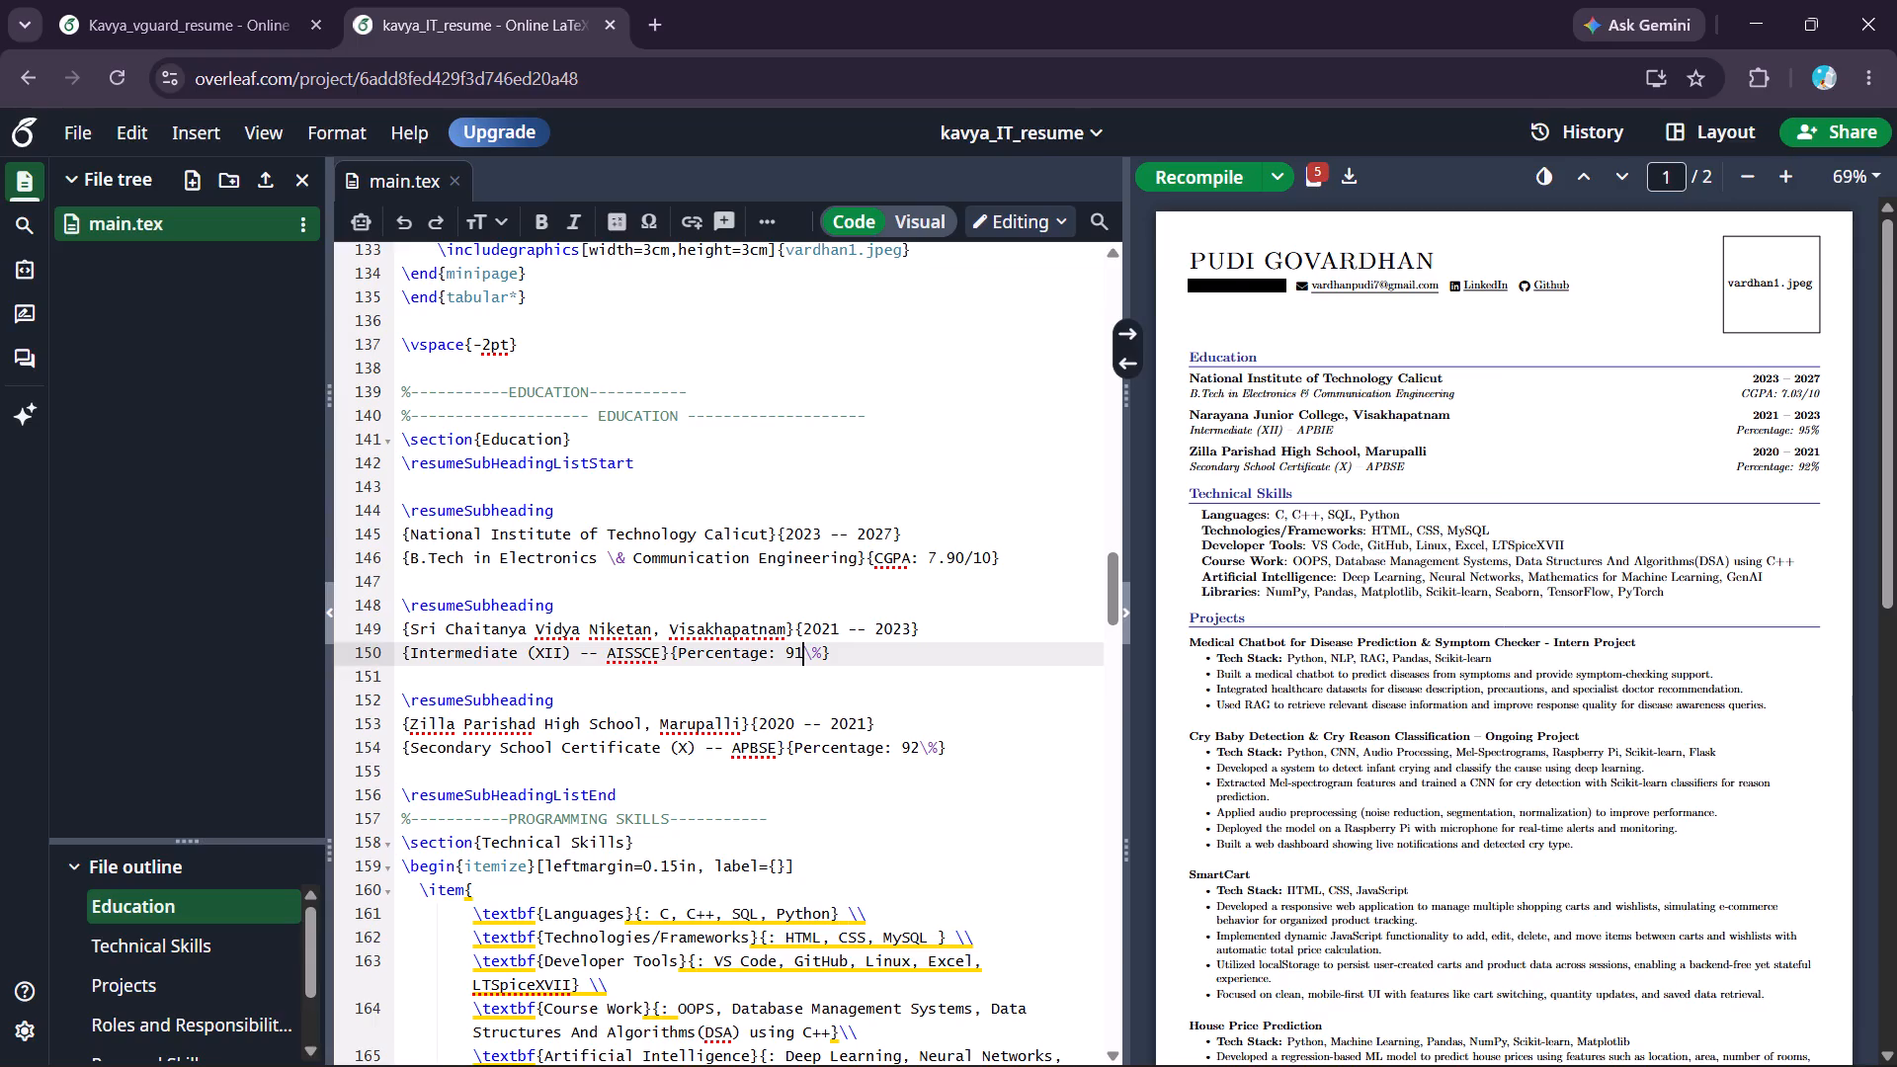
pyautogui.click(248, 14)
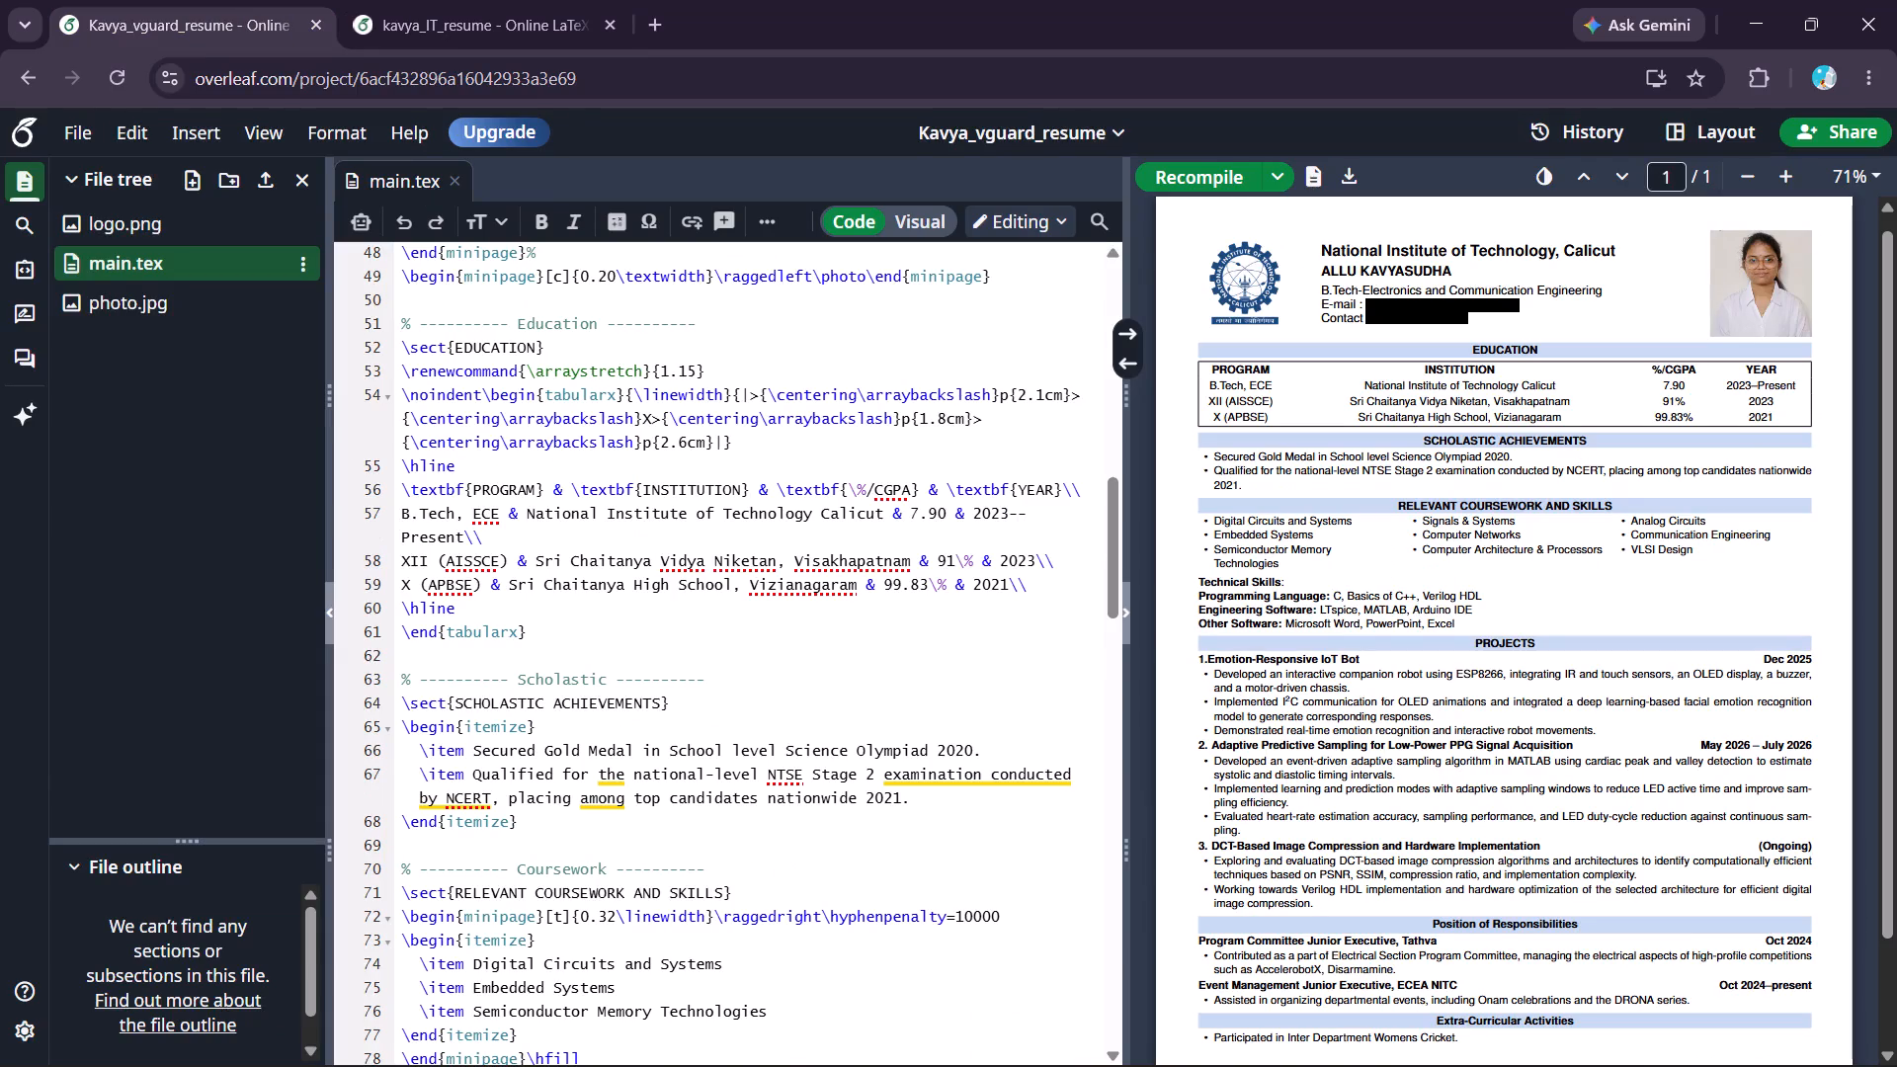
pyautogui.moveTo(859, 582); pyautogui.dragTo(529, 590)
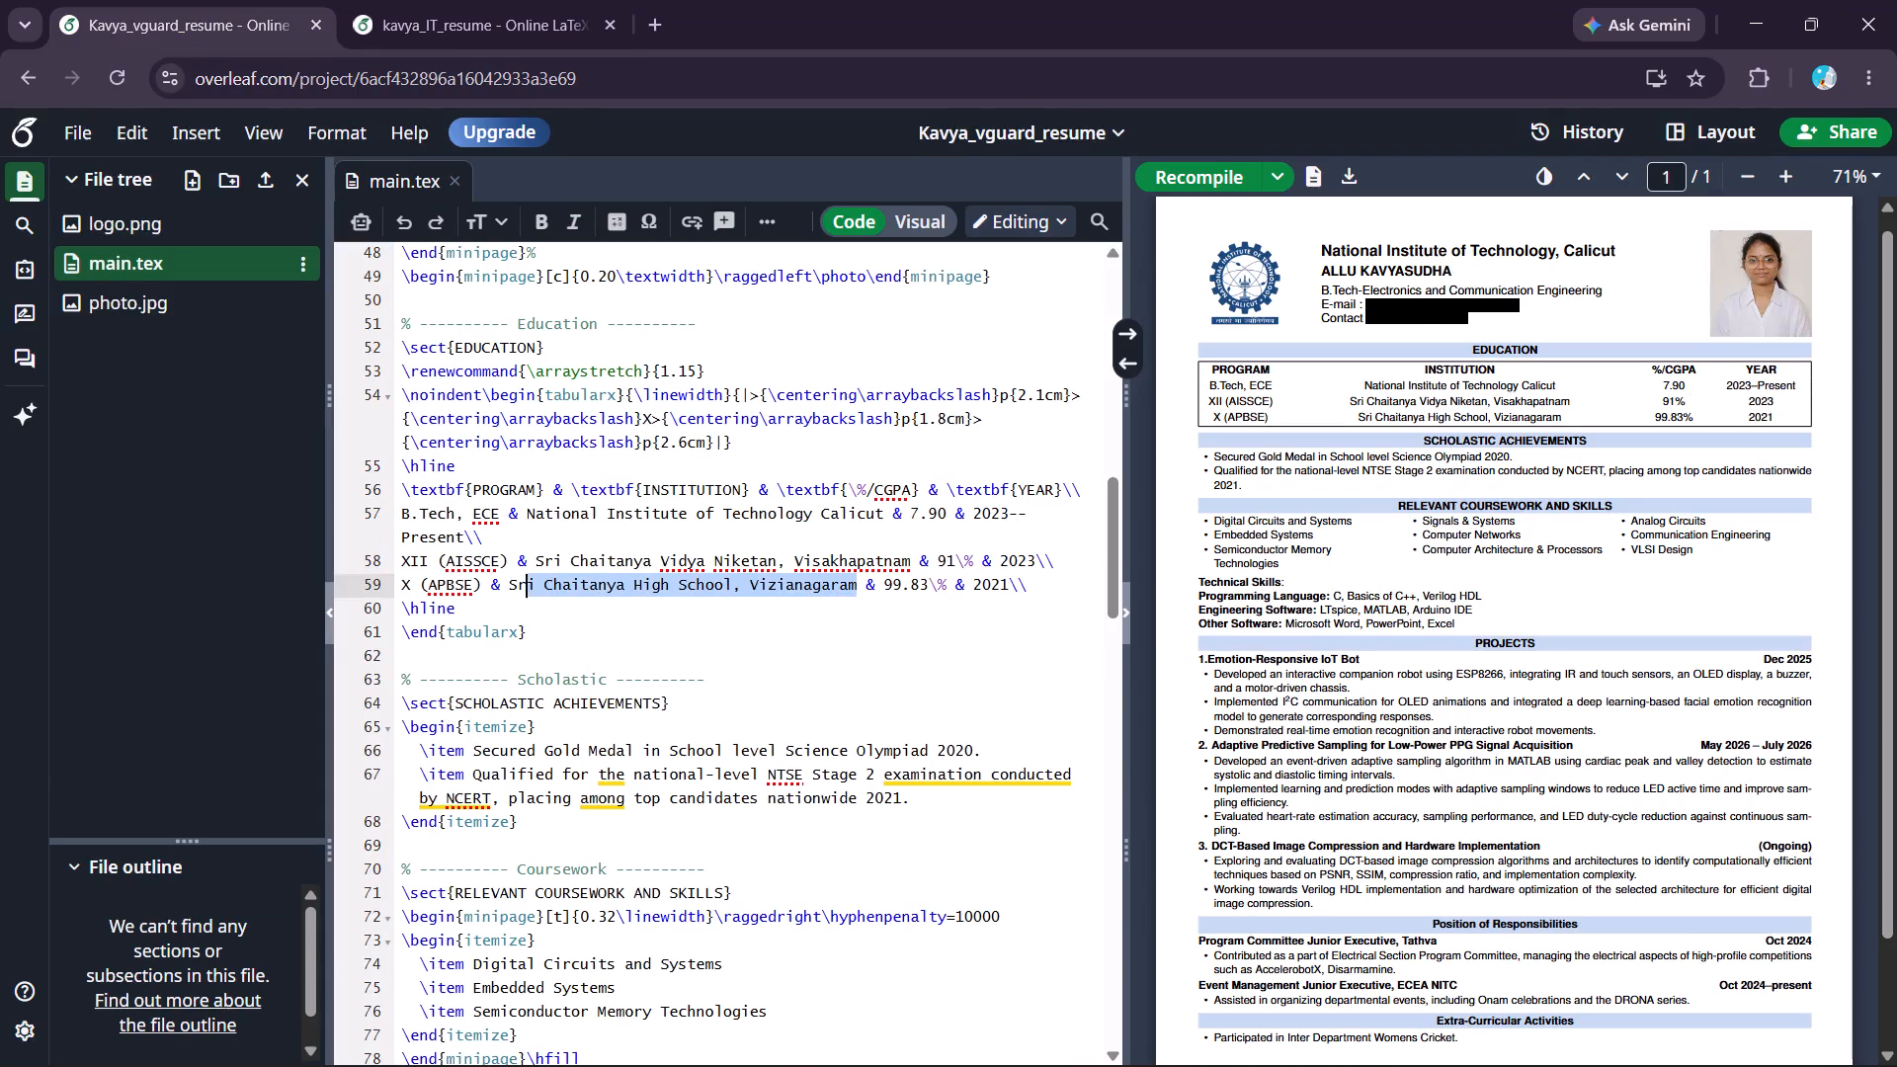
pyautogui.moveTo(529, 590); pyautogui.dragTo(511, 591)
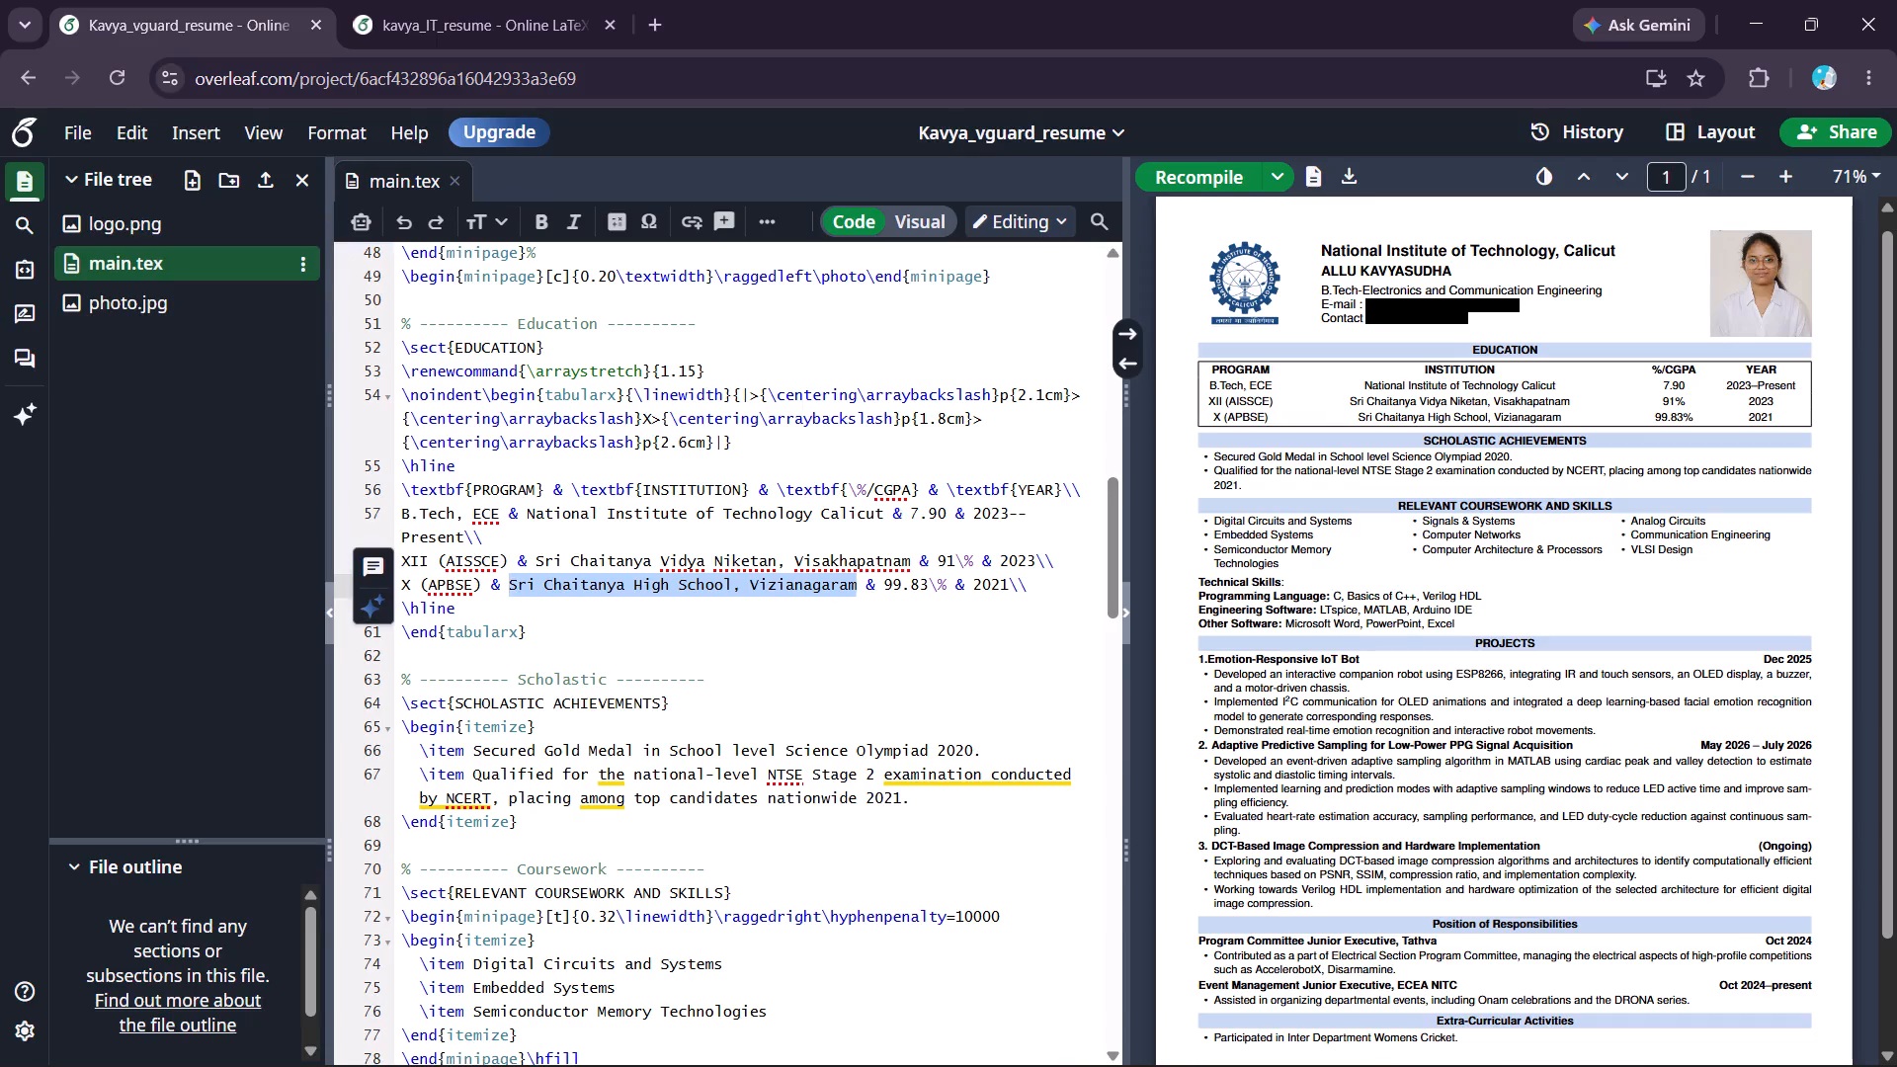
pyautogui.hotkey('ctrl', 'c')
pyautogui.click(438, 0)
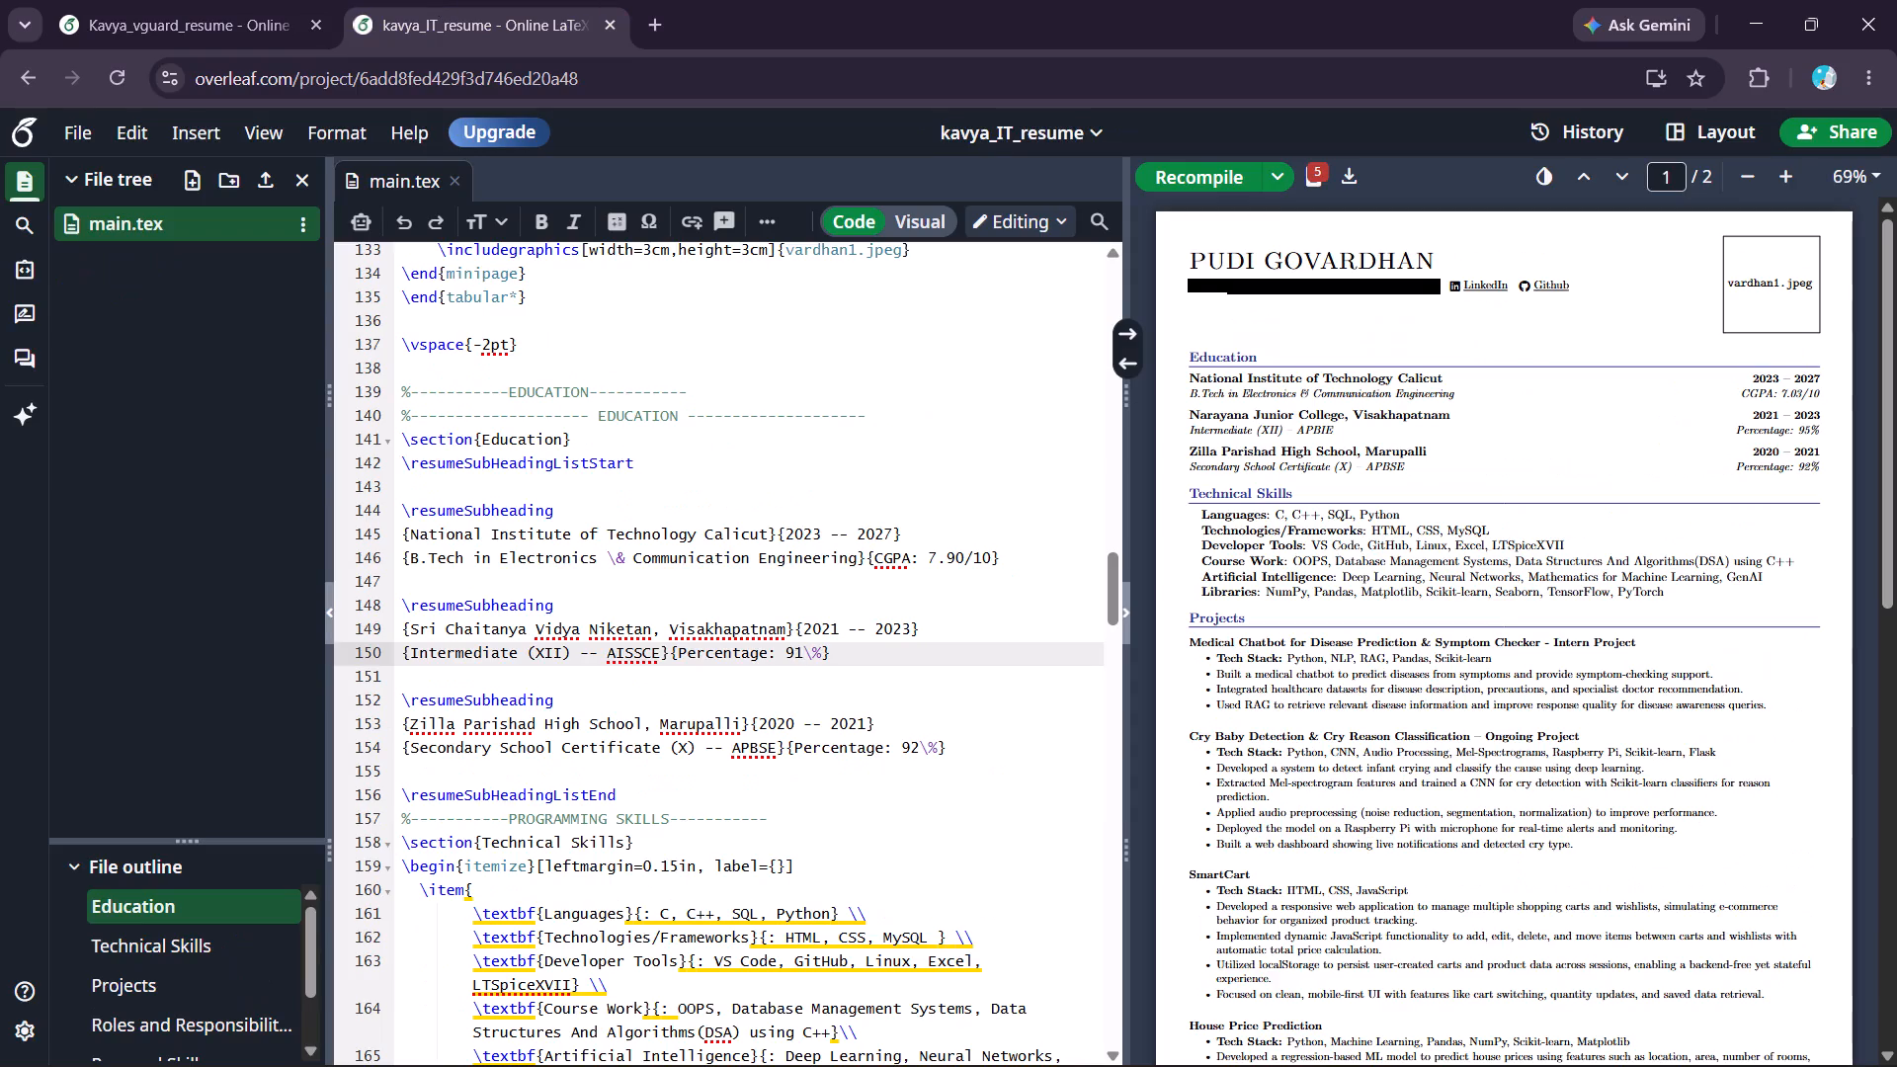
pyautogui.moveTo(739, 723); pyautogui.dragTo(649, 733)
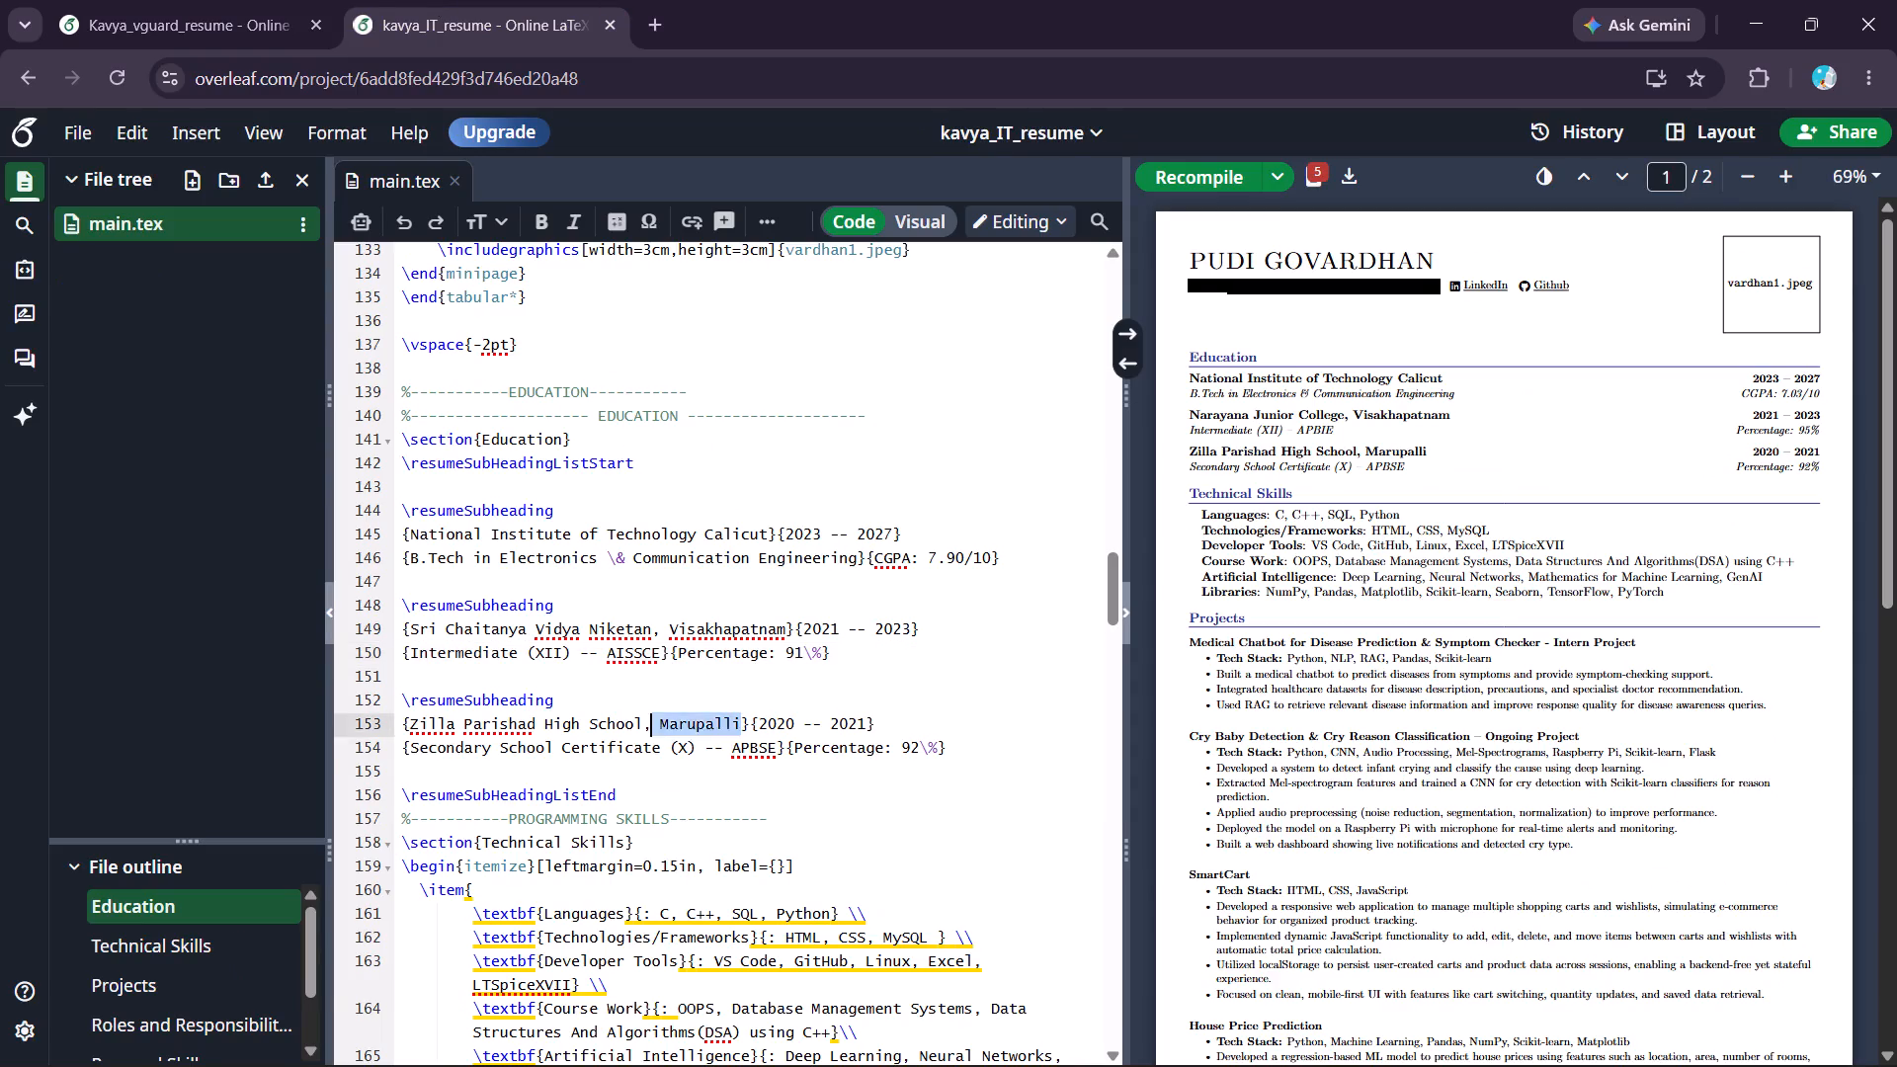
pyautogui.moveTo(649, 733); pyautogui.dragTo(409, 725)
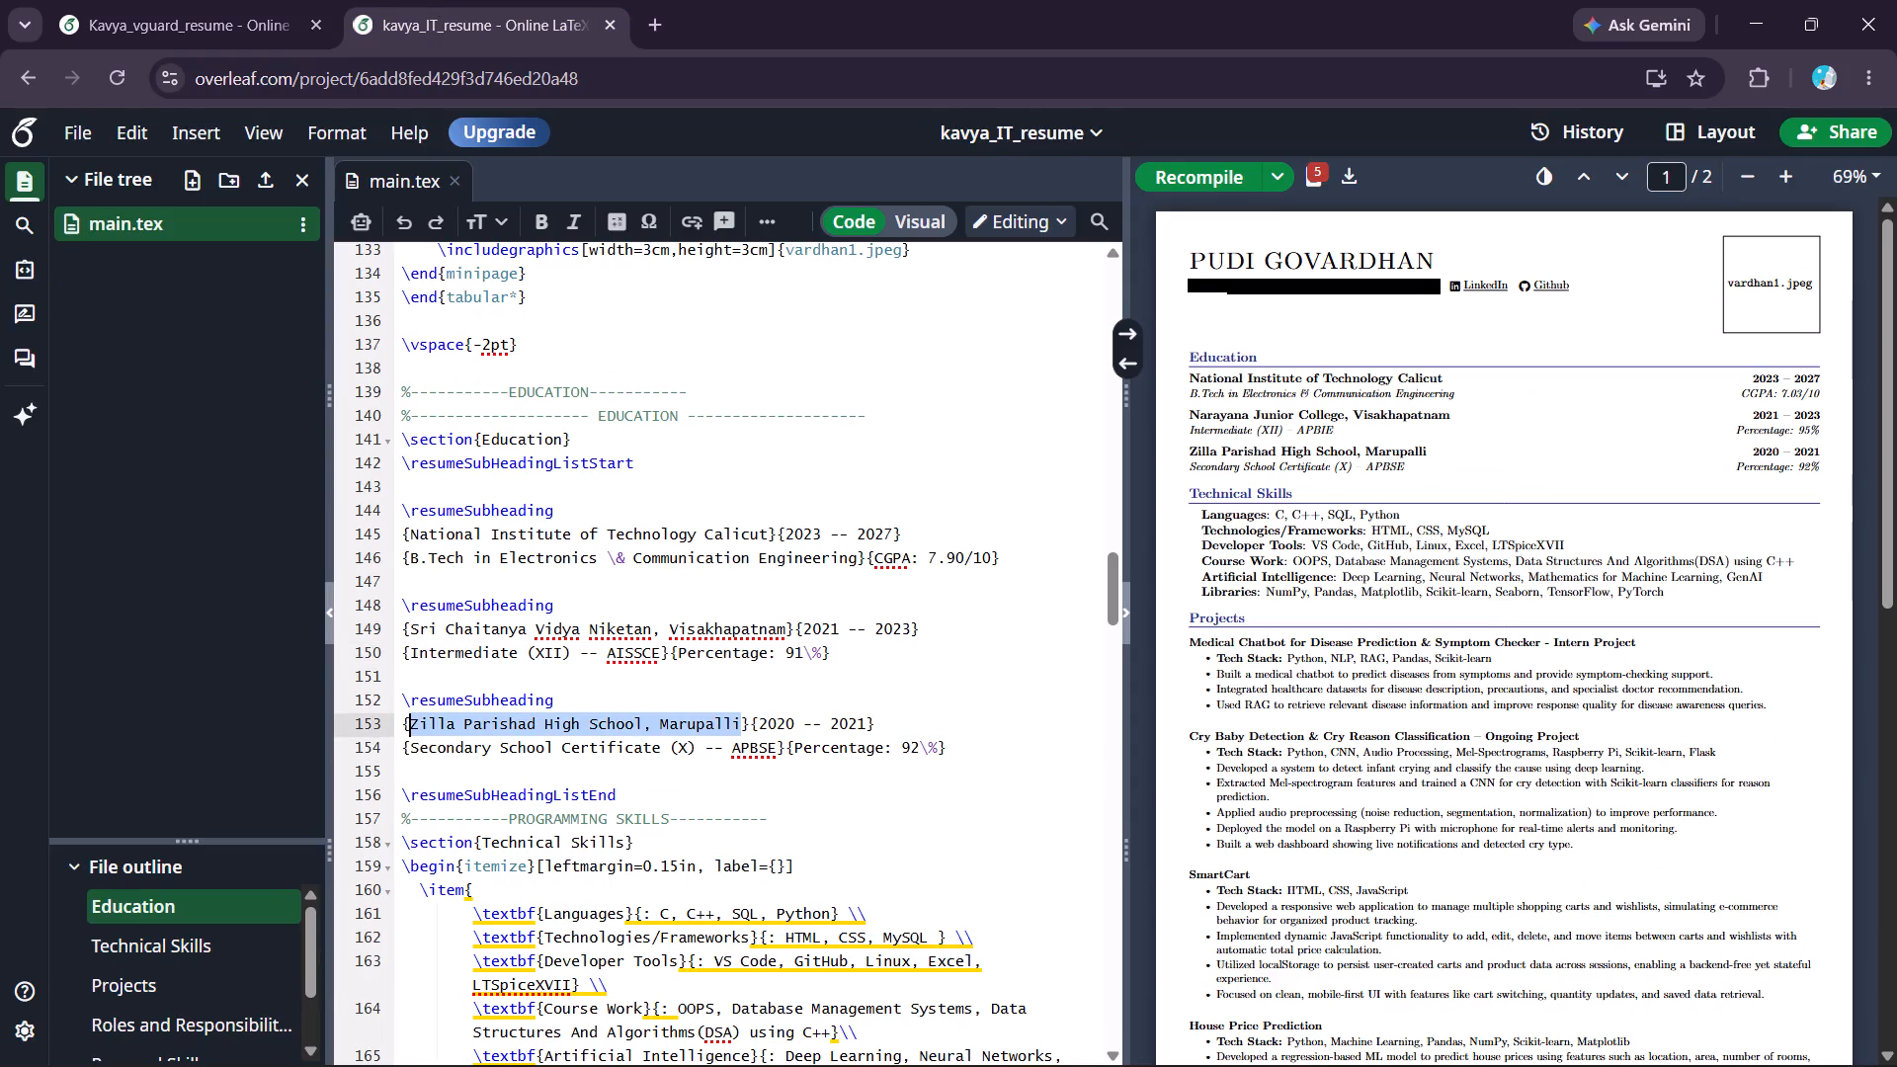
pyautogui.moveTo(409, 725); pyautogui.dragTo(414, 725)
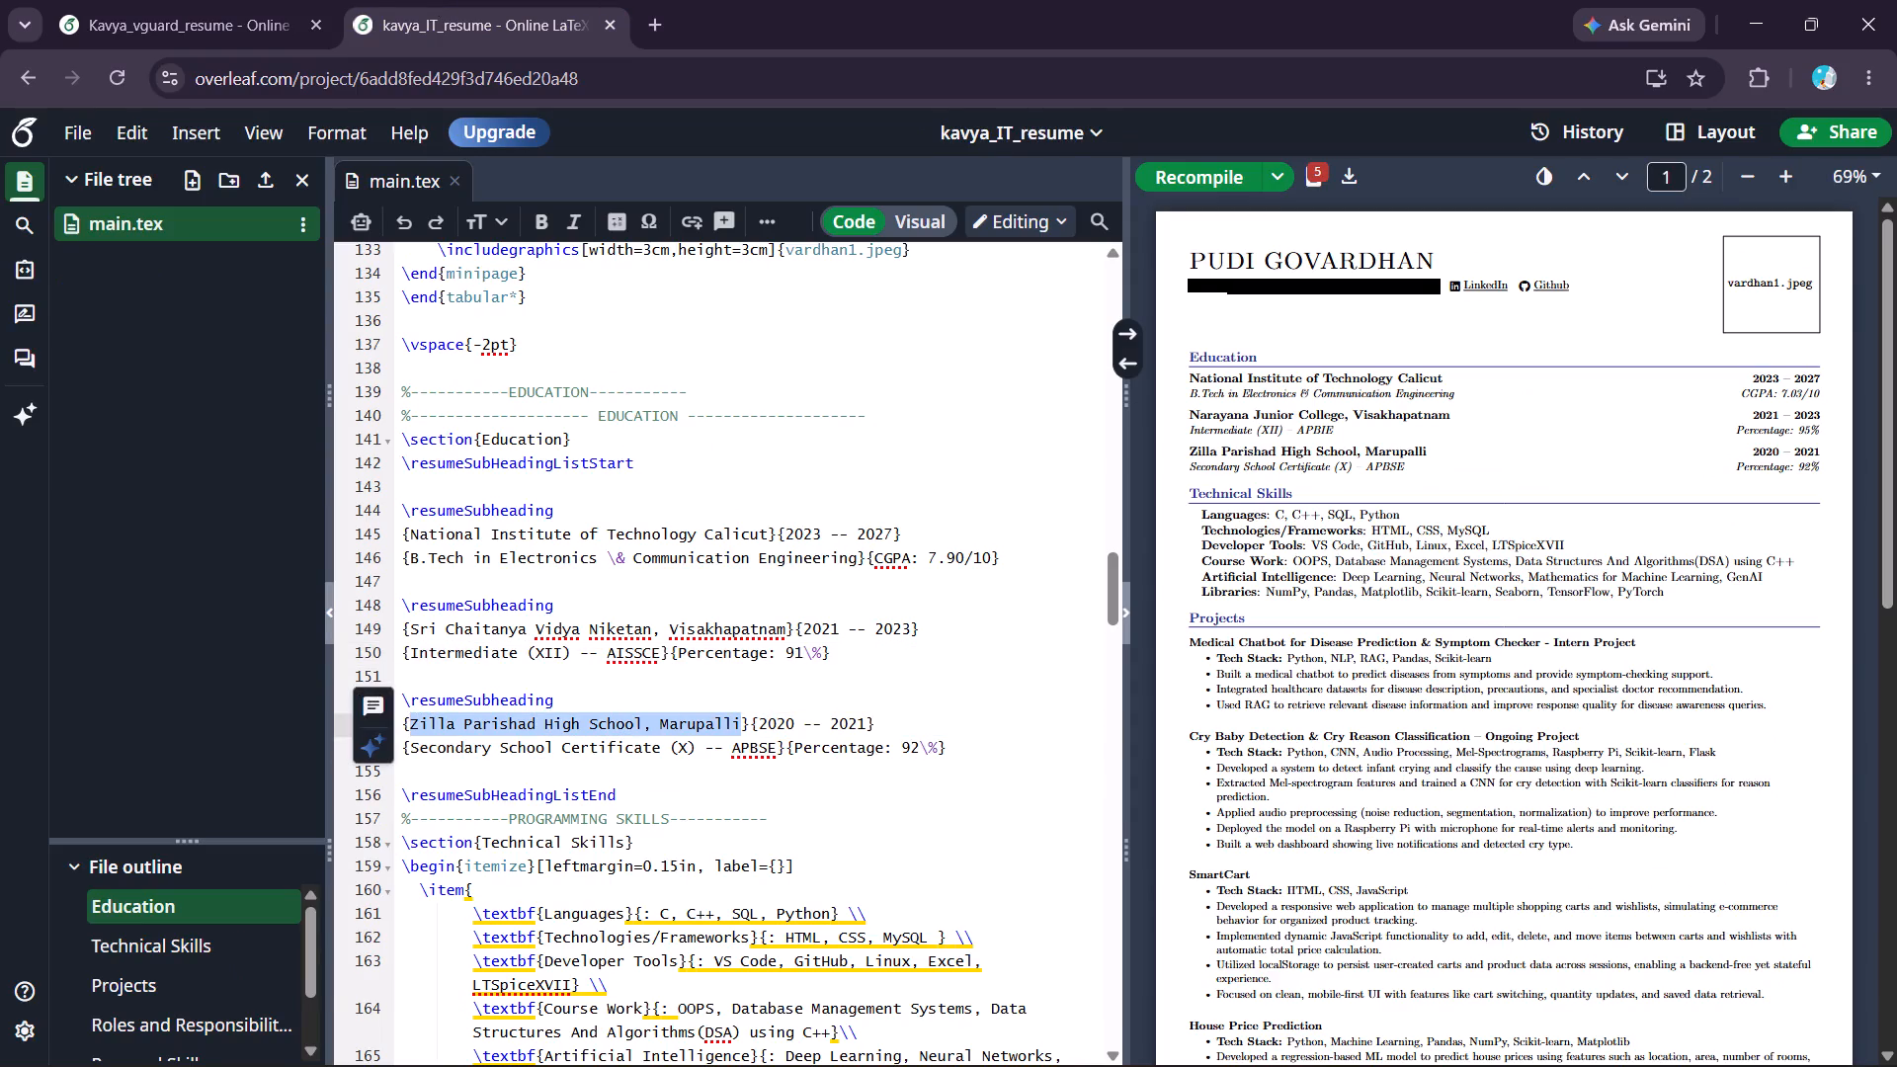
pyautogui.hotkey('ctrl', 'v')
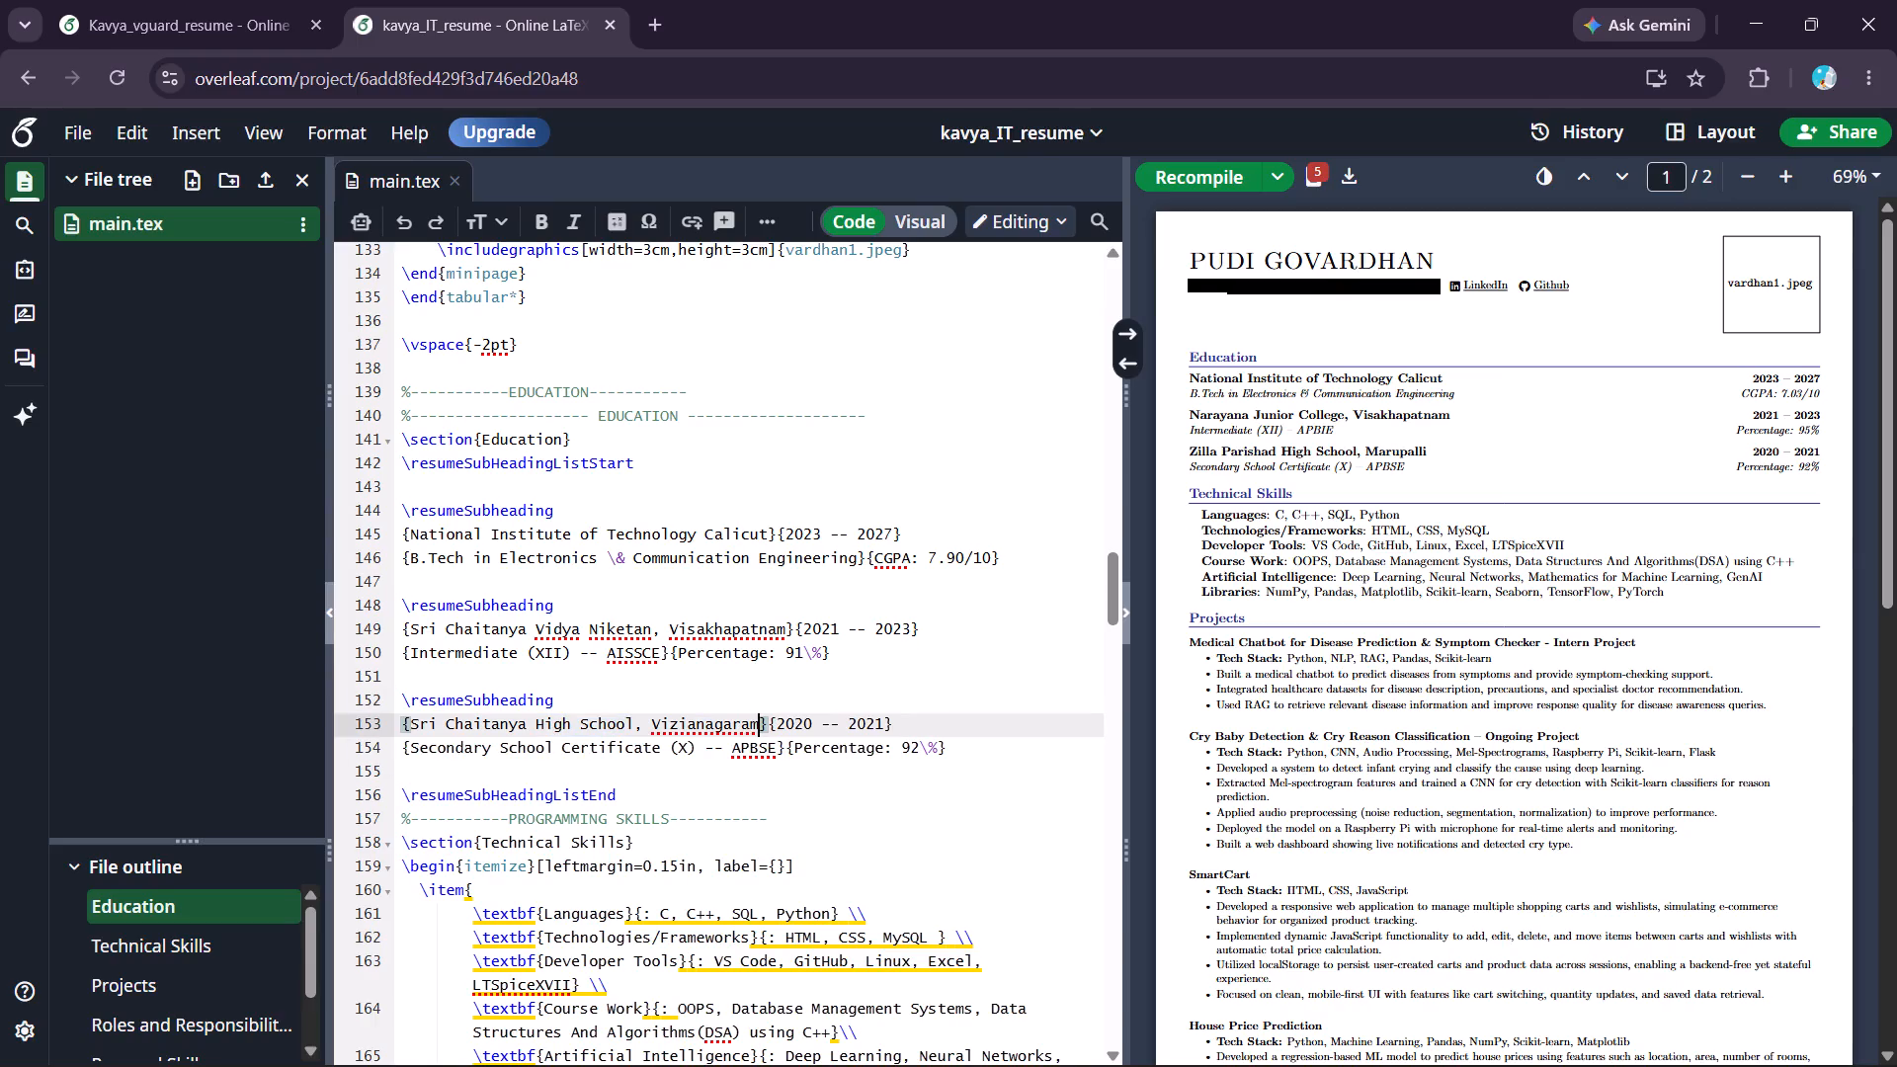
# Check the class X marks in Kavya_vguard_resume and set the Secondary School Certificate (X) percentage in kavya_IT_resume to 99.83.
pyautogui.click(221, 24)
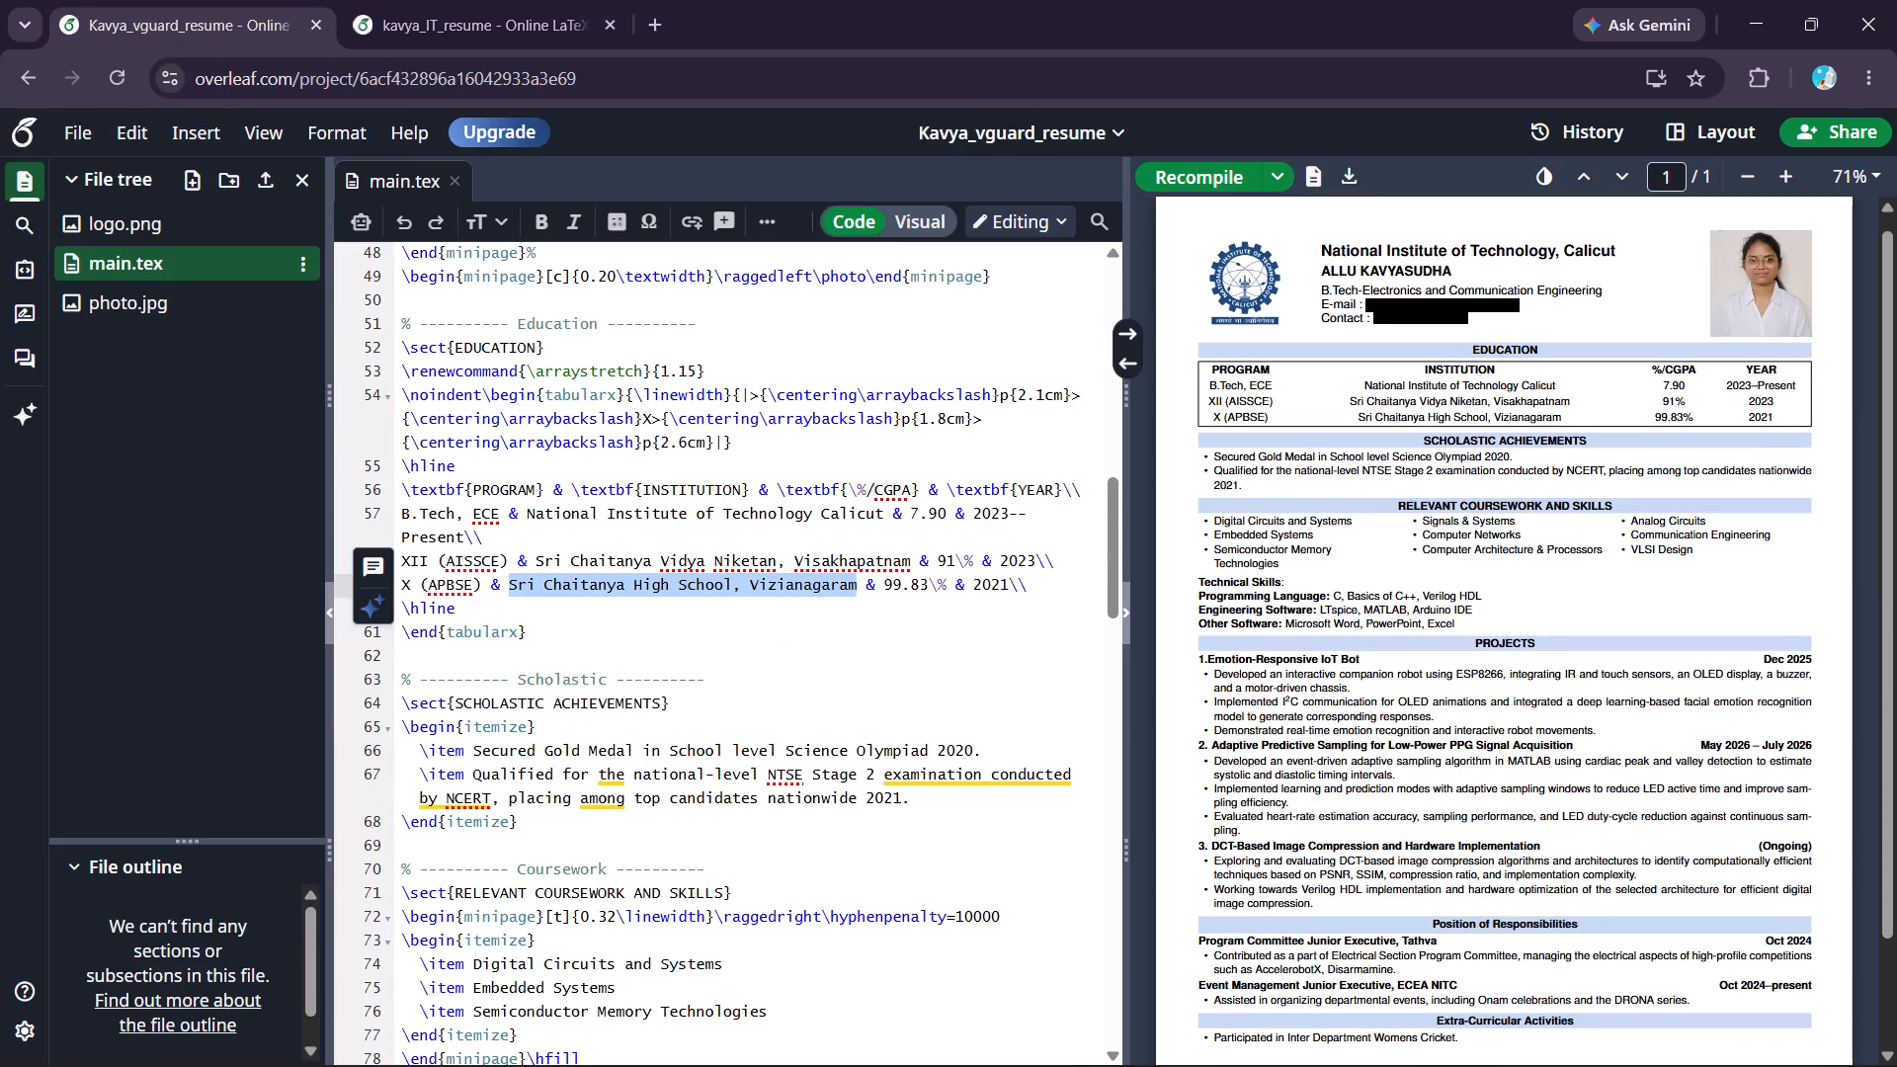
pyautogui.click(471, 0)
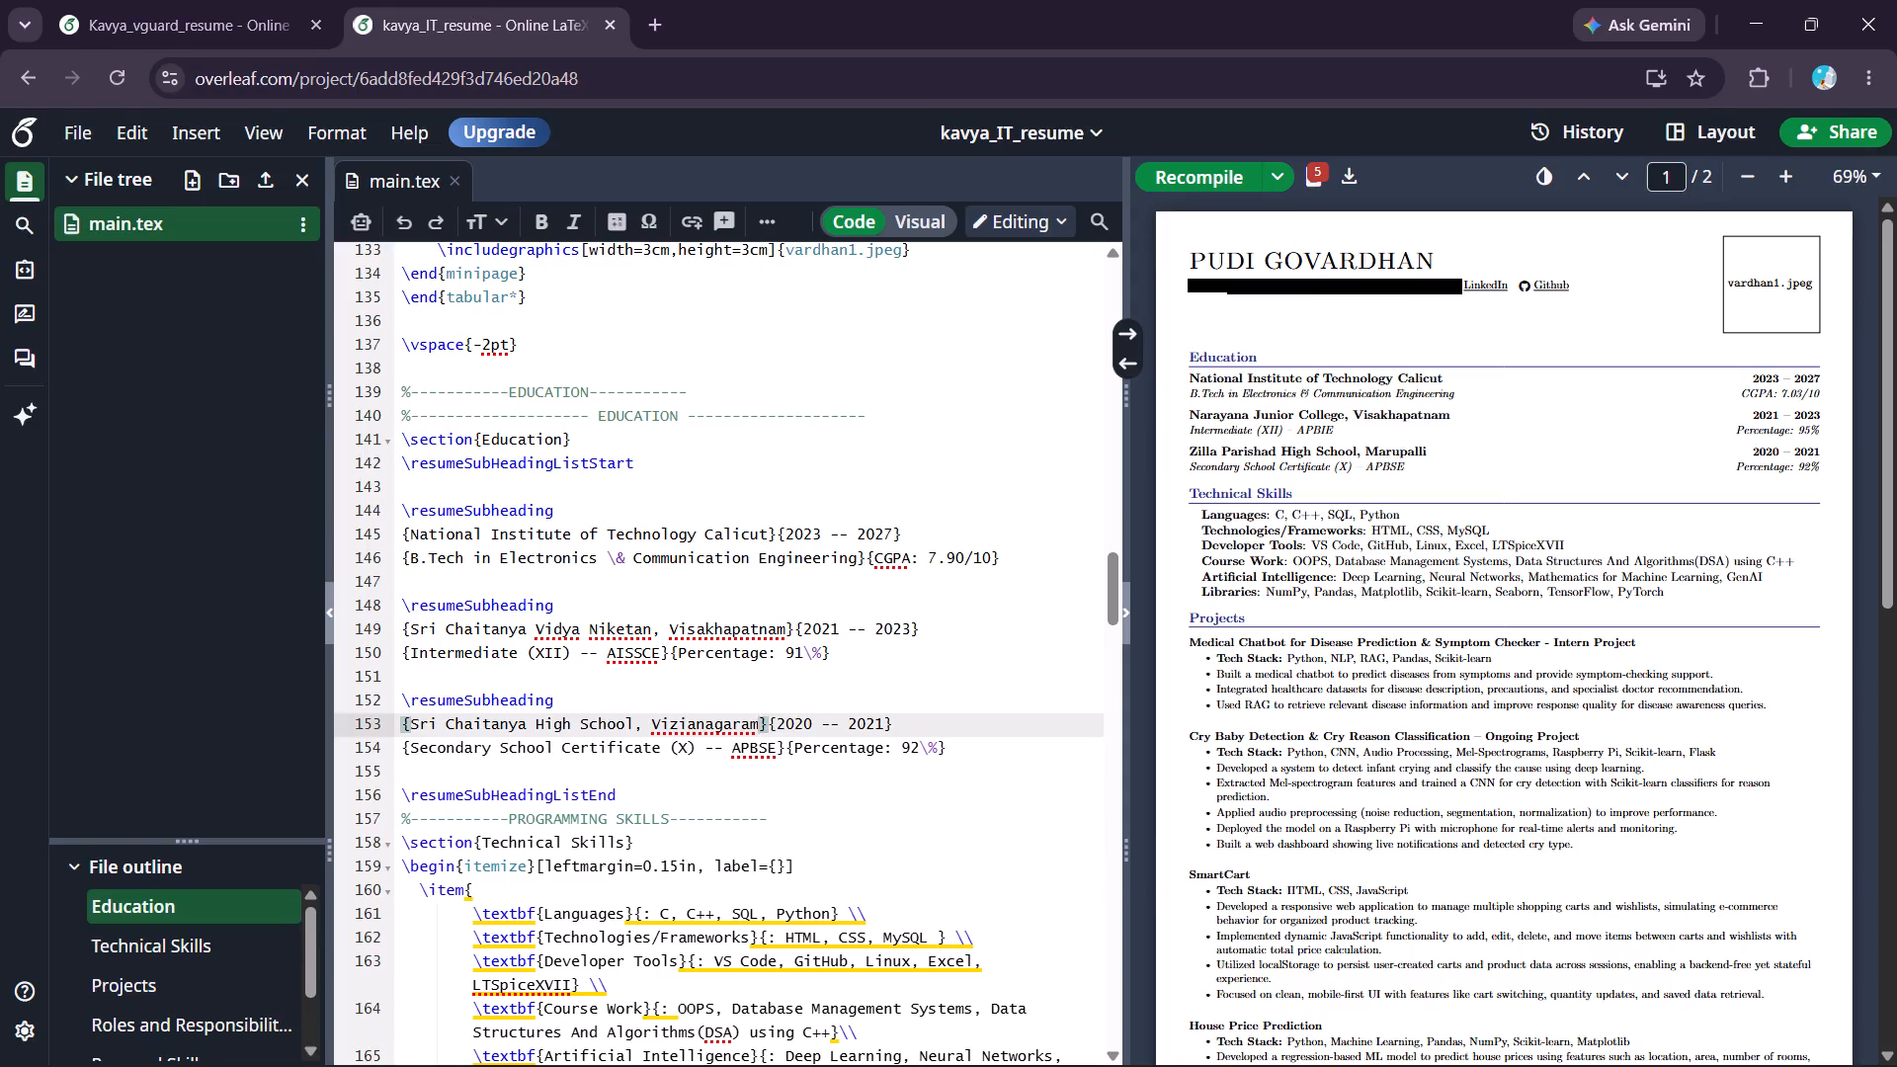
pyautogui.click(918, 750)
pyautogui.press('BackSpace')
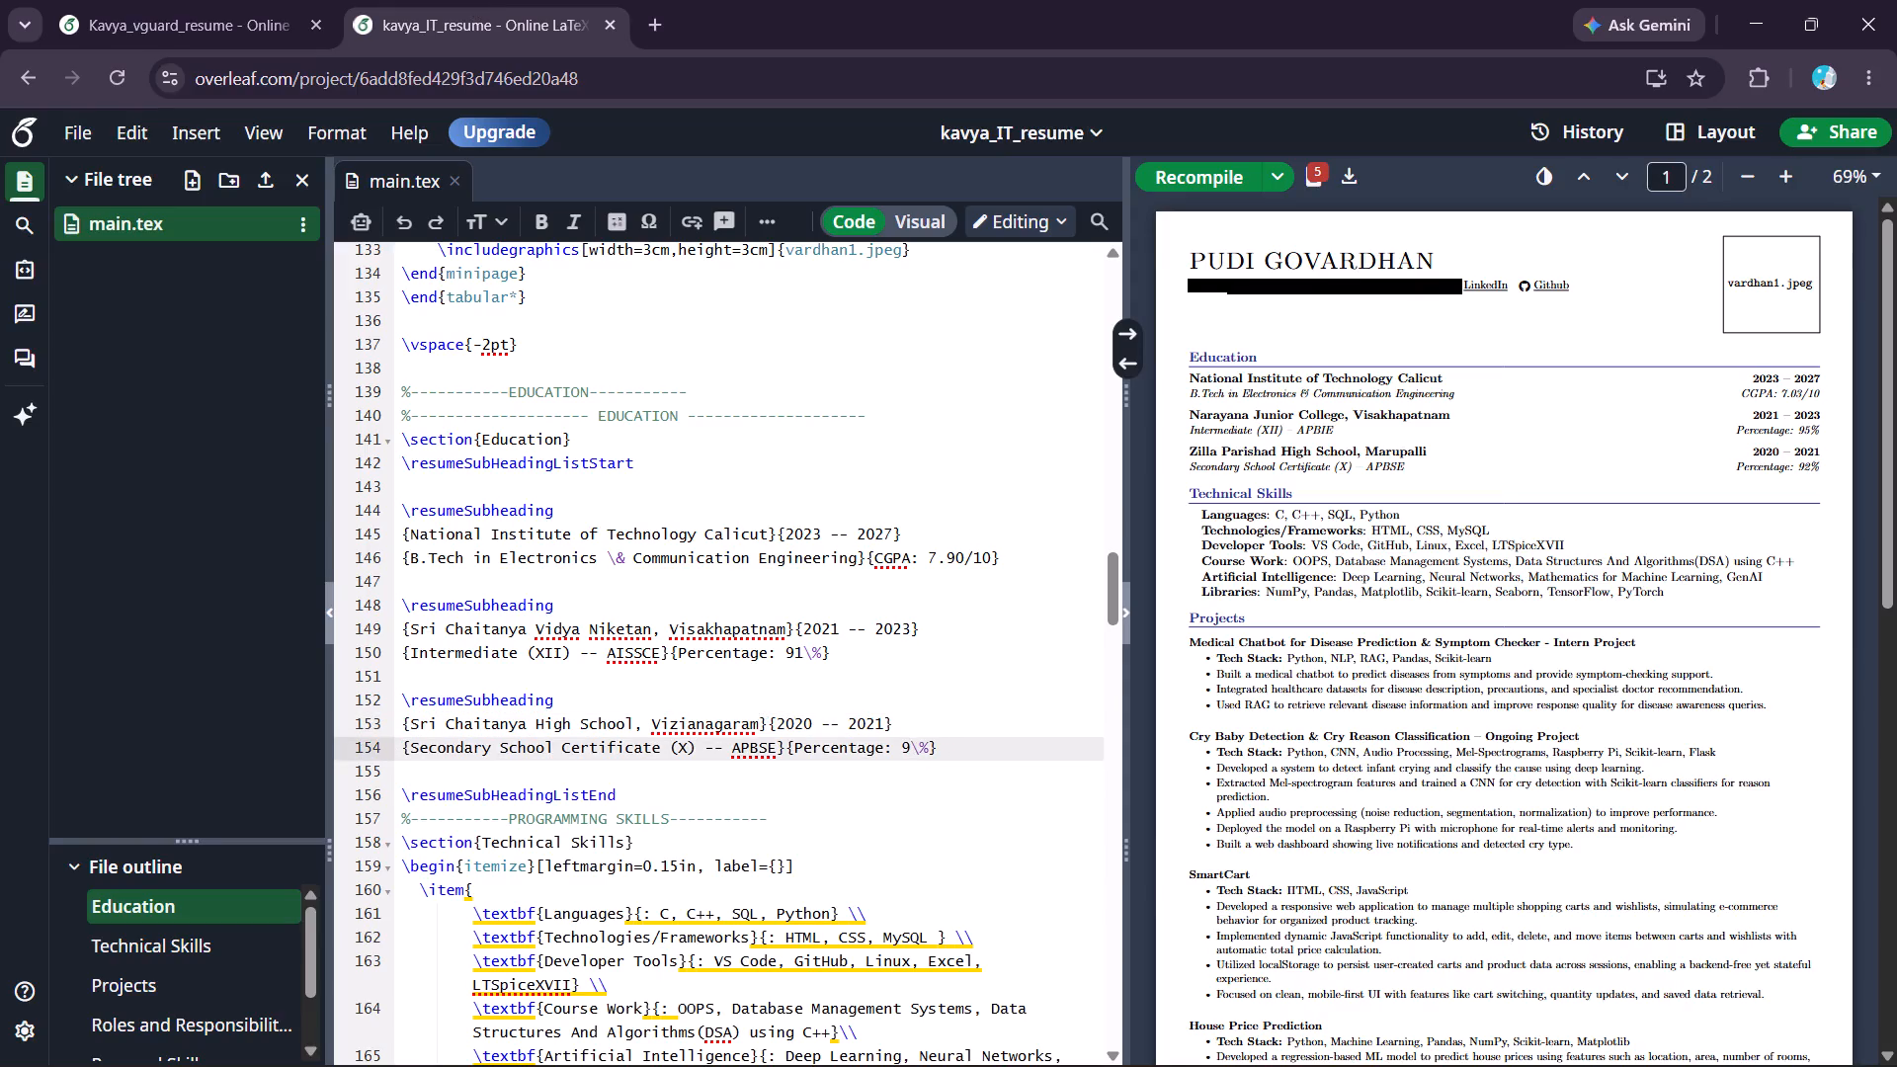
pyautogui.write('9.')
pyautogui.press('8')
pyautogui.press('3')
# Recompile kavya_IT_resume to update the PDF preview.
pyautogui.click(1226, 165)
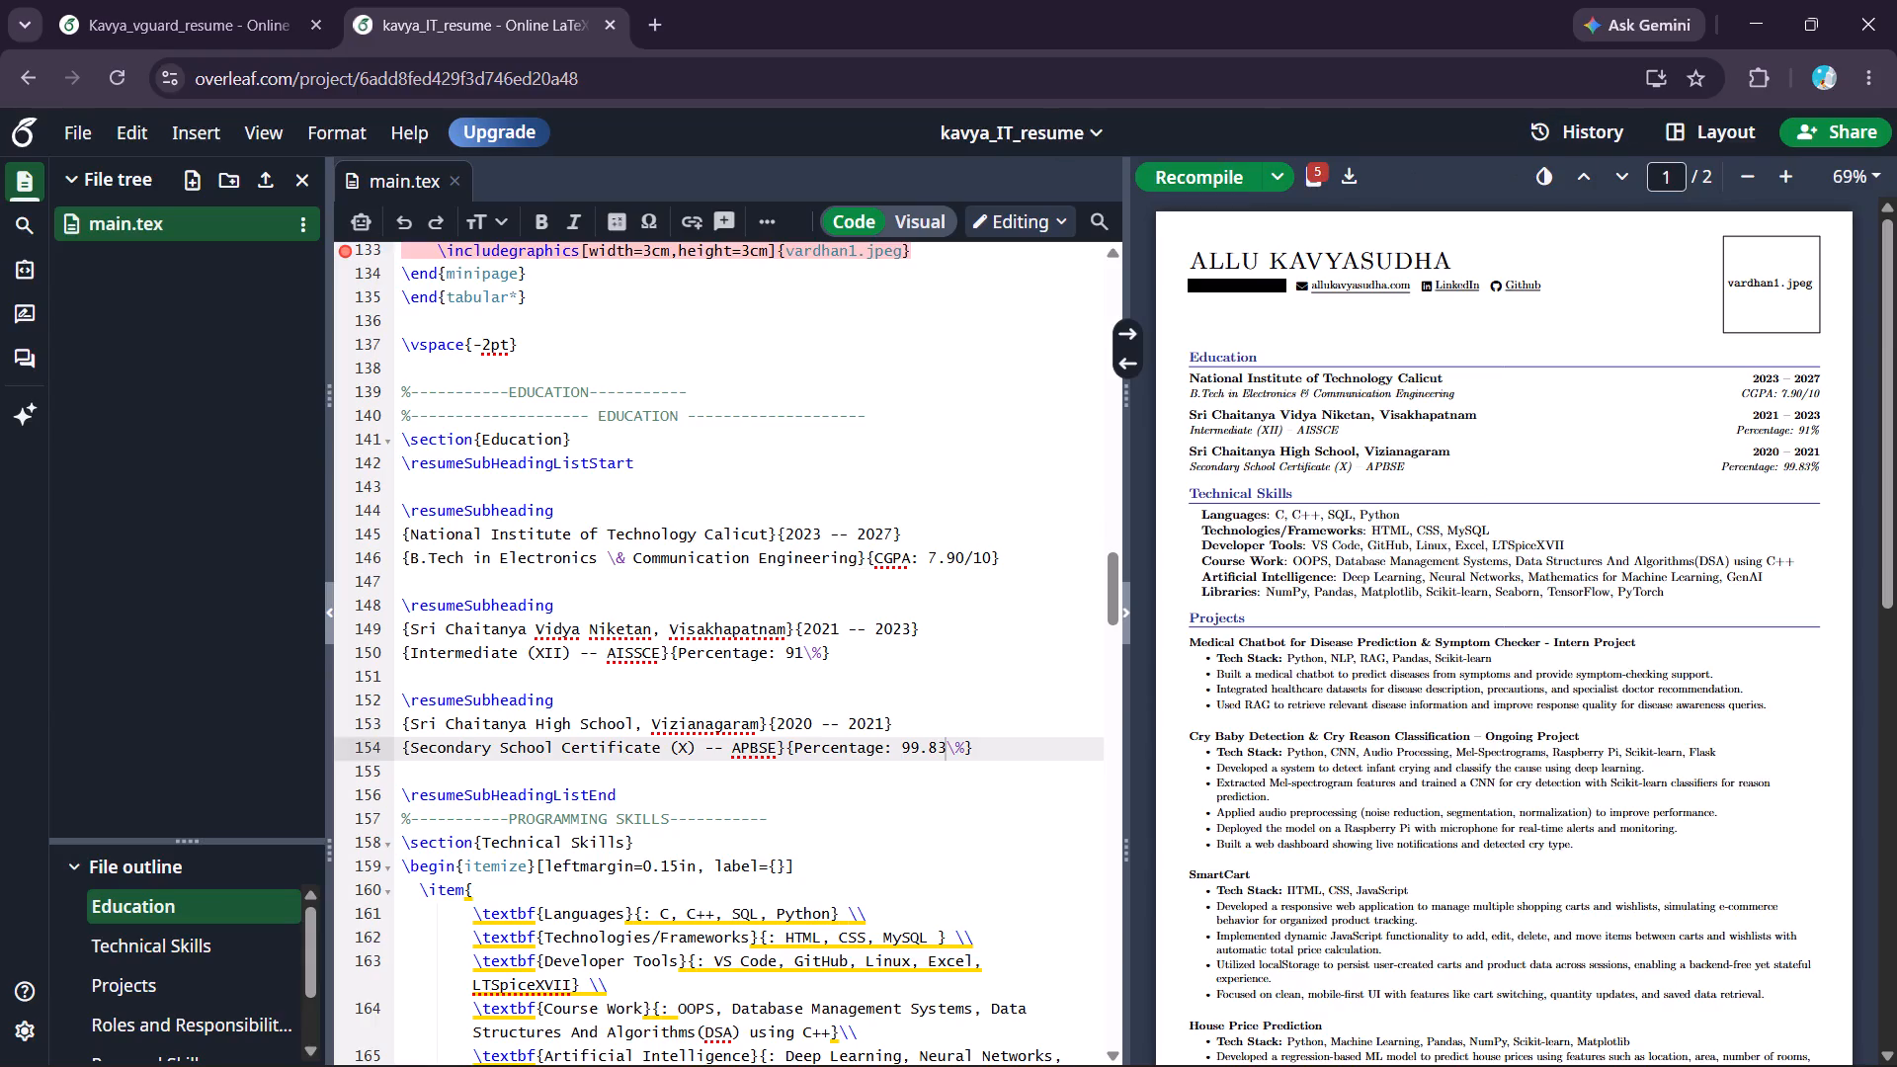
# Go to the Technical Skills source from the PDF preview and delete HTML and CSS from the Technologies/Frameworks line, keeping MySQL.
pyautogui.doubleClick(1432, 538)
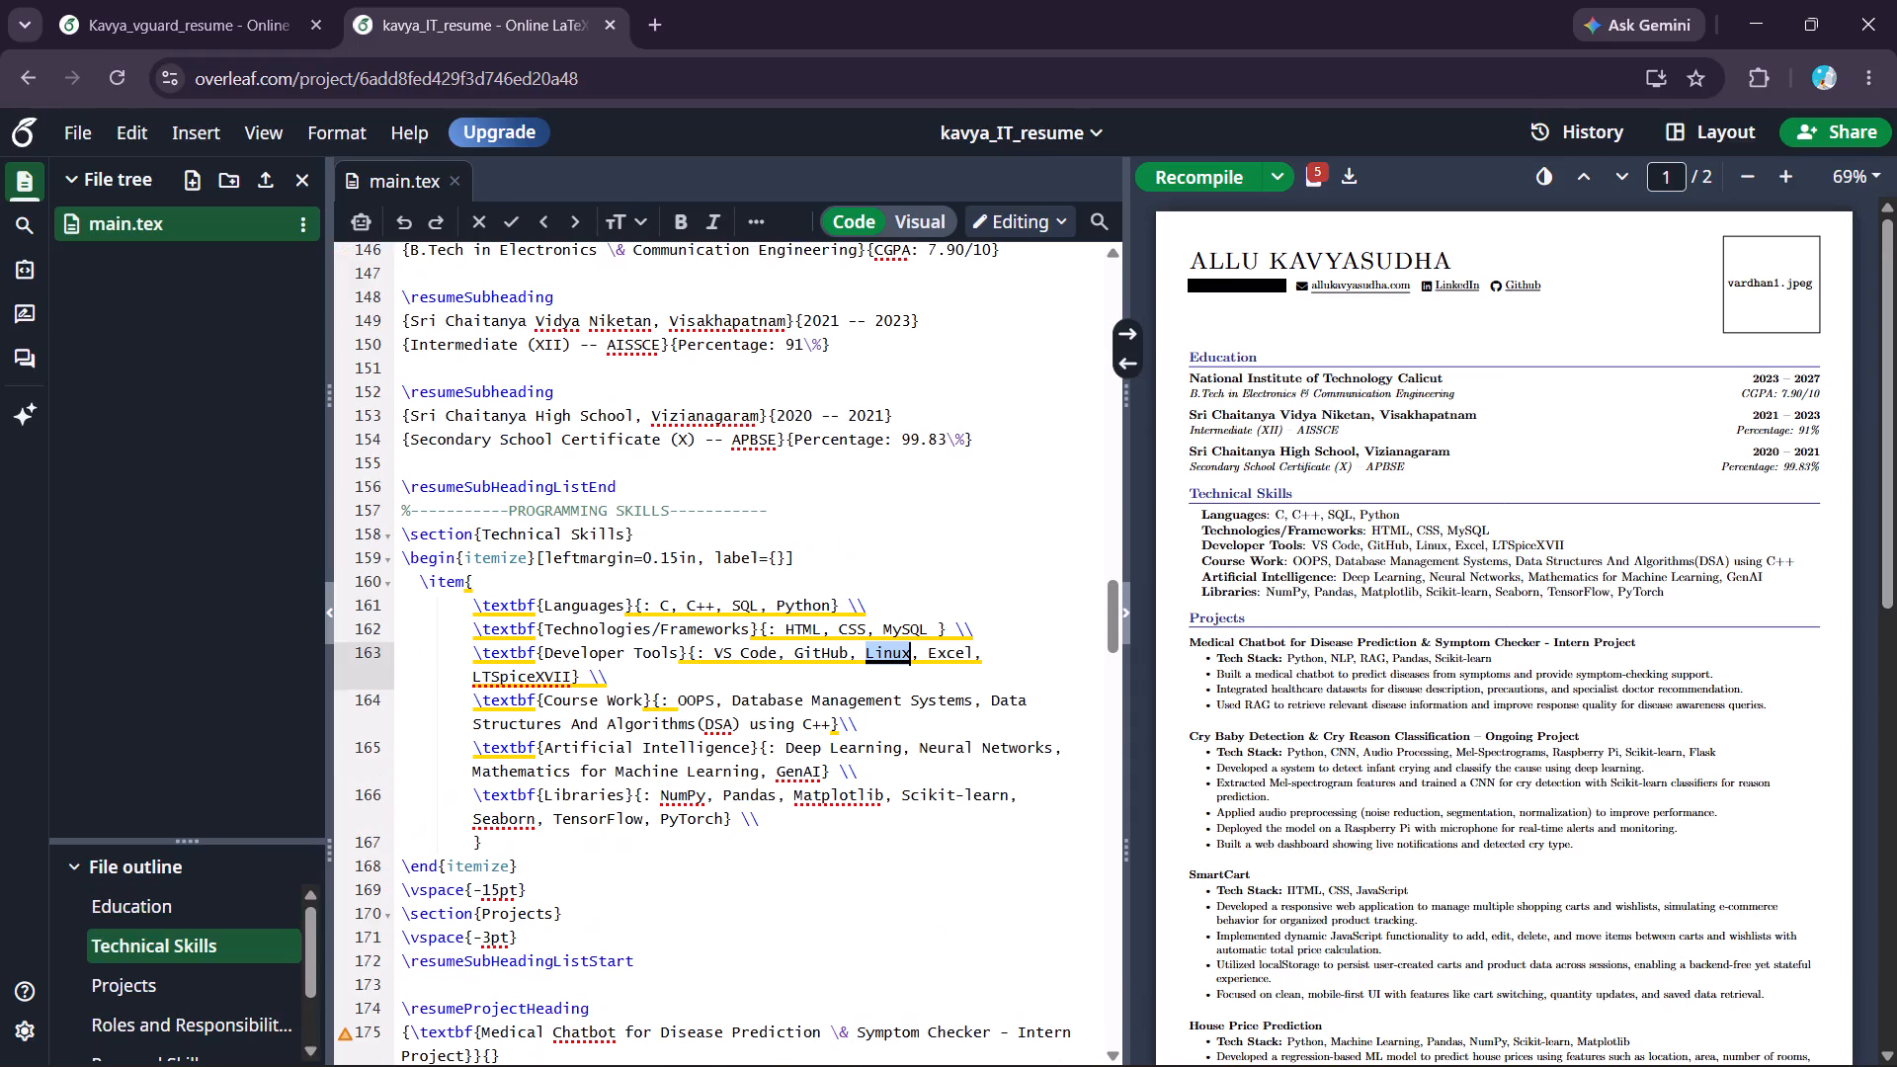
pyautogui.click(887, 763)
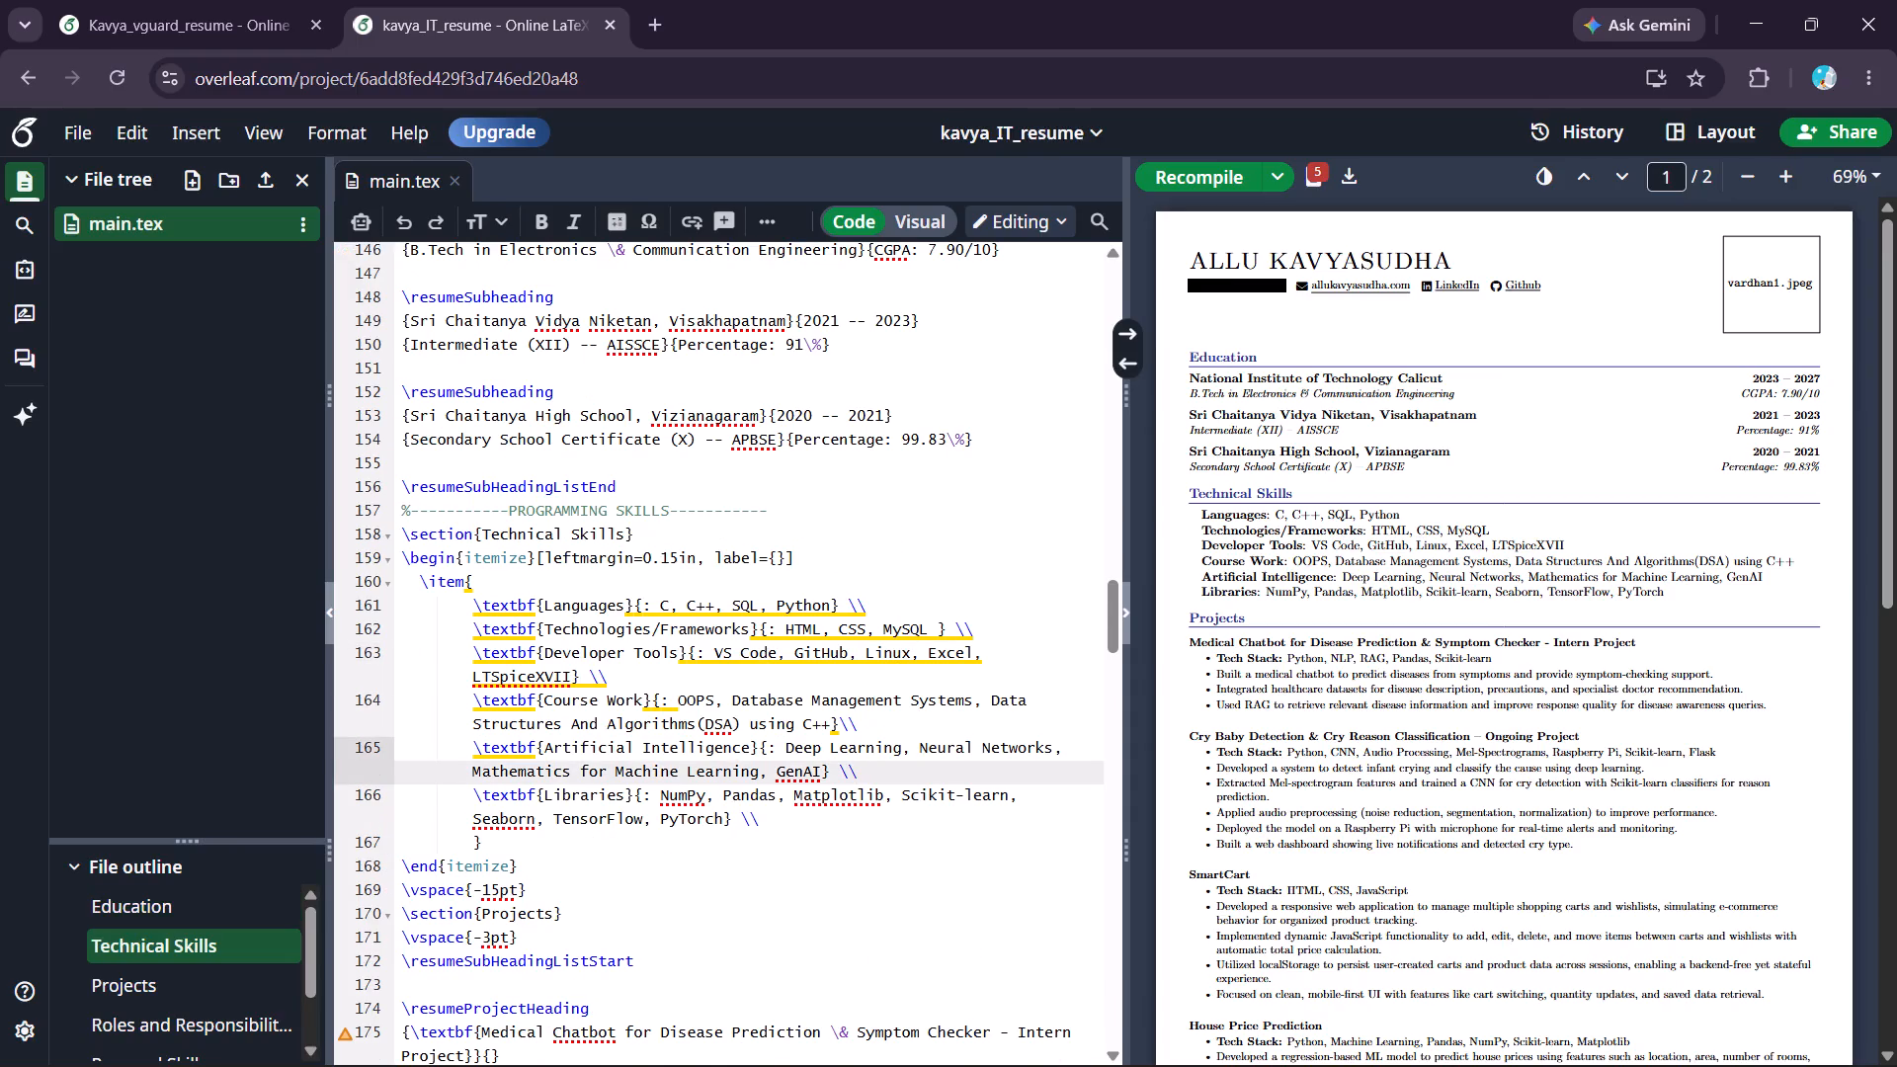
pyautogui.click(876, 627)
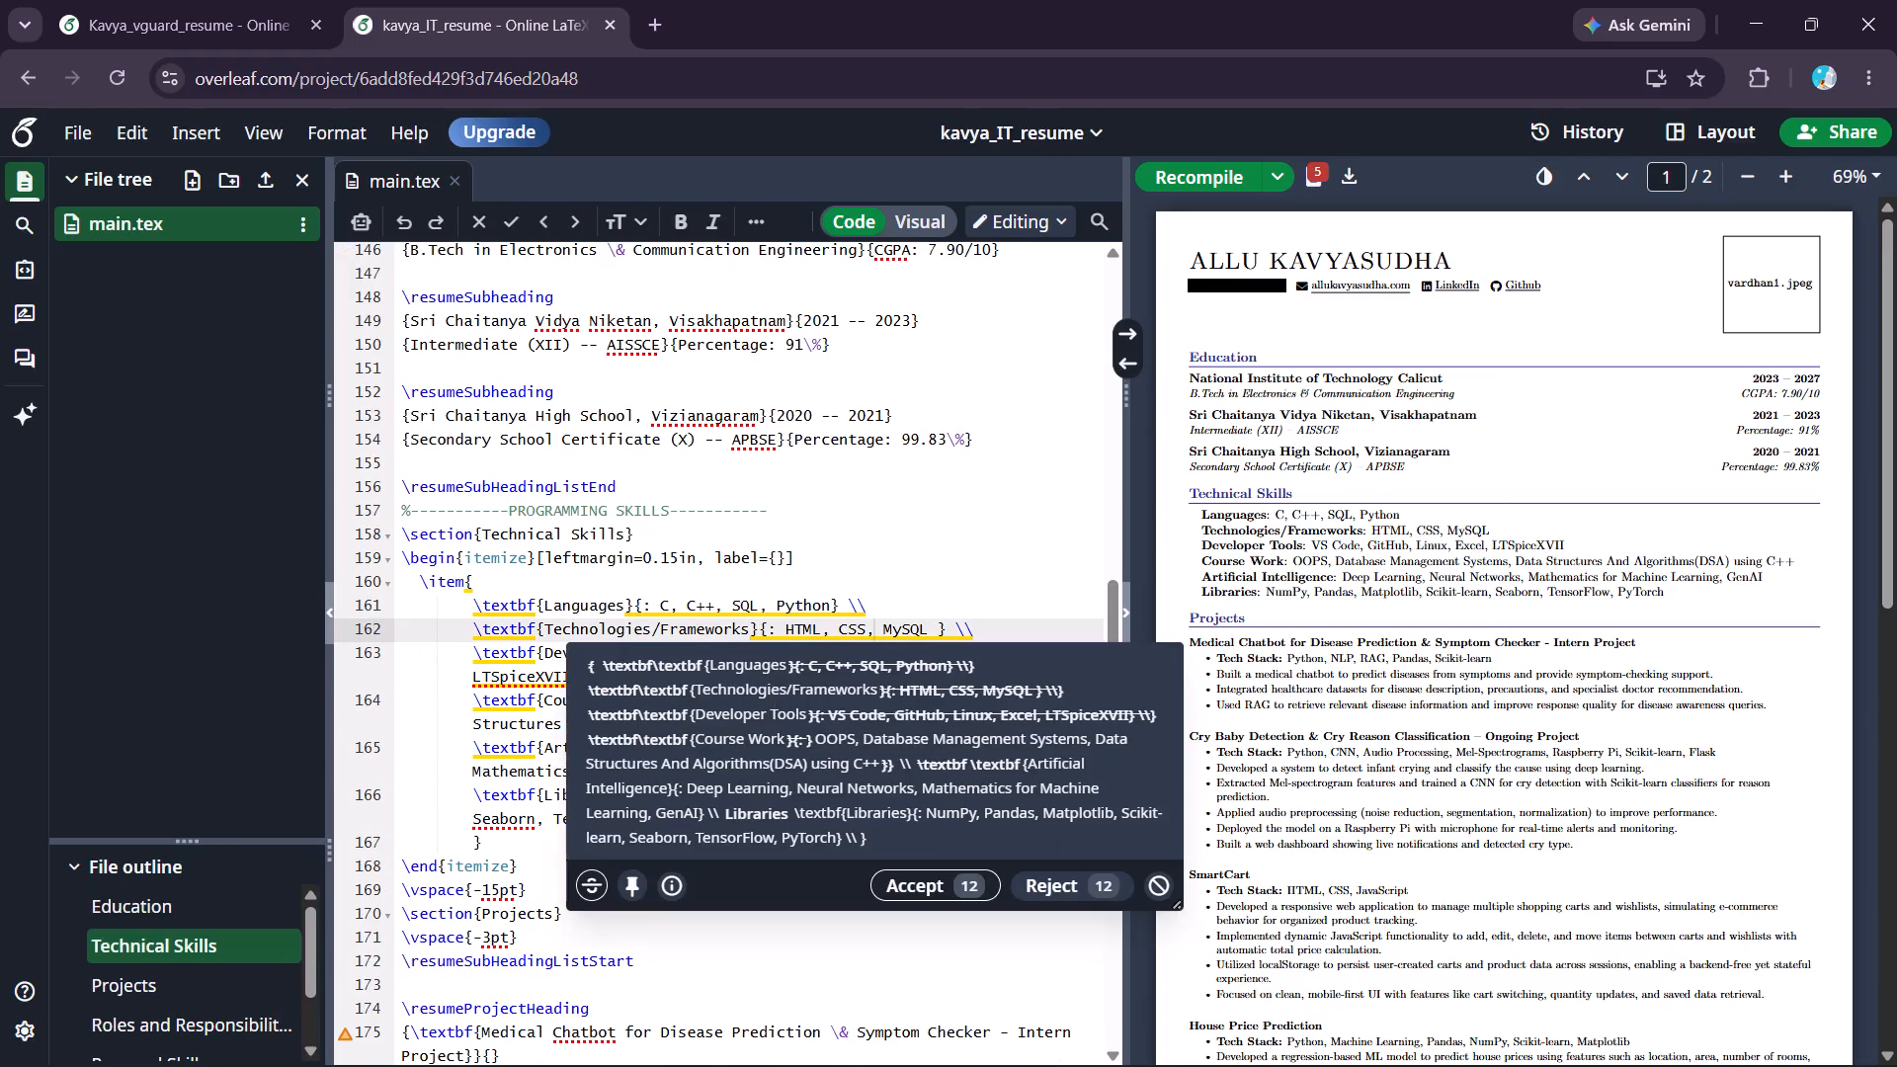
pyautogui.press('BackSpace')
pyautogui.press('BackSpace')
pyautogui.press('BackSpace')
pyautogui.press('BackSpace')
pyautogui.press('BackSpace')
pyautogui.press('BackSpace')
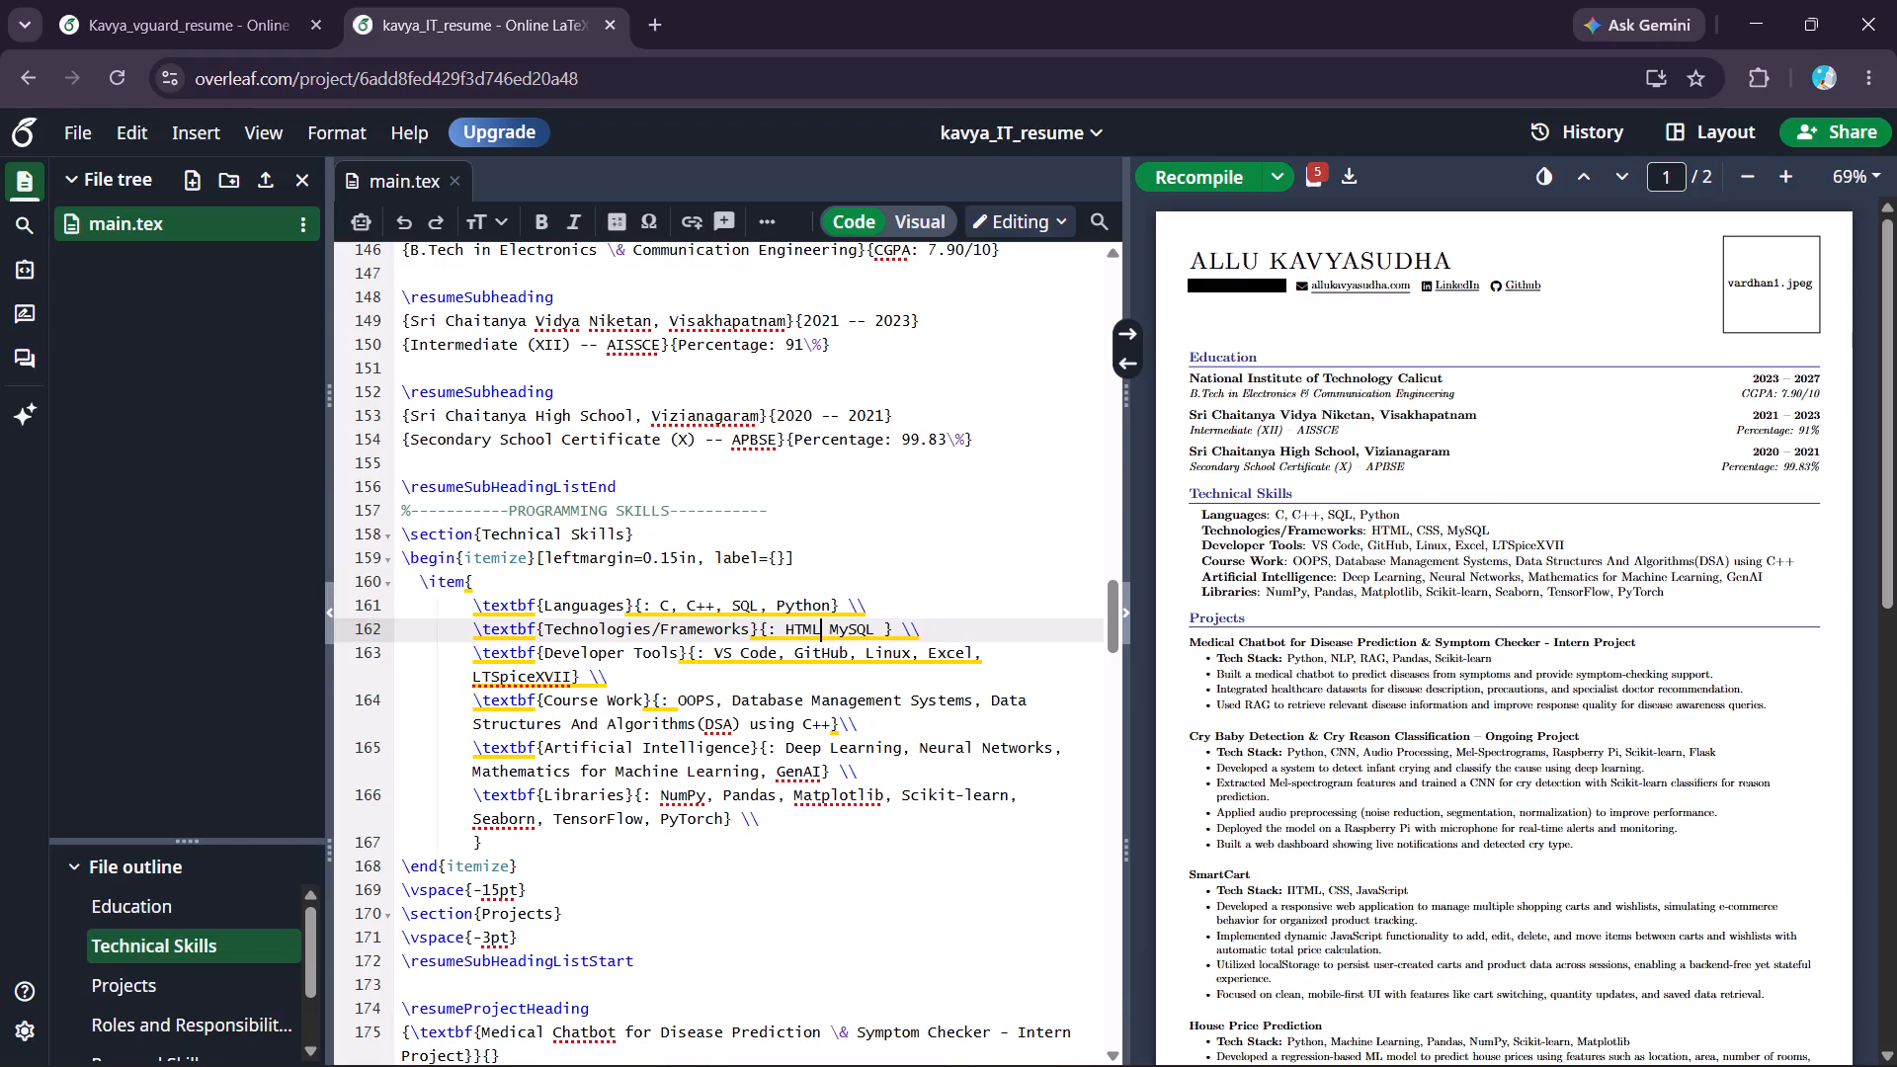
pyautogui.press('BackSpace')
pyautogui.press('BackSpace')
pyautogui.press('BackSpace')
pyautogui.press('BackSpace')
pyautogui.press('BackSpace')
# Delete Linux and Excel from the Developer Tools line in Technical Skills, keeping VS Code, GitHub and LTSpiceXVII.
pyautogui.click(968, 647)
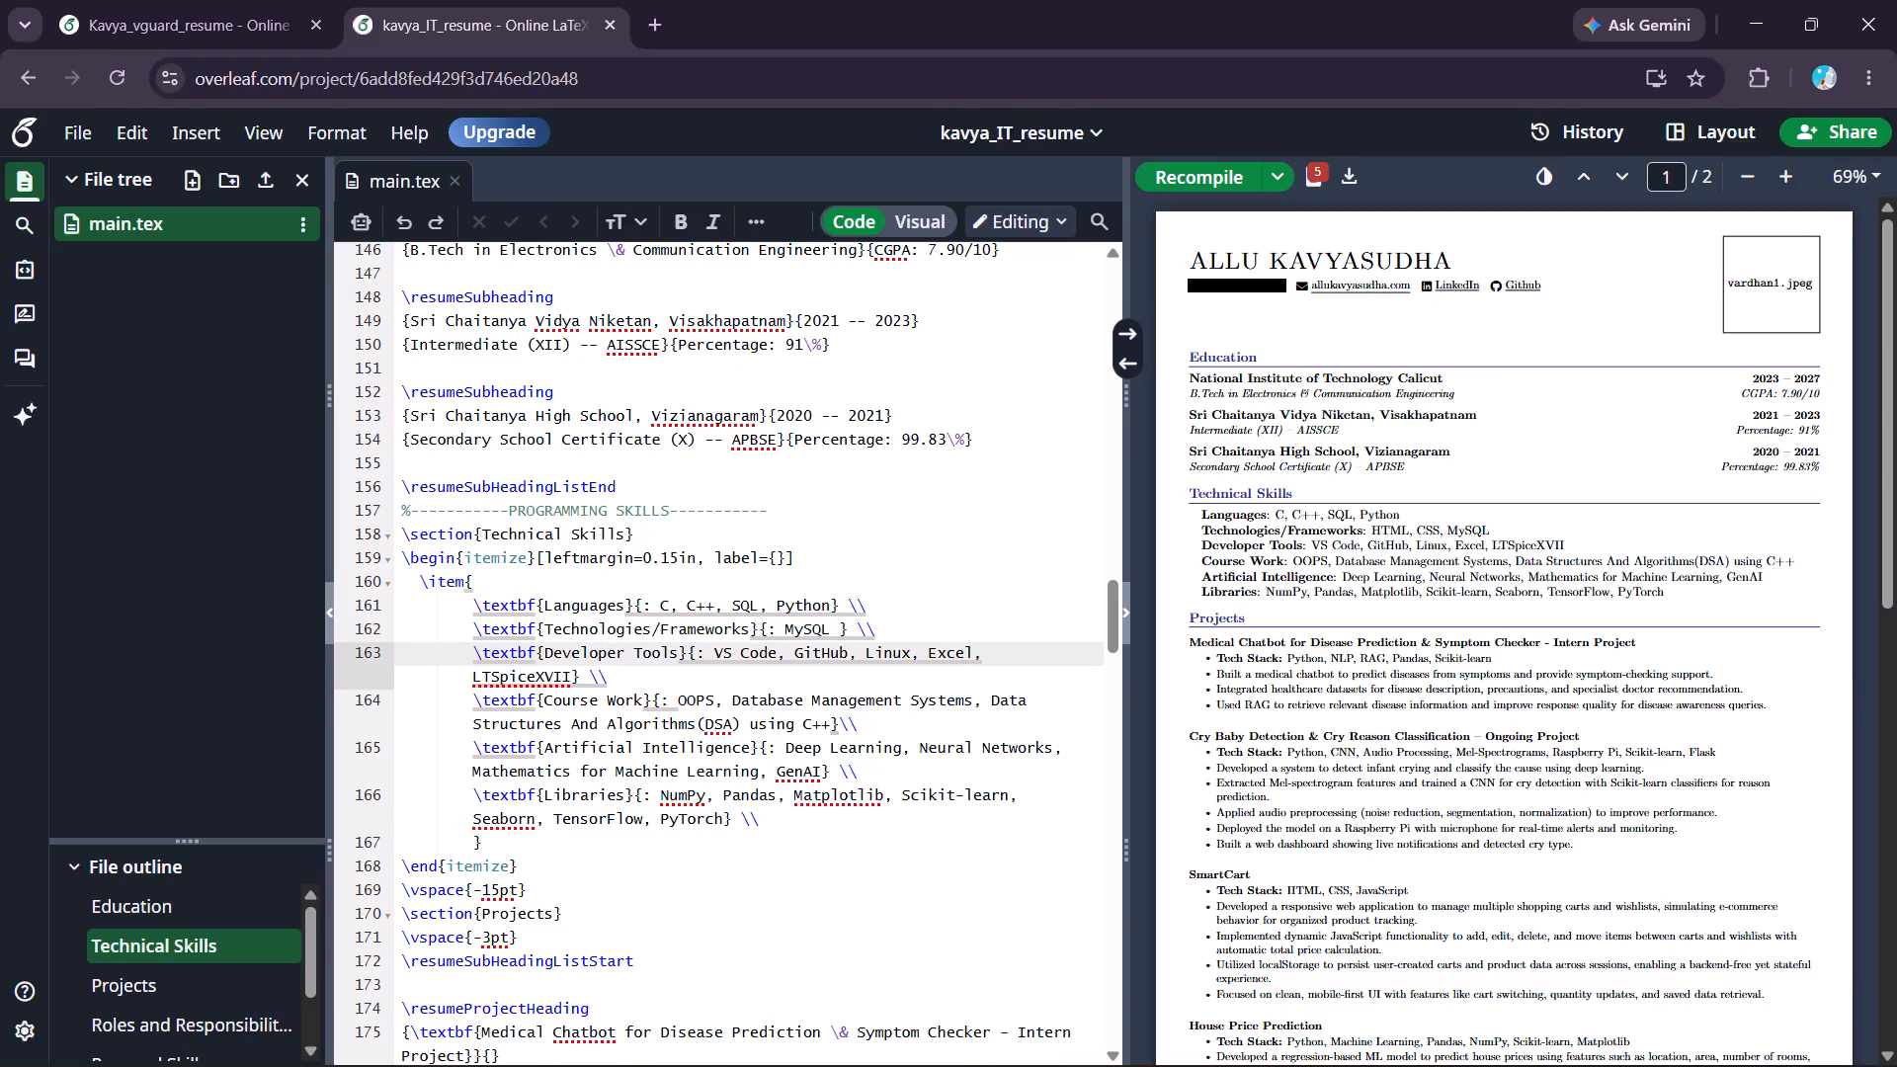
pyautogui.press('BackSpace')
pyautogui.press('BackSpace')
pyautogui.press('BackSpace')
pyautogui.press('BackSpace')
pyautogui.press('BackSpace')
pyautogui.press('BackSpace')
pyautogui.press('BackSpace')
pyautogui.press('BackSpace')
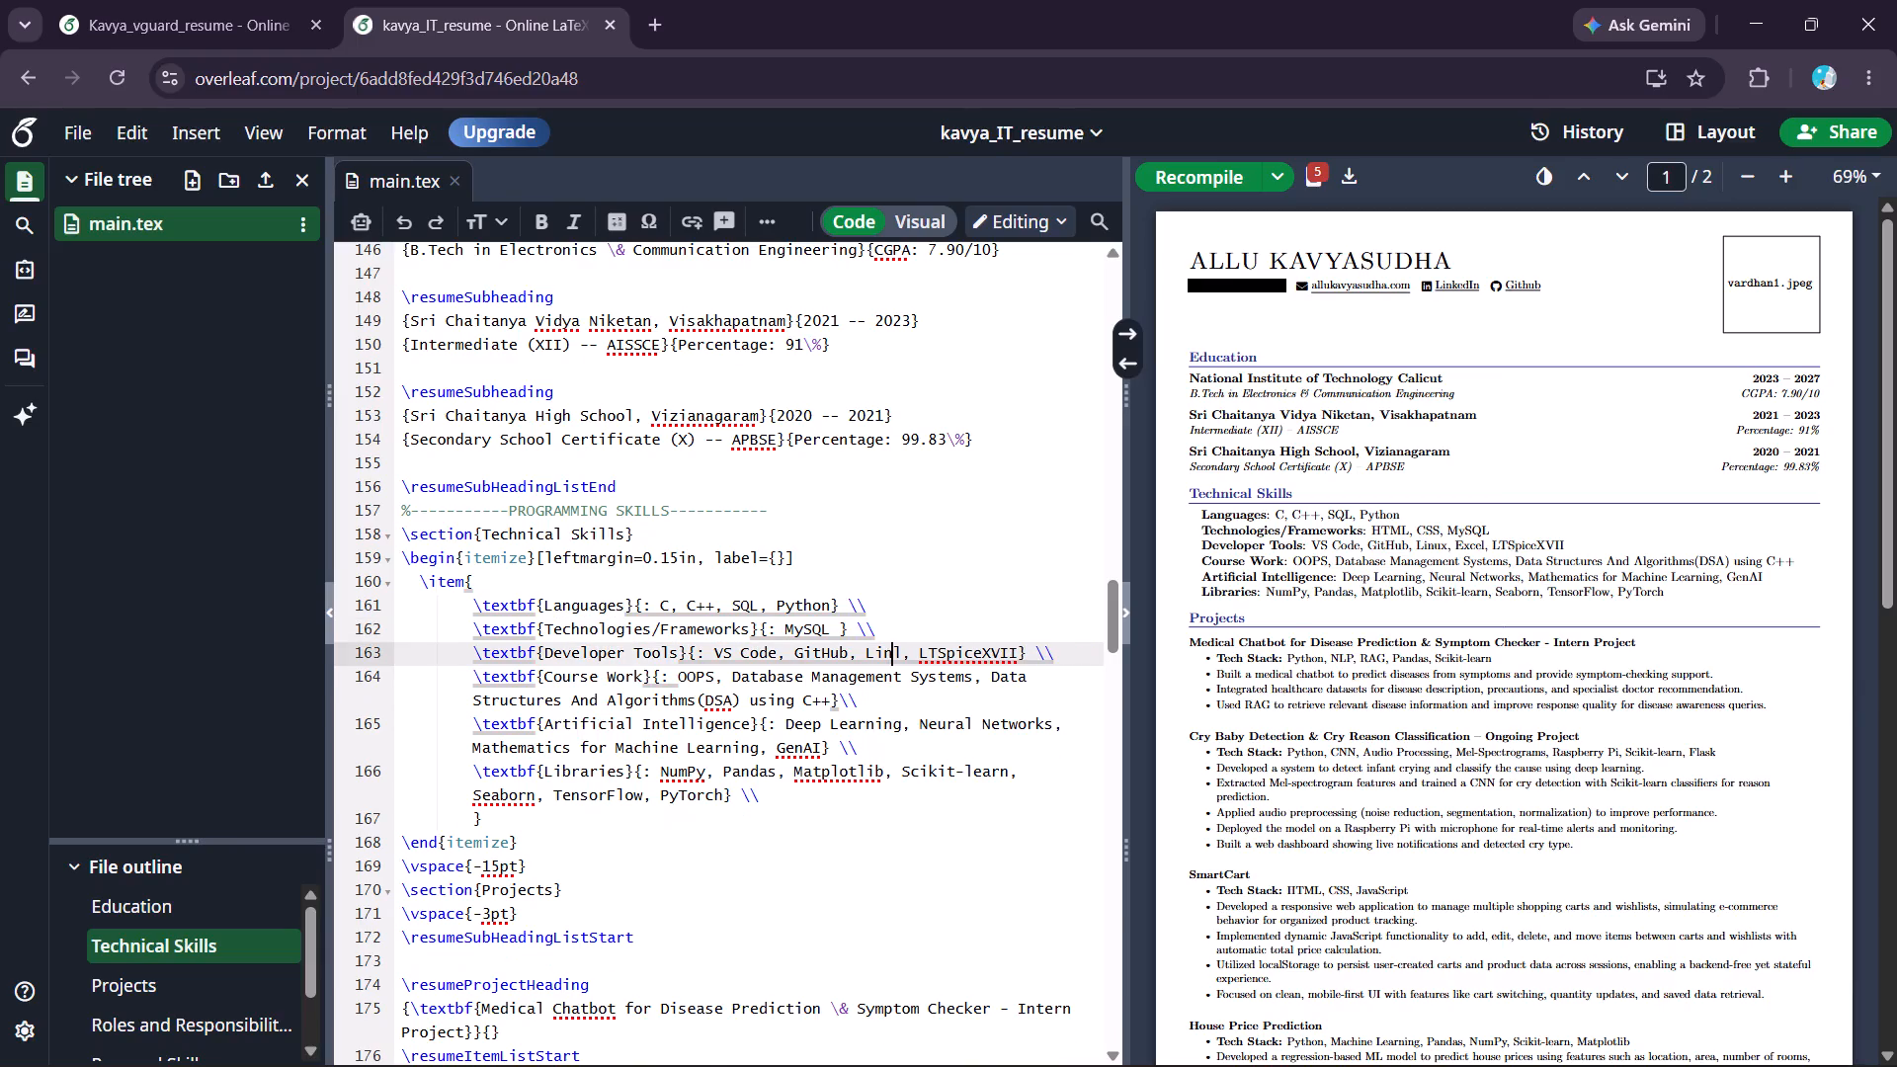
pyautogui.press('BackSpace')
pyautogui.press('BackSpace')
pyautogui.press('BackSpace')
pyautogui.press('Right')
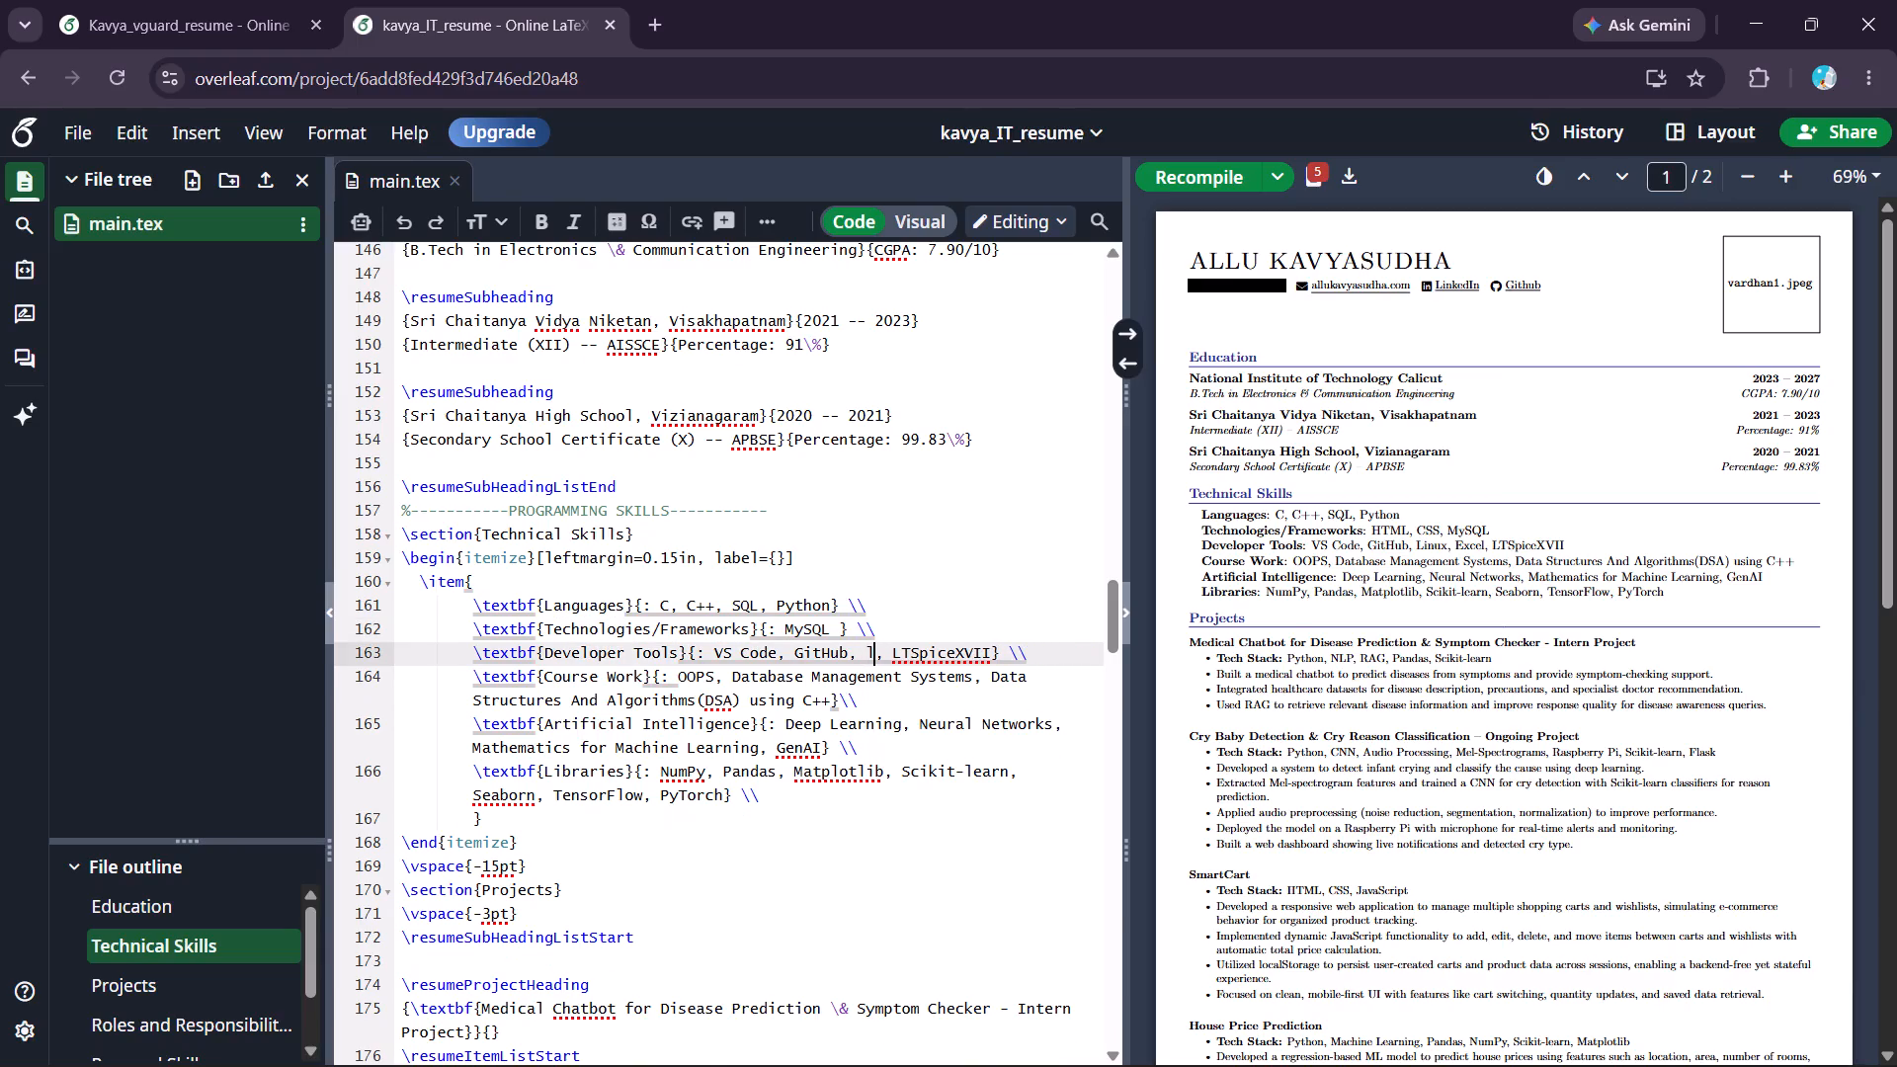
pyautogui.press('BackSpace')
pyautogui.press('BackSpace')
pyautogui.press('BackSpace')
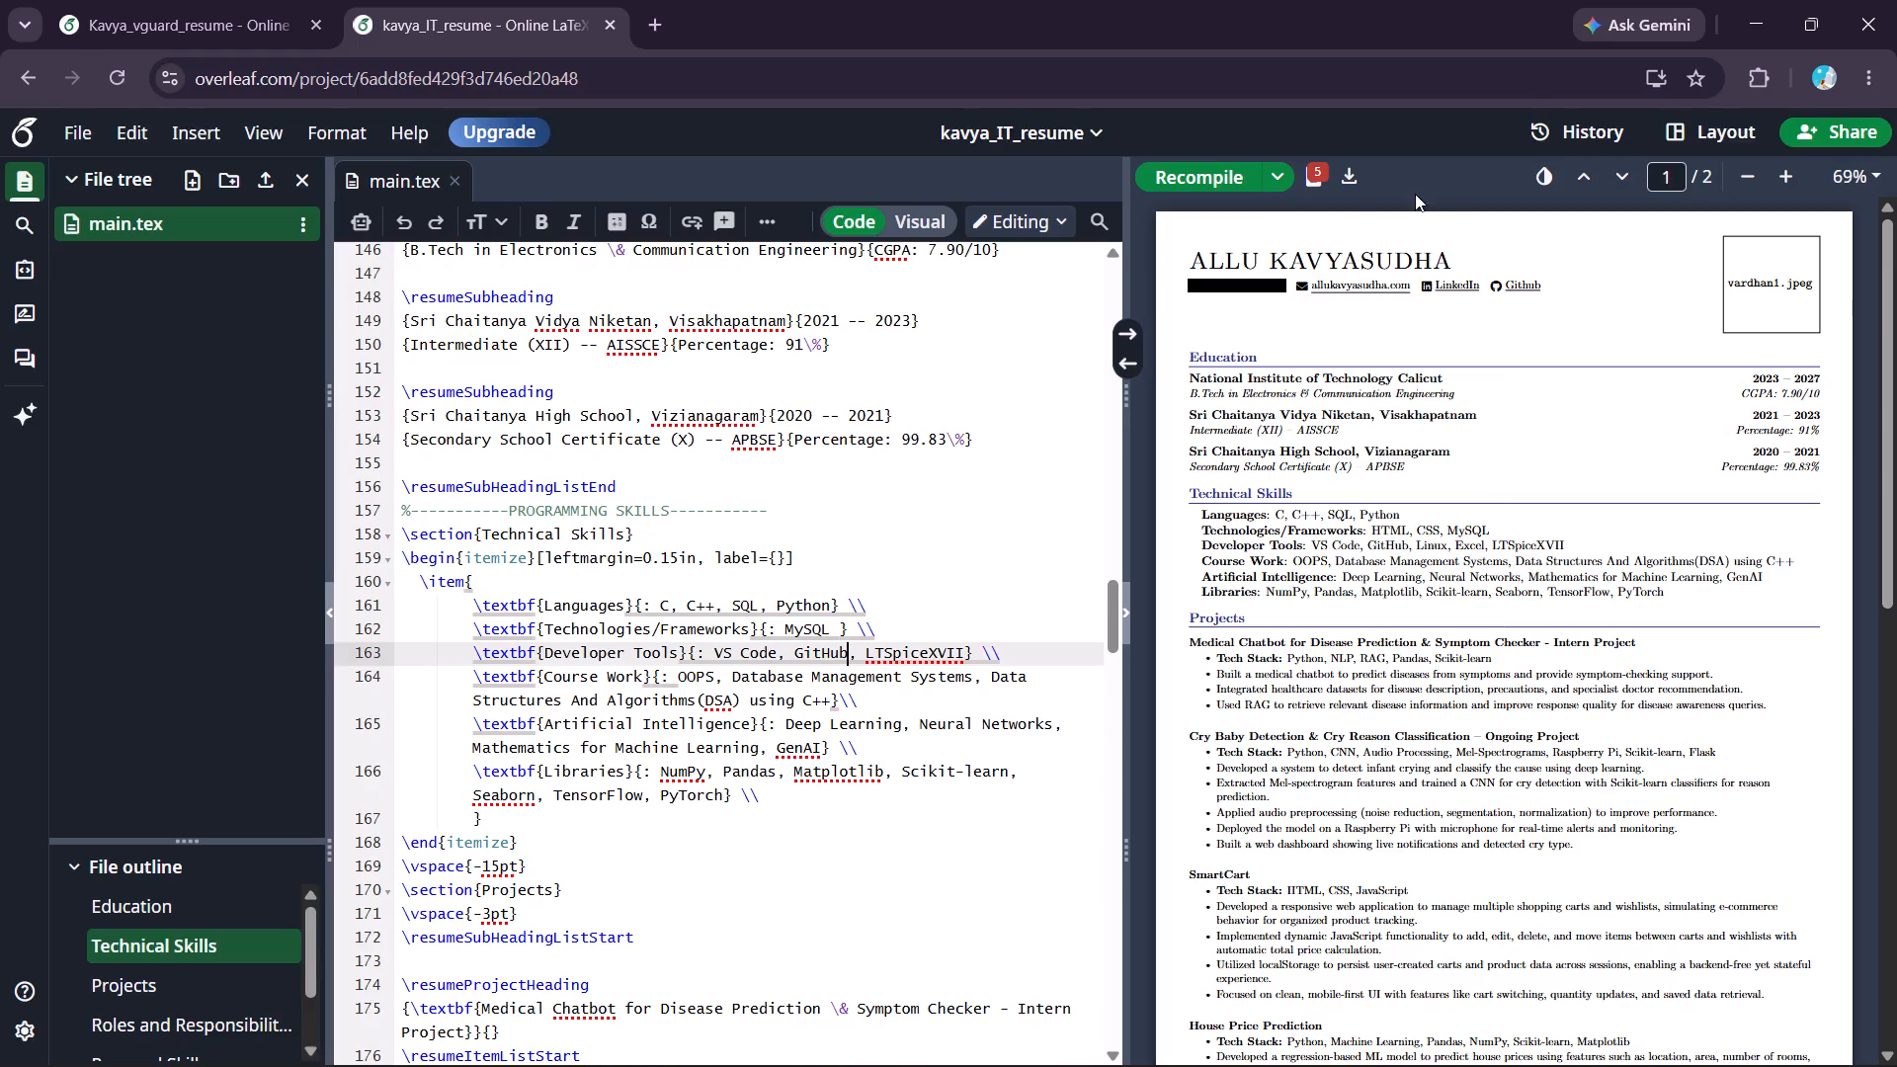
# Recompile kavya_IT_resume to update the PDF preview with the shortened skills lines.
pyautogui.click(1214, 164)
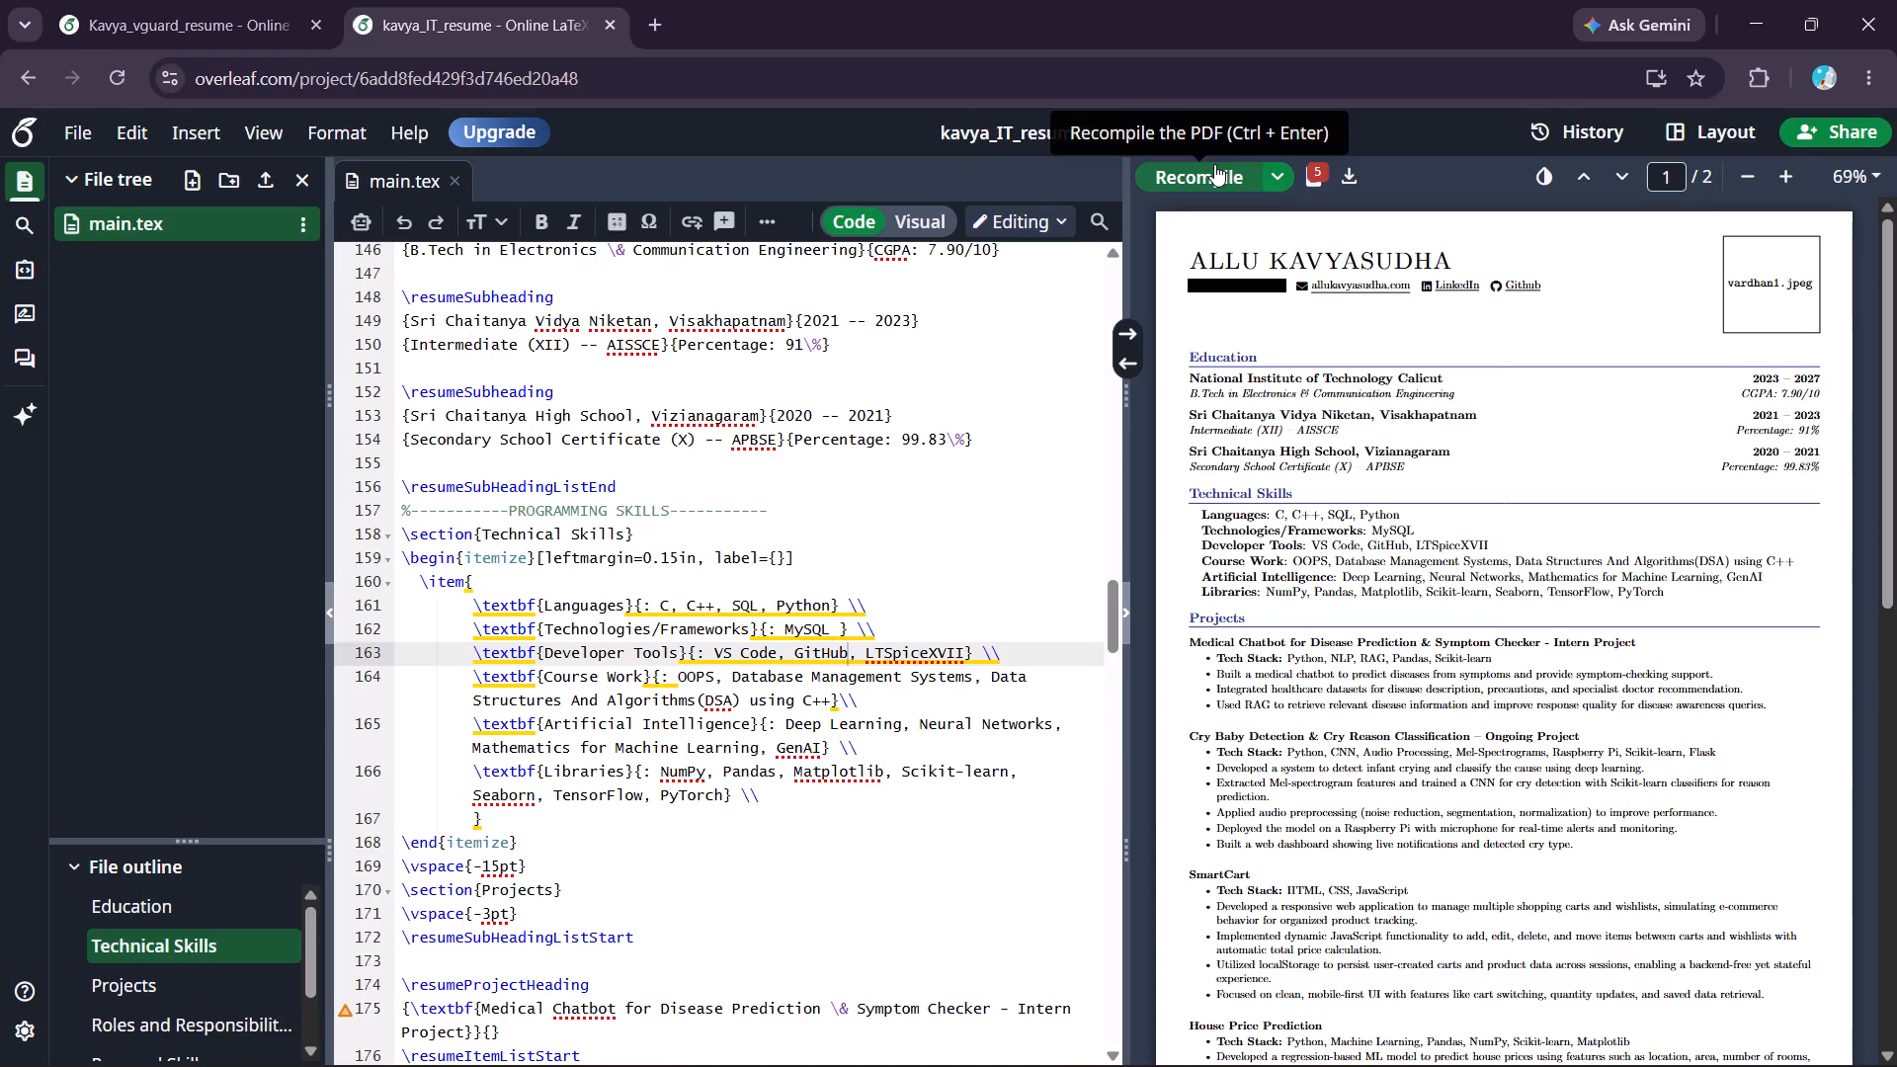
# Insert "Operating Systems," in the Course Work line between Database Management Systems and Data Structures And Algorithms(DSA).
pyautogui.click(990, 682)
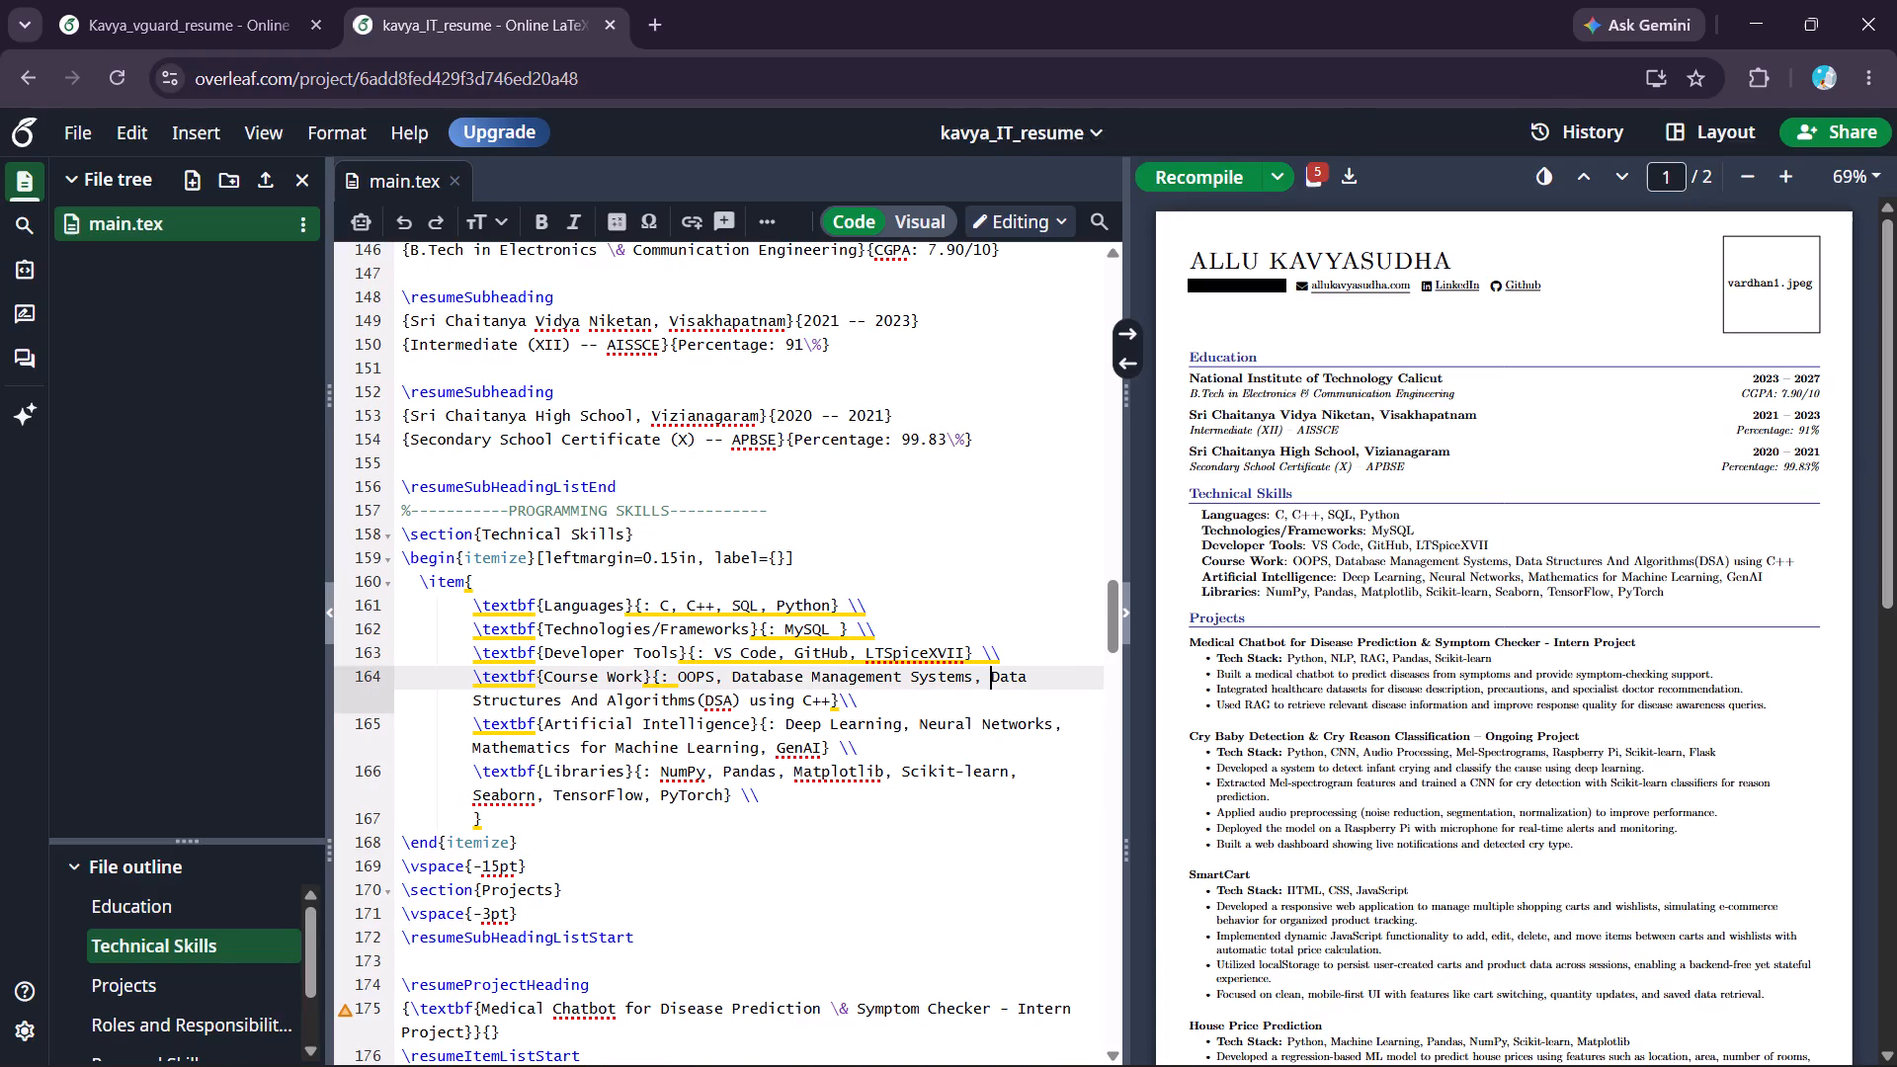
pyautogui.click(987, 675)
pyautogui.click(983, 678)
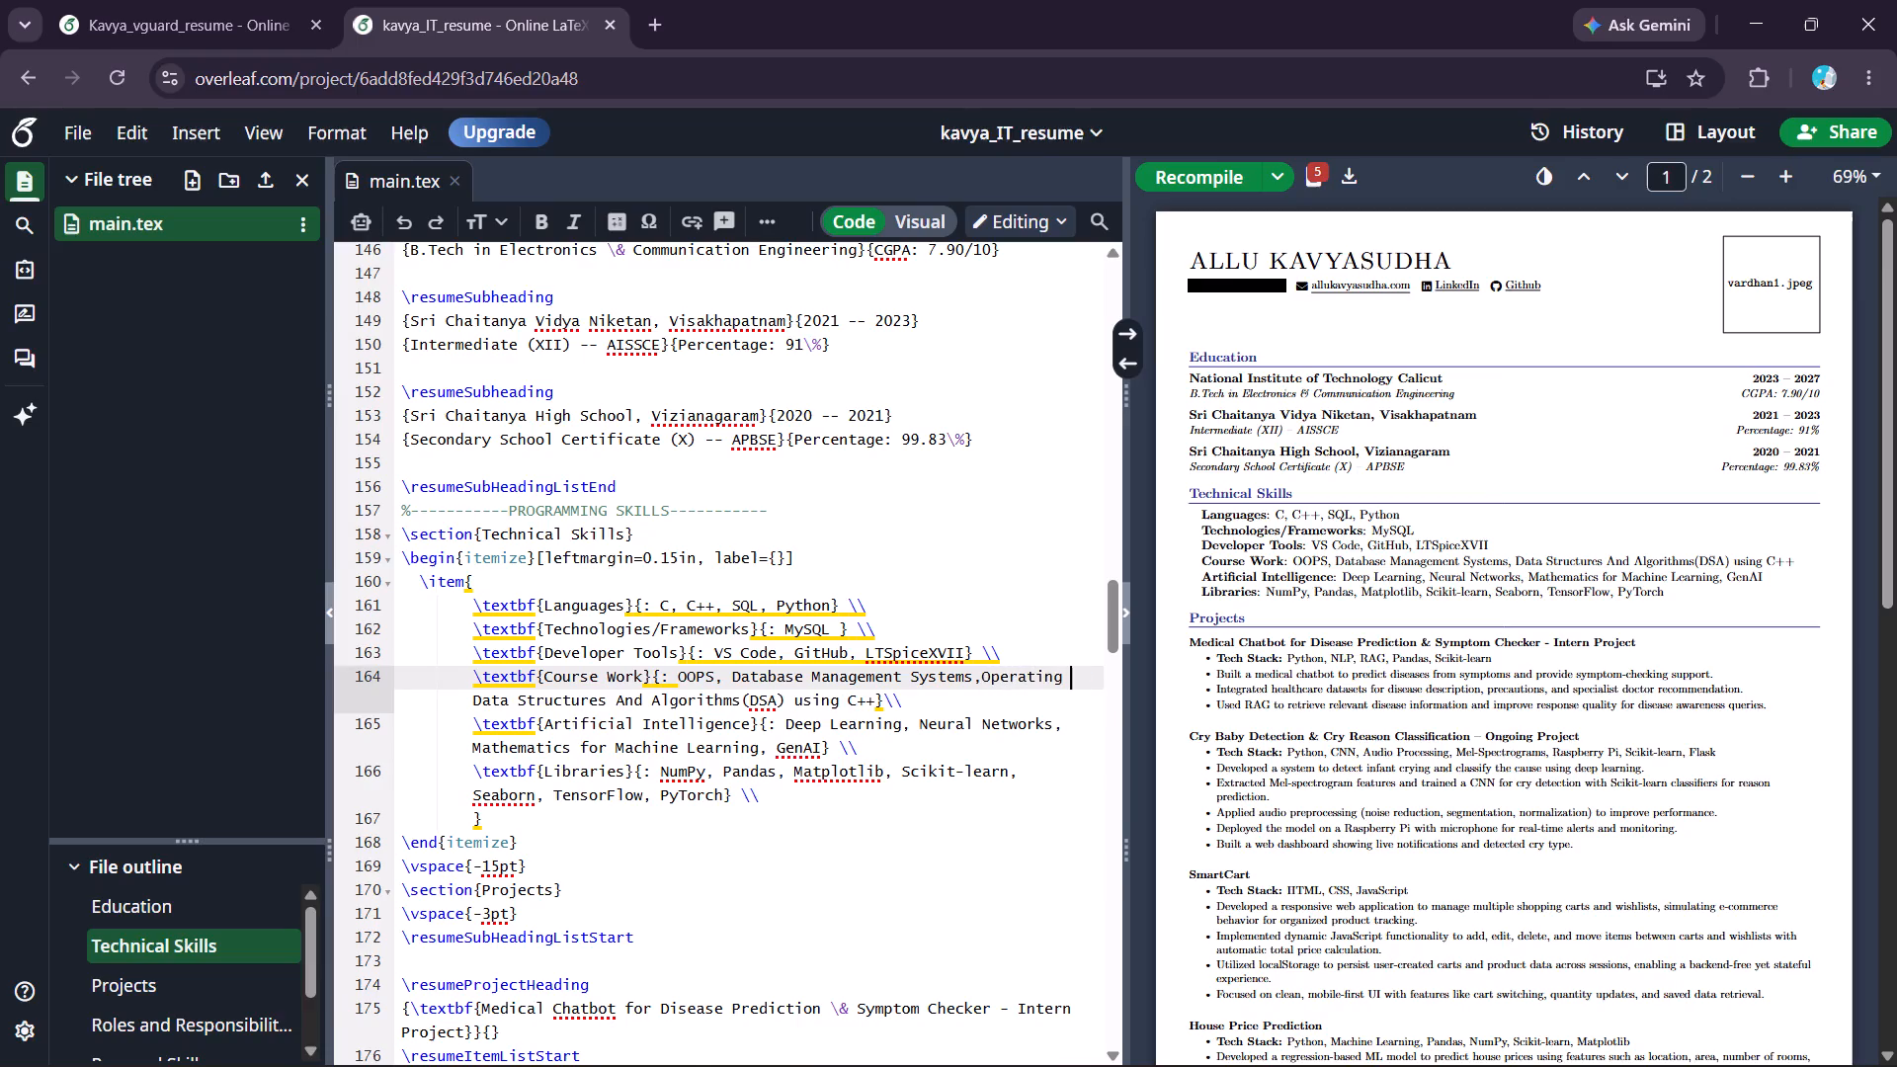
pyautogui.write('ystems')
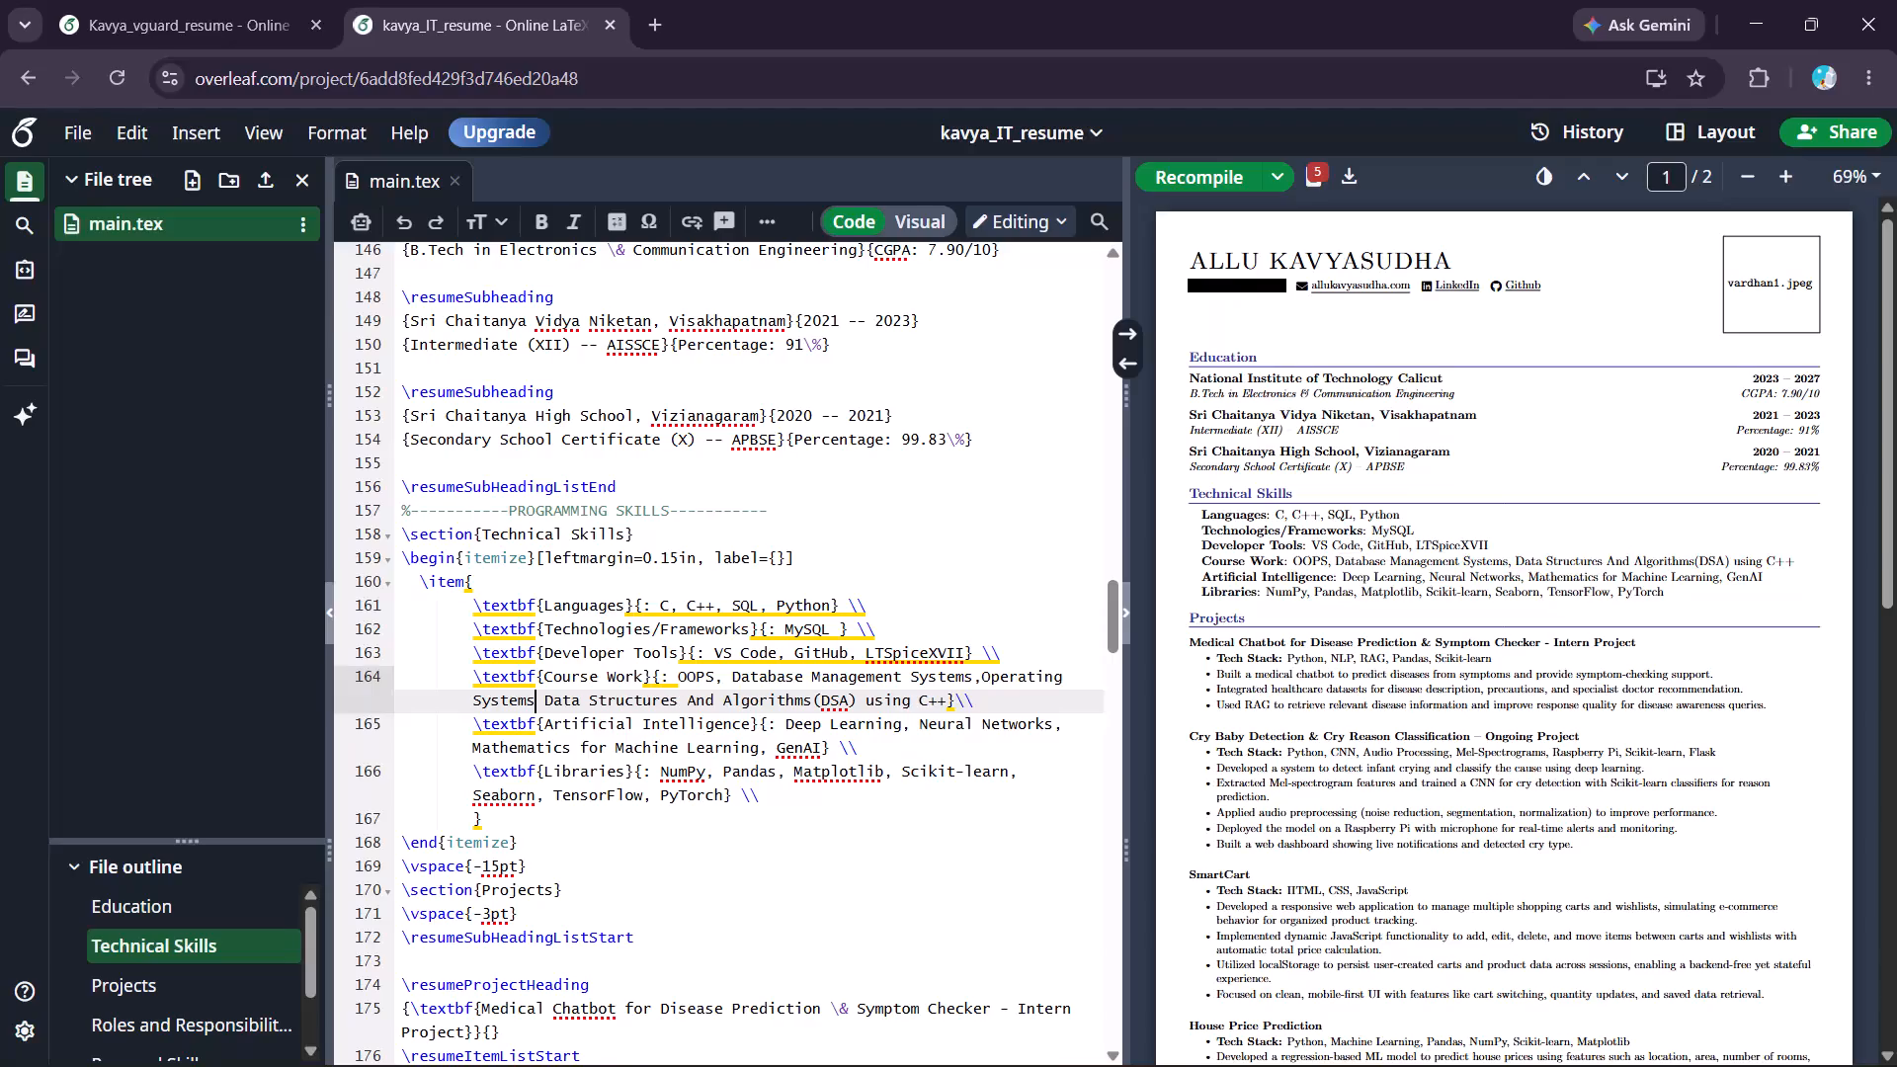
pyautogui.press(',')
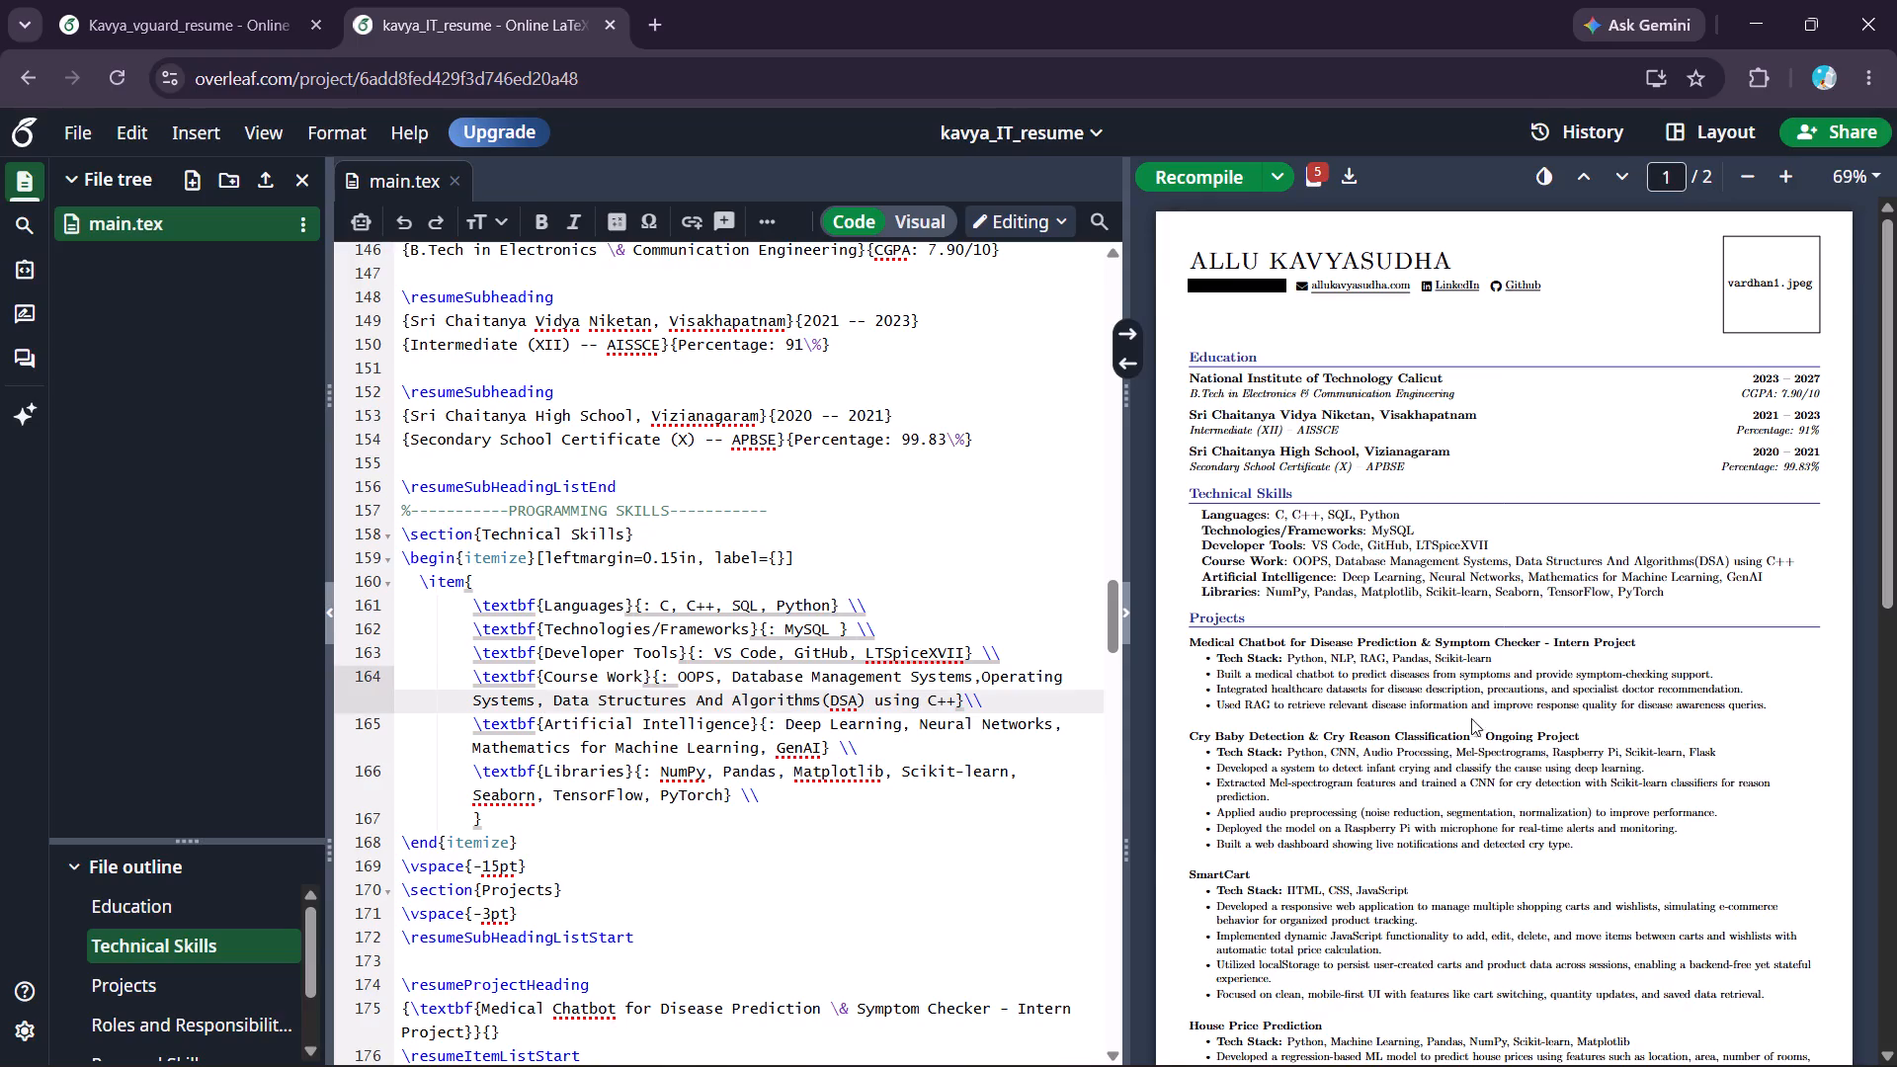
# Recompile kavya_IT_resume and check the Course Work change and page layout in the PDF preview.
pyautogui.scroll(-2, 1474, 705)
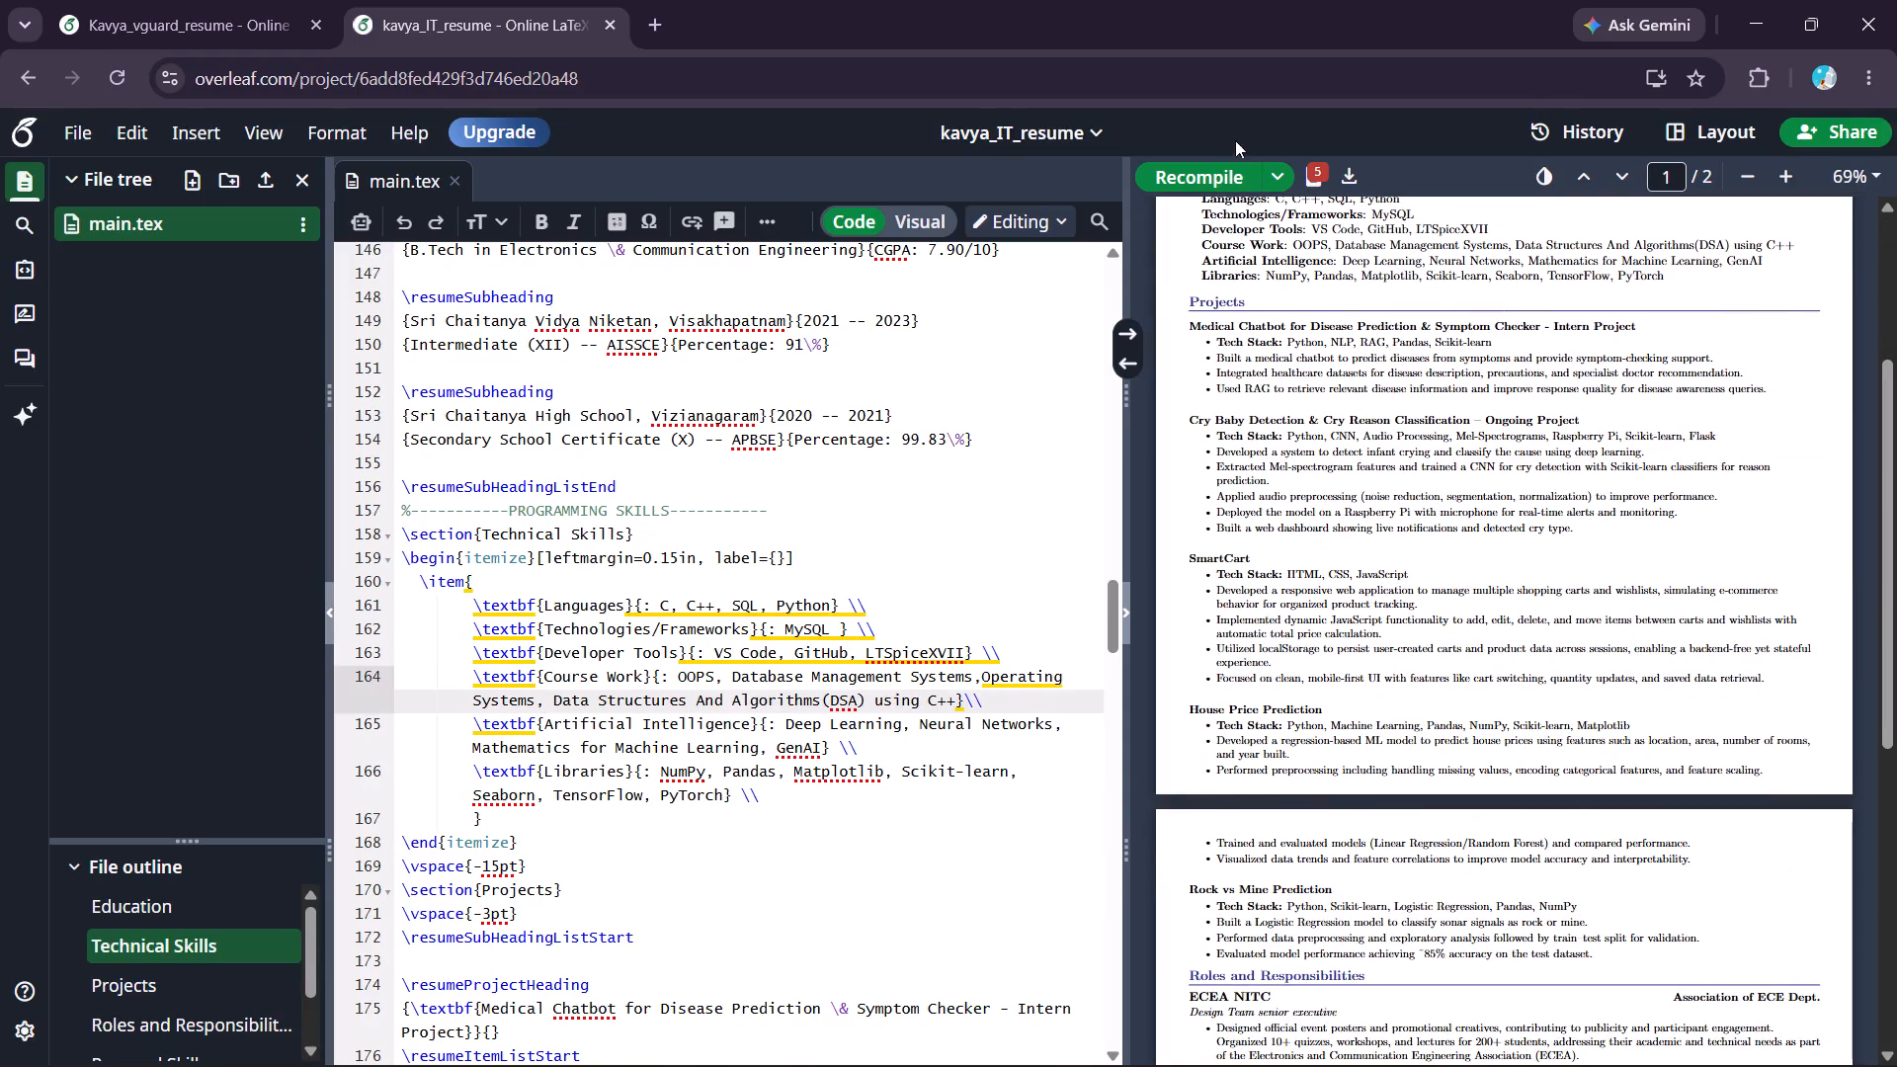
pyautogui.click(1229, 173)
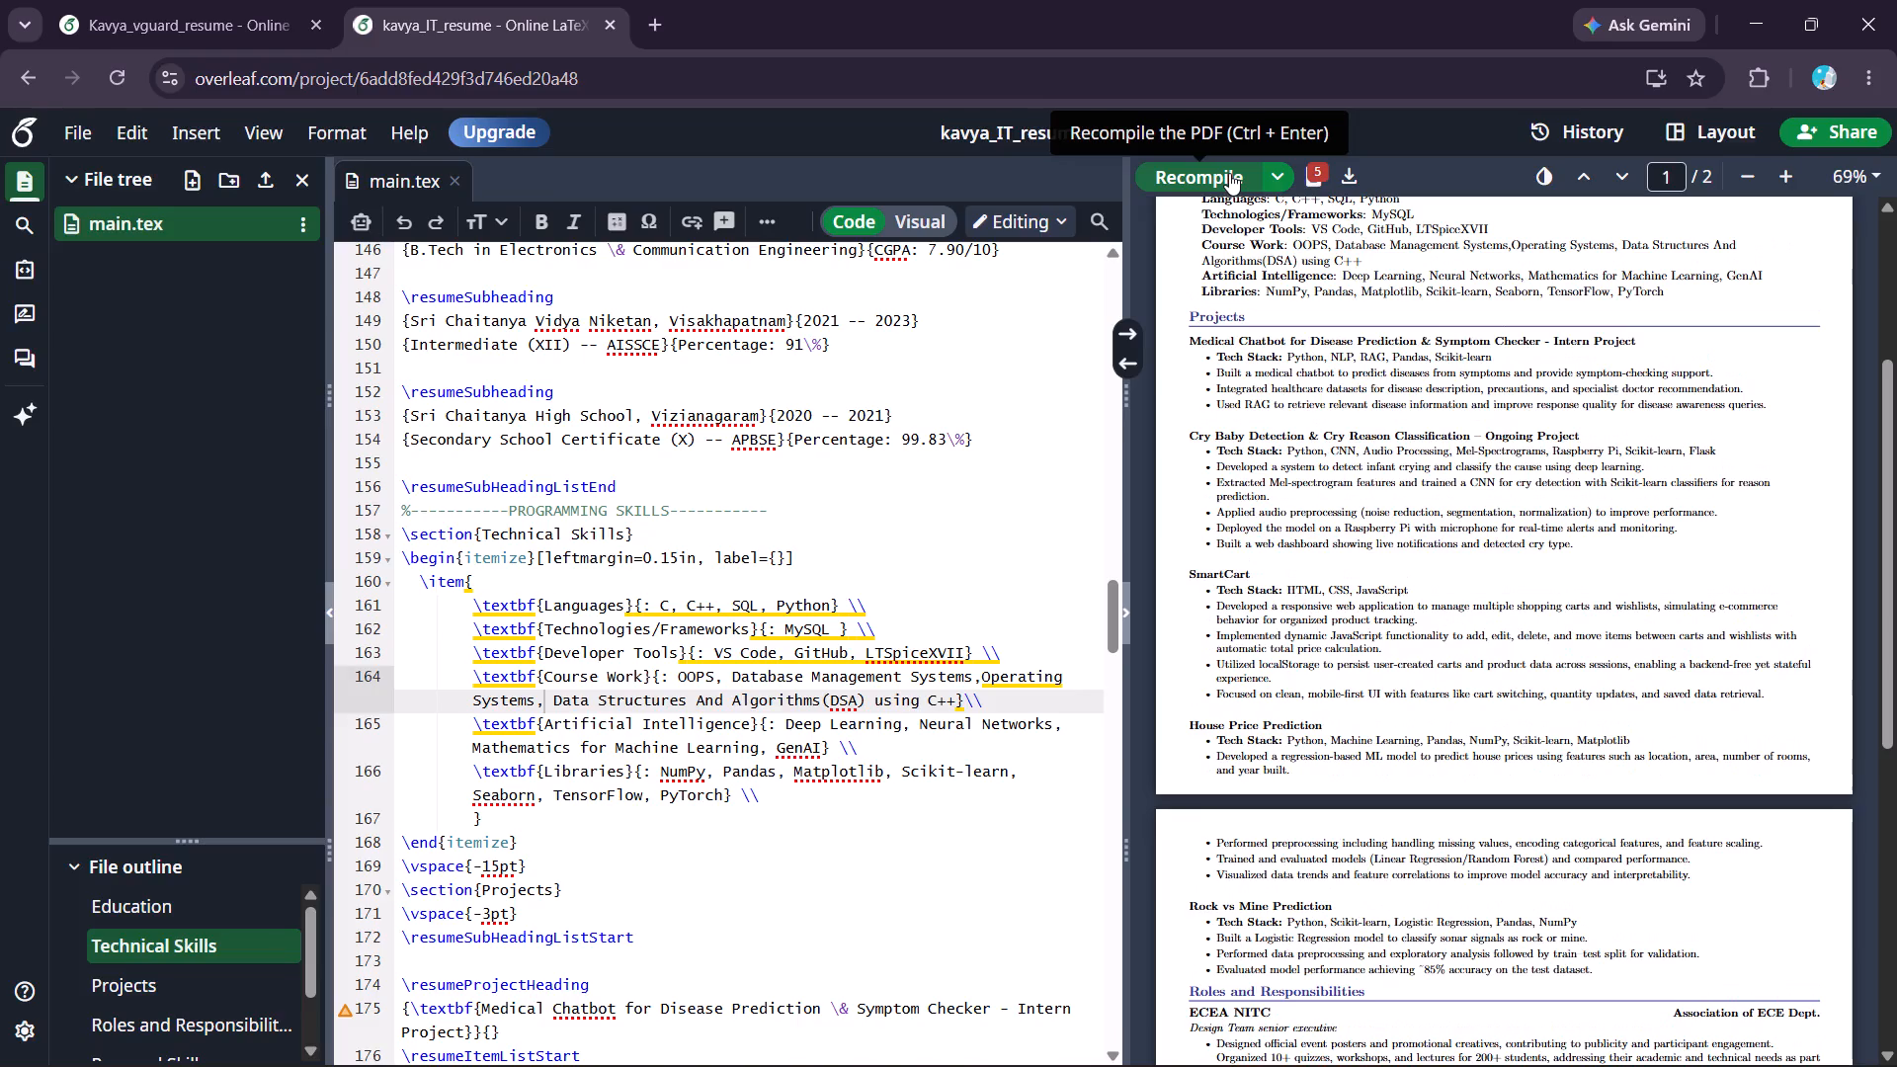
pyautogui.scroll(3, 1643, 314)
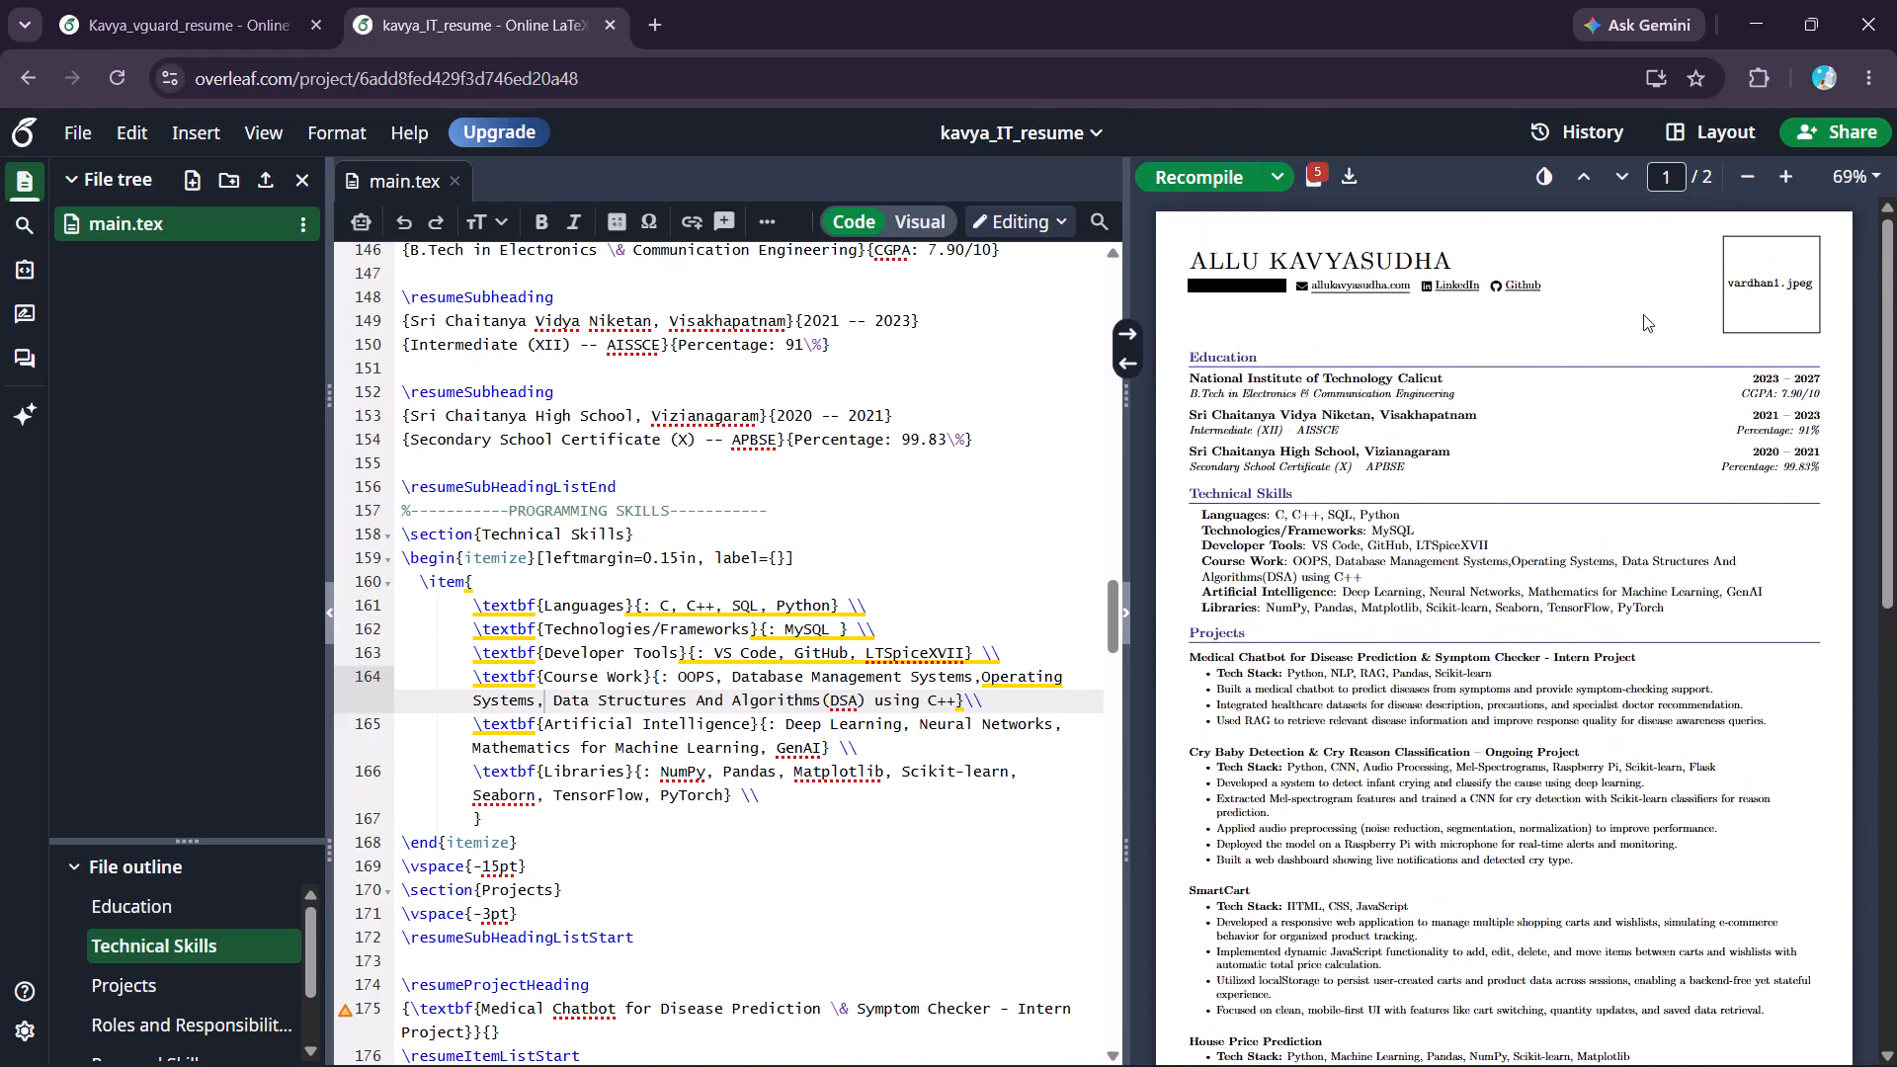